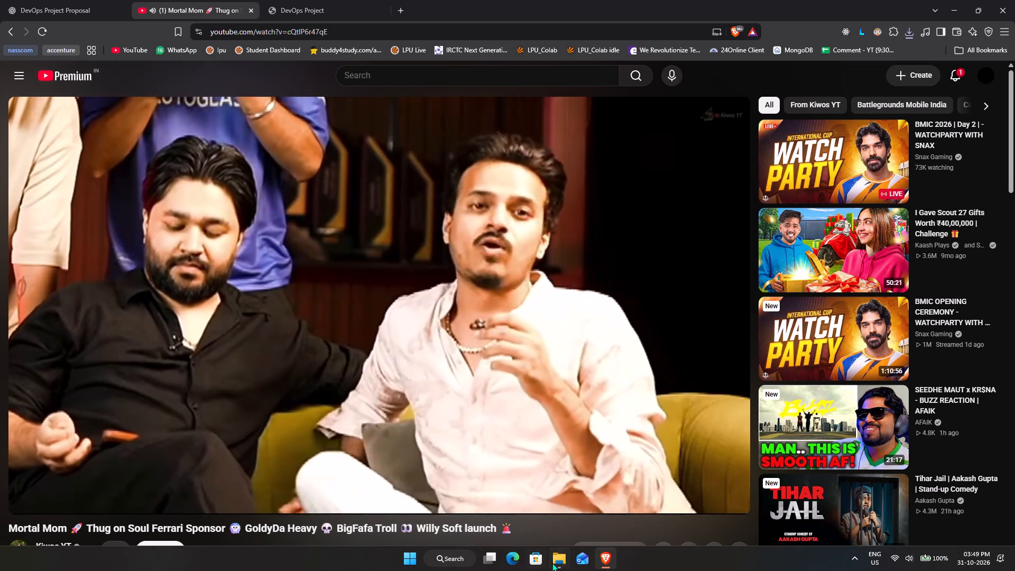
Open INT333_DevOps_Project_Report_Editable from the Downloads folder in Word and enable editing.
click(557, 561)
click(35, 150)
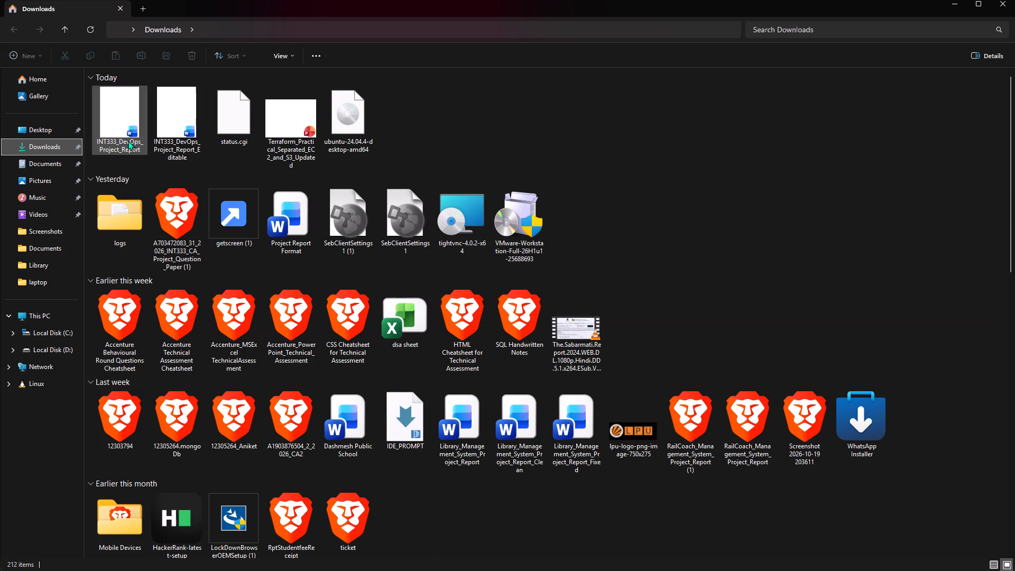
click(164, 94)
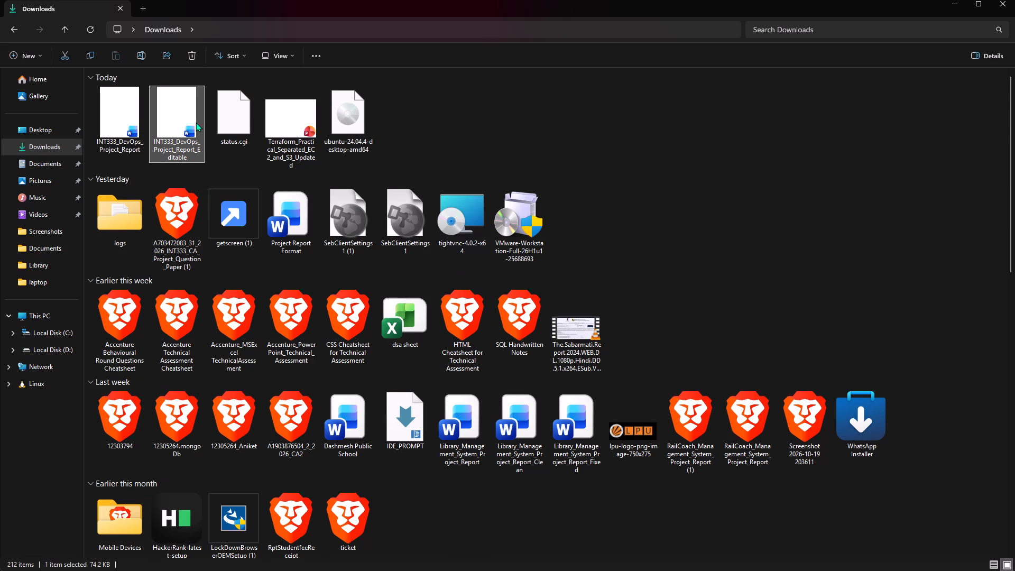
double_click(192, 127)
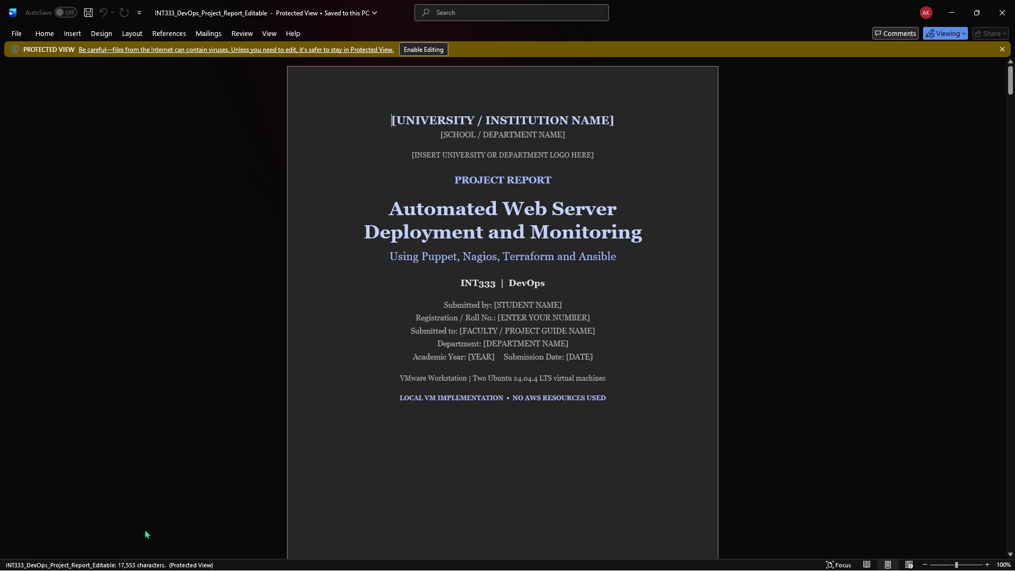
click(428, 50)
Look through the report's pages down to the screenshot insertion pages in Appendix D.
scroll(400, 363, down, 3)
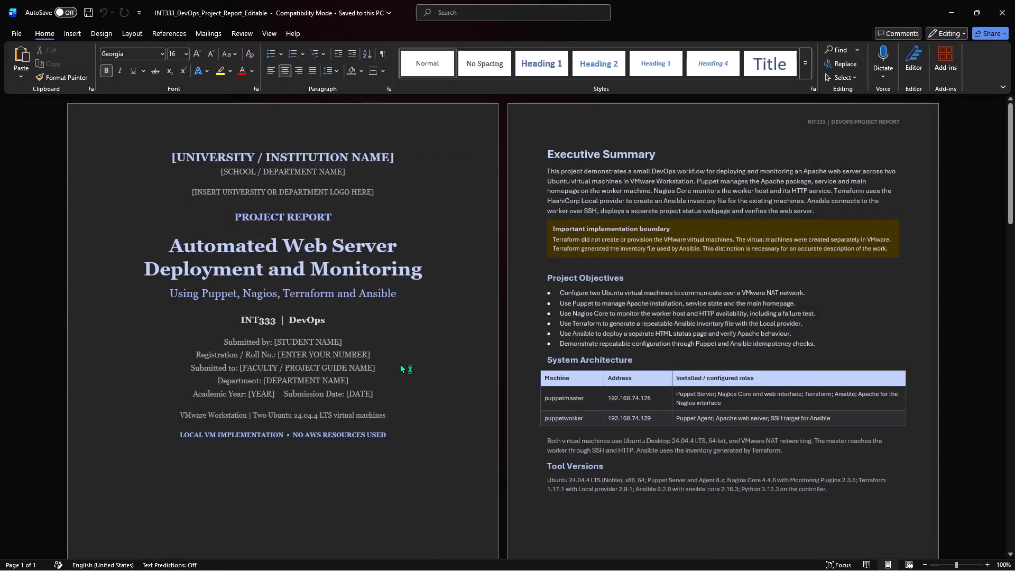
scroll(400, 363, down, 20)
scroll(400, 363, down, 17)
scroll(400, 363, up, 5)
scroll(400, 363, down, 20)
scroll(400, 363, down, 20)
scroll(400, 363, down, 11)
scroll(400, 363, down, 11)
scroll(400, 363, up, 13)
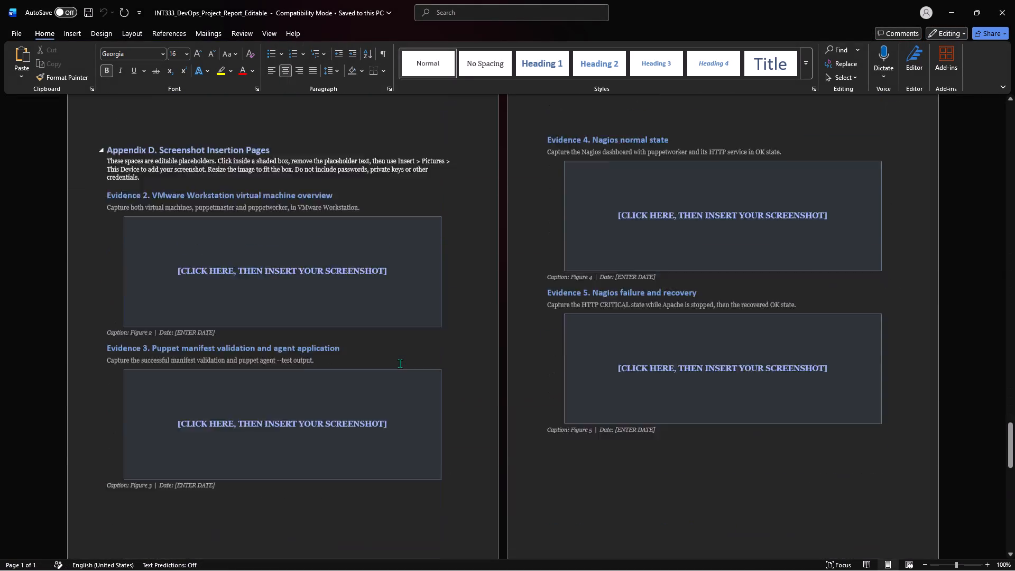
scroll(400, 363, up, 12)
Set the Office theme to White in the account settings and return to the report.
click(13, 33)
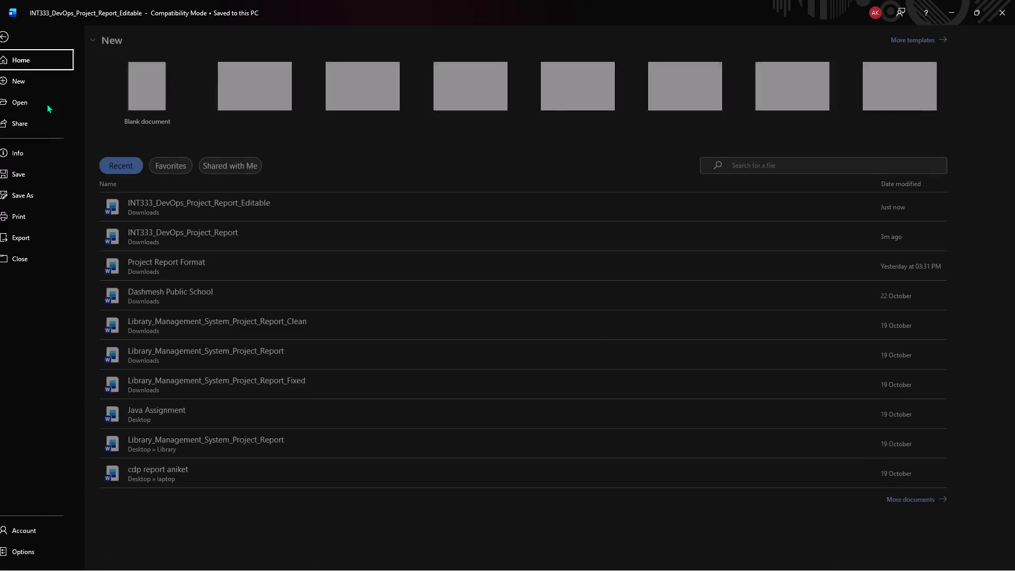
click(50, 532)
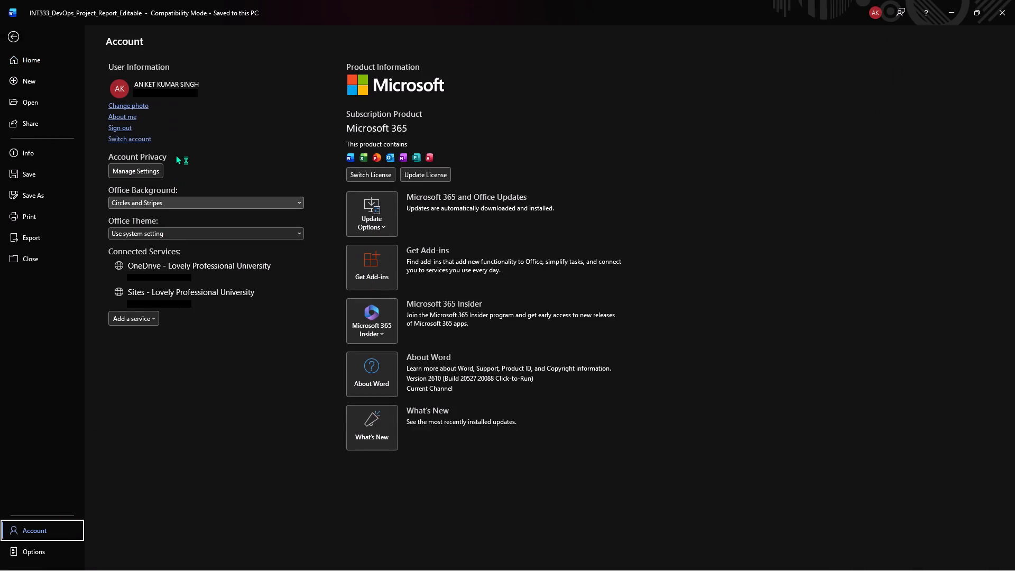
click(153, 236)
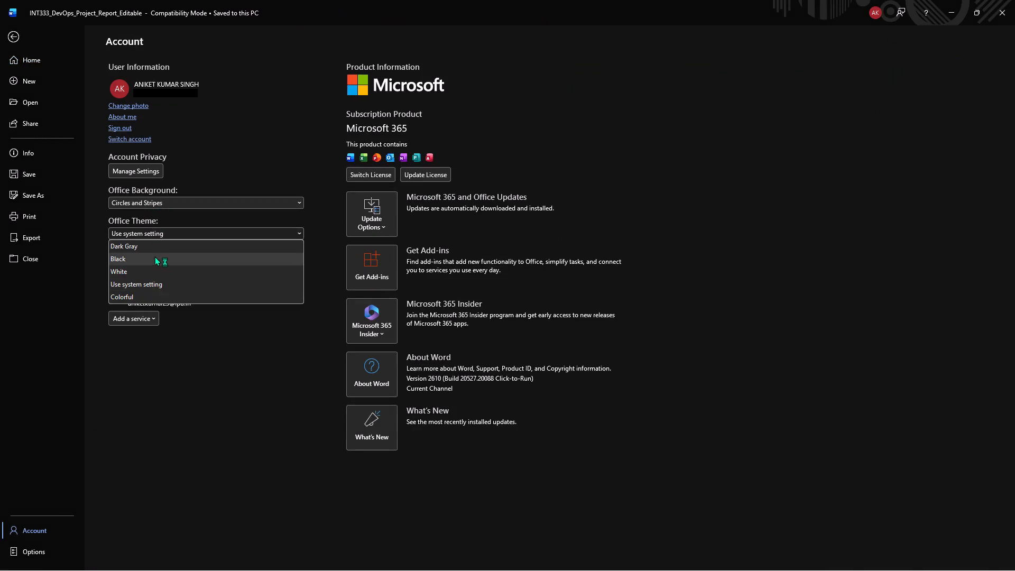
click(147, 269)
click(10, 36)
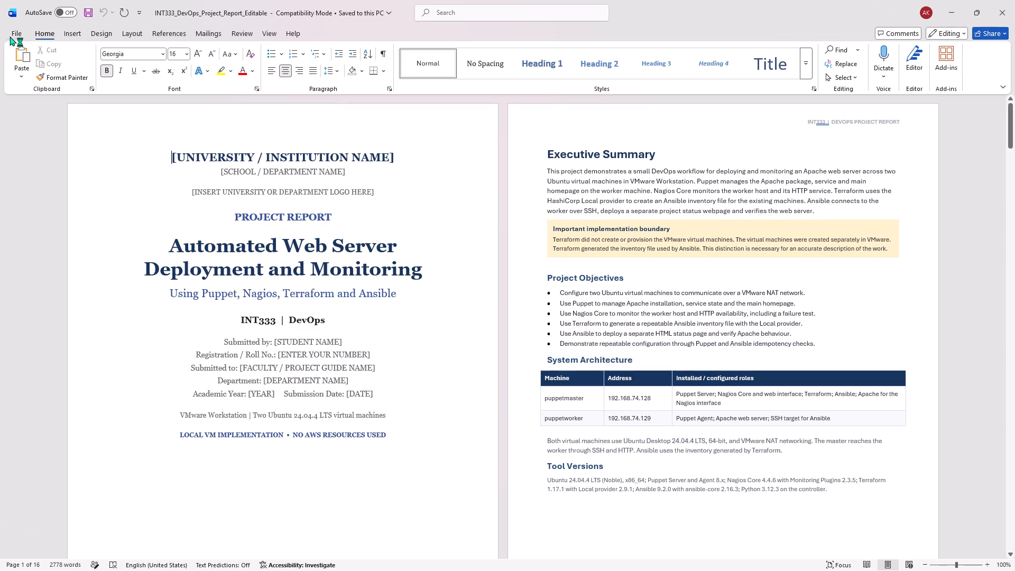
scroll(304, 392, down, 11)
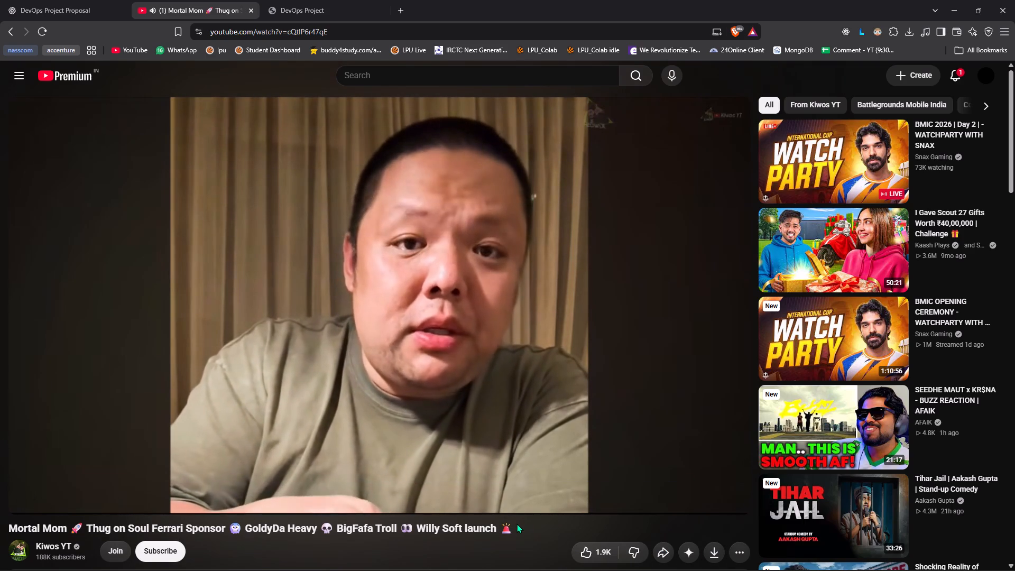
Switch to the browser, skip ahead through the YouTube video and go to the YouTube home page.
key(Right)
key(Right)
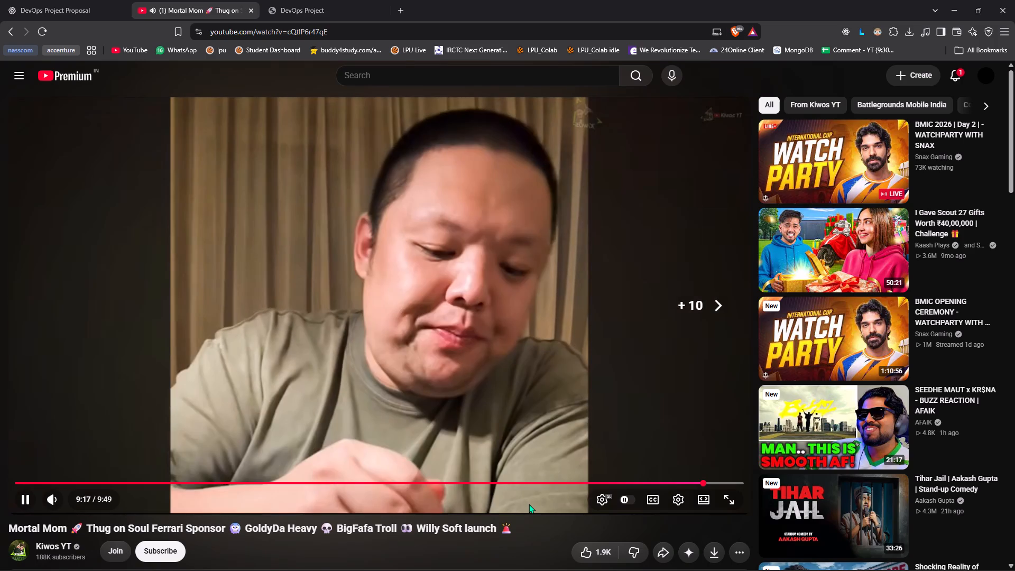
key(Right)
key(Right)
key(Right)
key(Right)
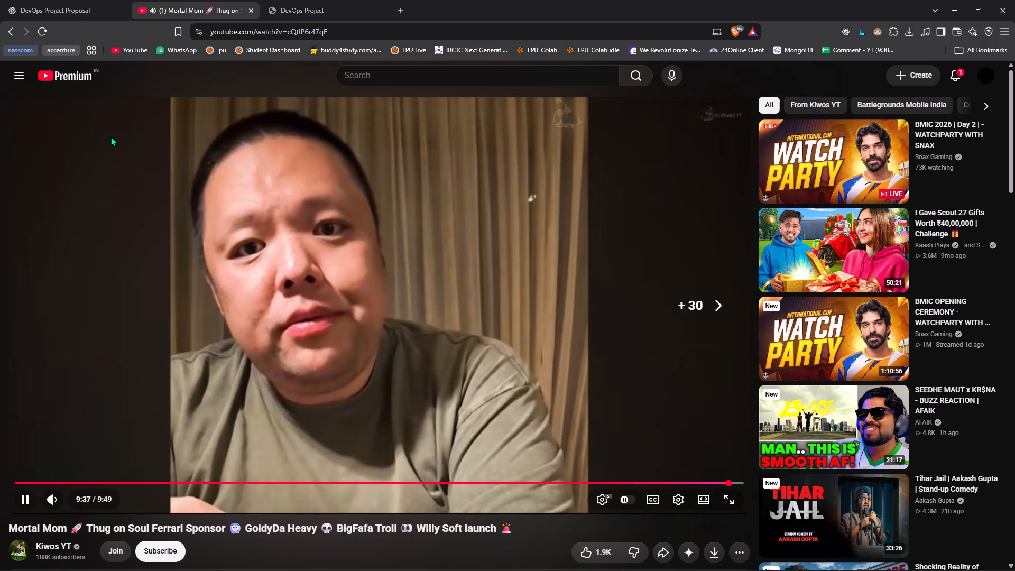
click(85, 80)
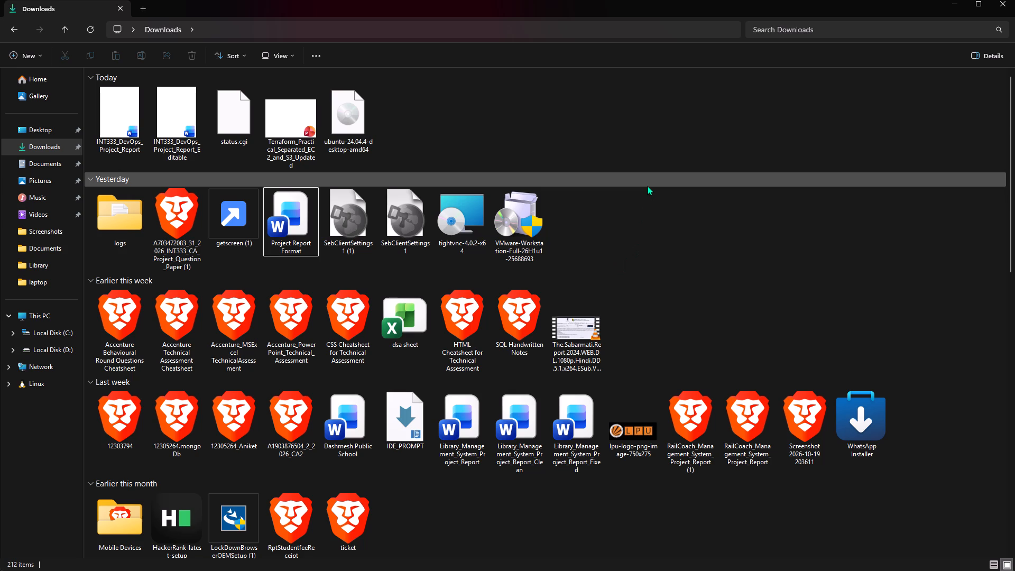
double_click(465, 452)
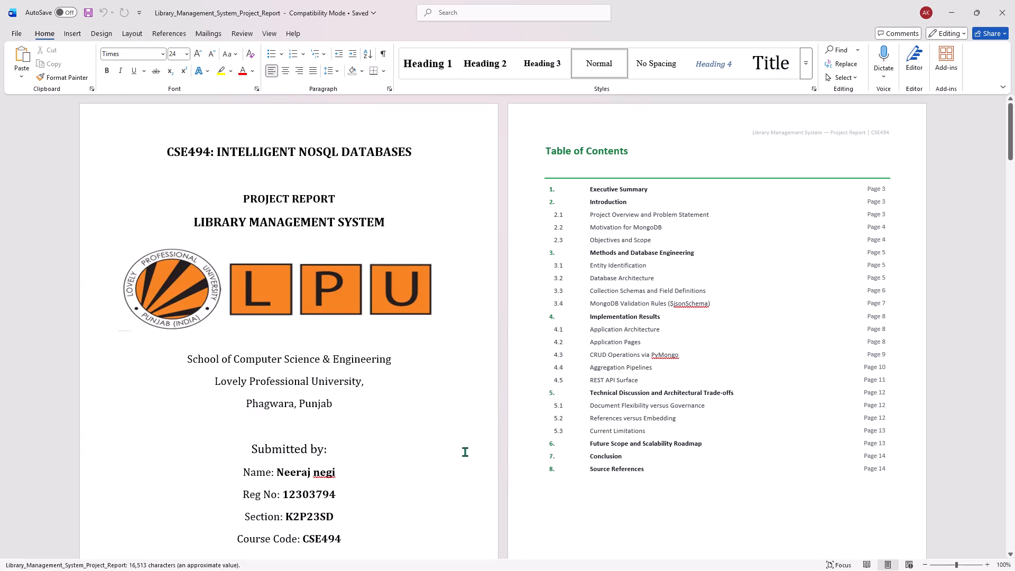
scroll(465, 452, down, 10)
scroll(465, 452, up, 10)
scroll(465, 452, down, 1)
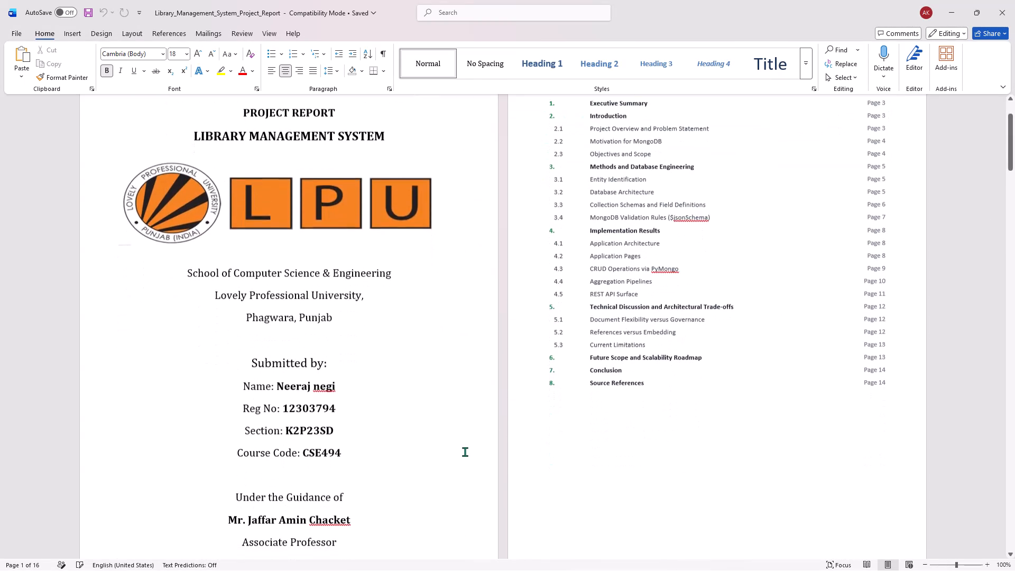
scroll(465, 452, down, 1)
scroll(416, 268, up, 3)
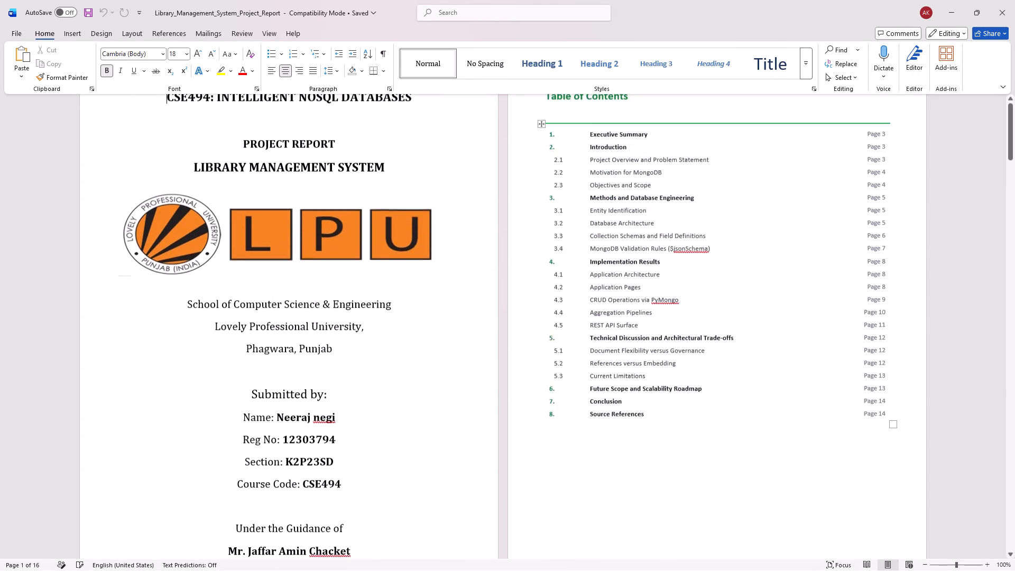
scroll(416, 268, up, 3)
click(1004, 2)
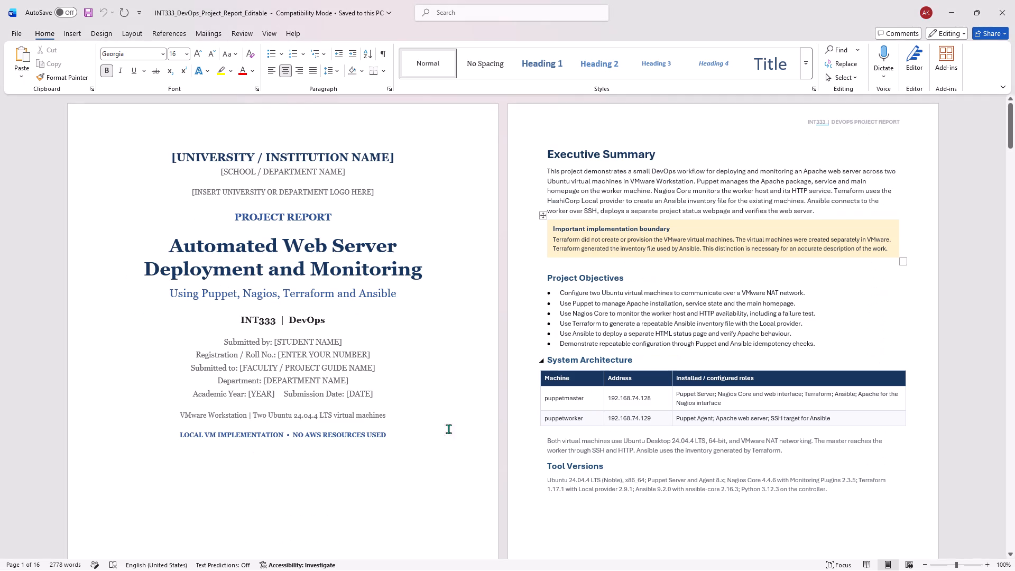
Open Library_Management_System_Project_Report_Clean from the Downloads folder and look over its front page.
click(592, 553)
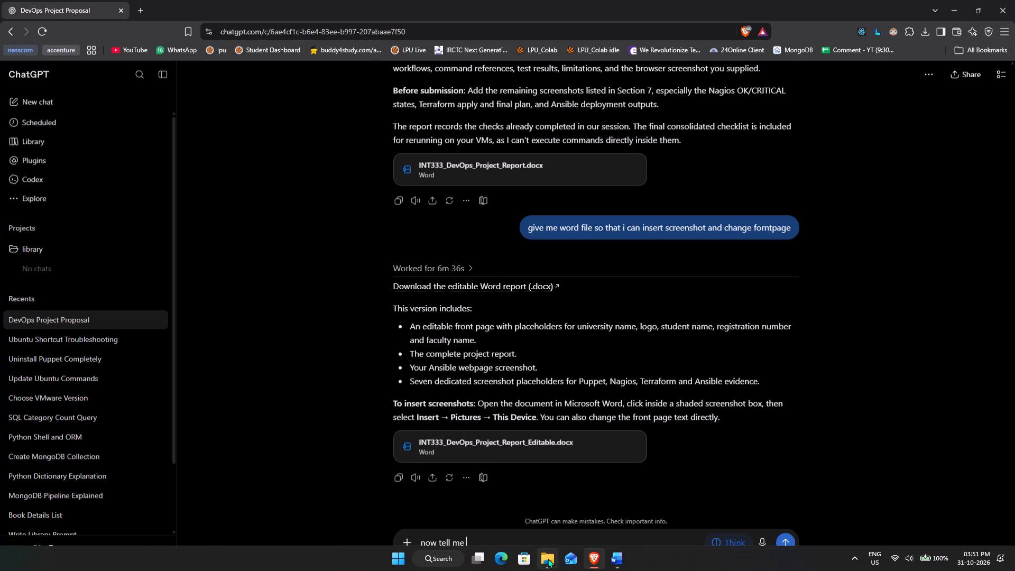
click(548, 558)
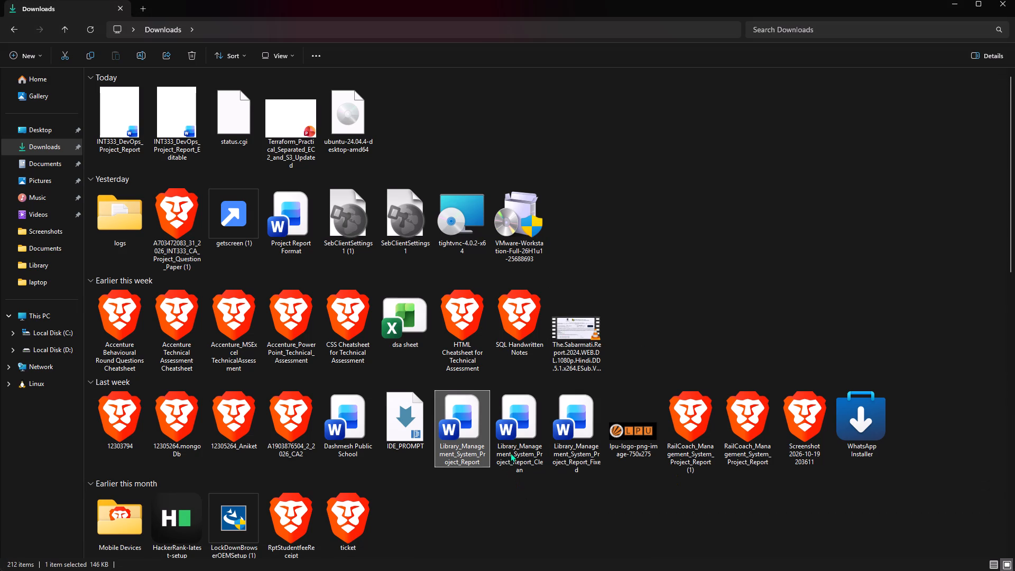
double_click(509, 448)
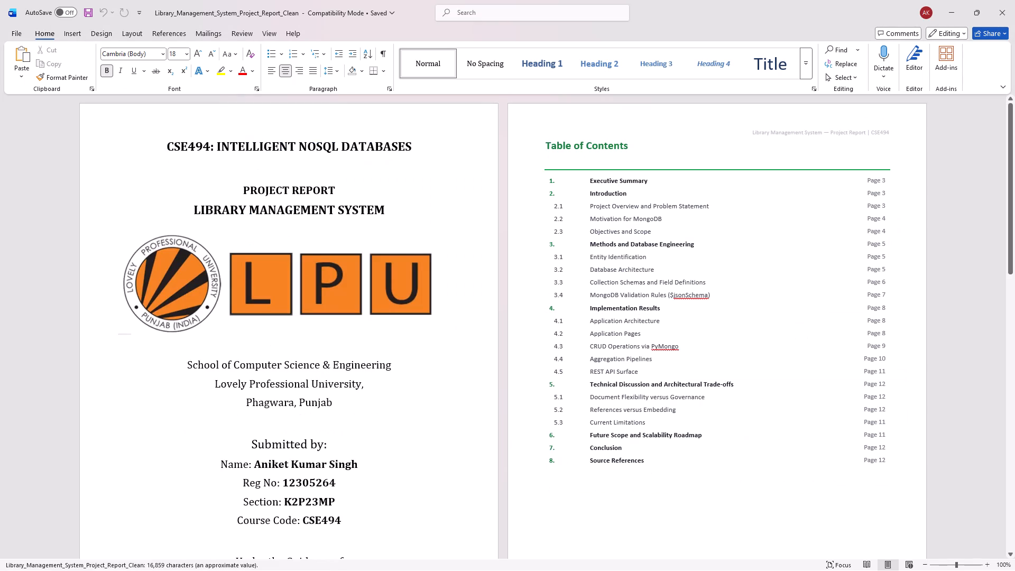
scroll(447, 450, down, 1)
scroll(409, 439, up, 1)
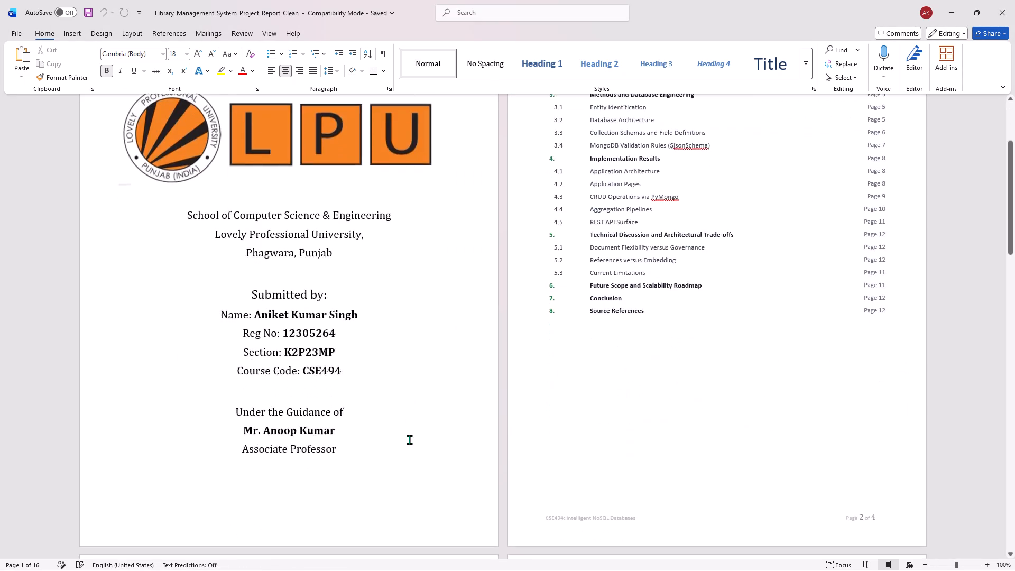
scroll(409, 439, up, 1)
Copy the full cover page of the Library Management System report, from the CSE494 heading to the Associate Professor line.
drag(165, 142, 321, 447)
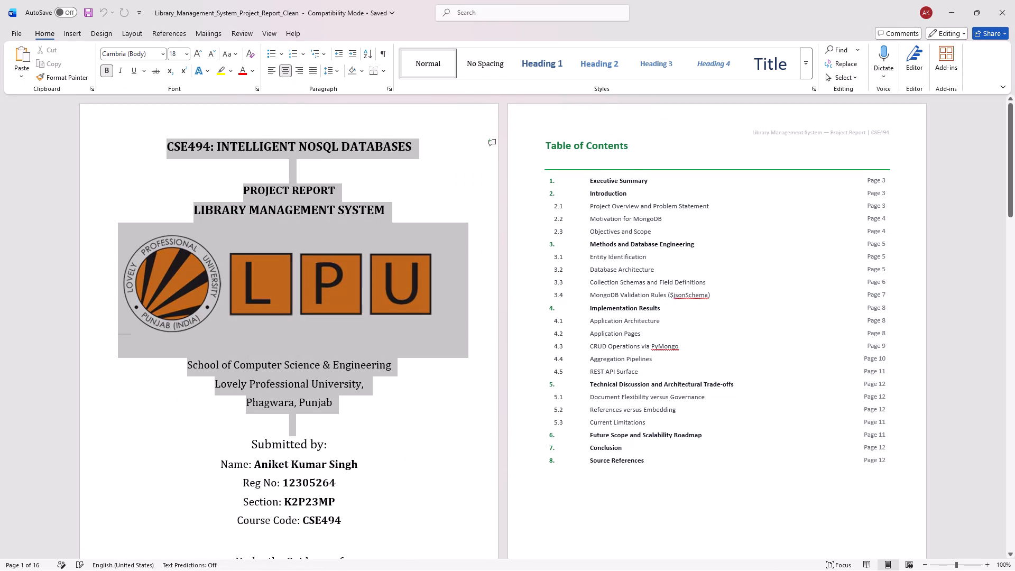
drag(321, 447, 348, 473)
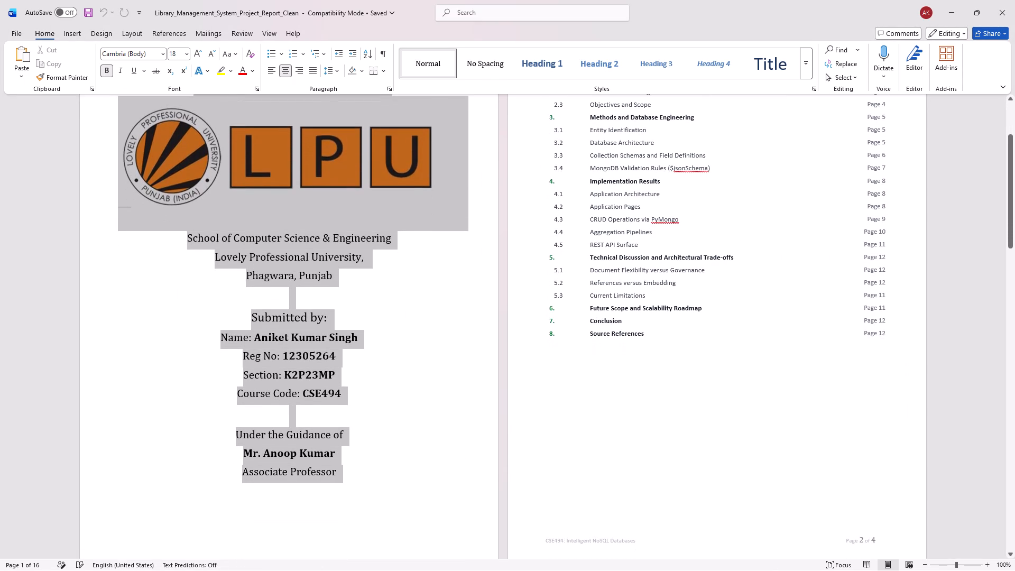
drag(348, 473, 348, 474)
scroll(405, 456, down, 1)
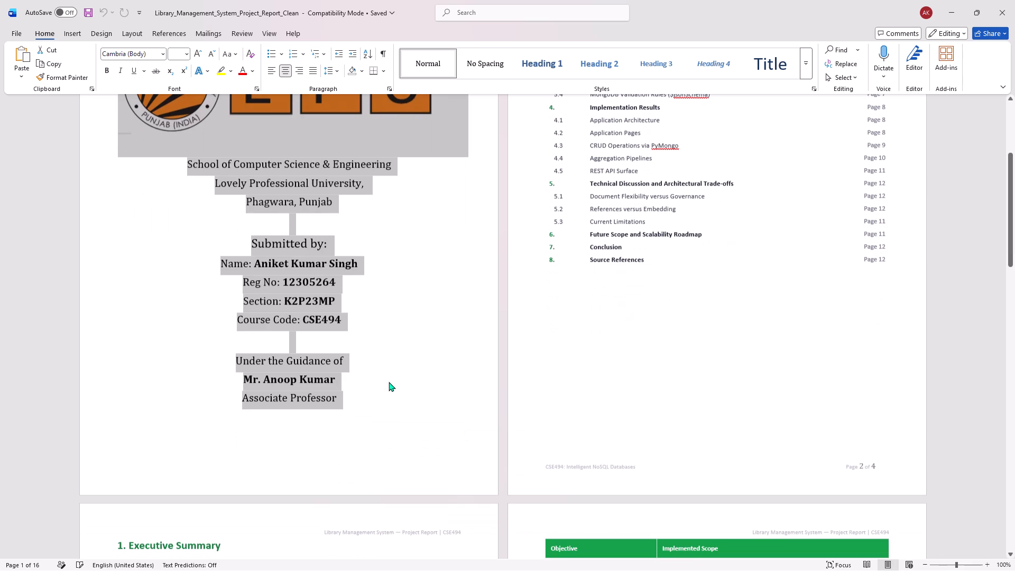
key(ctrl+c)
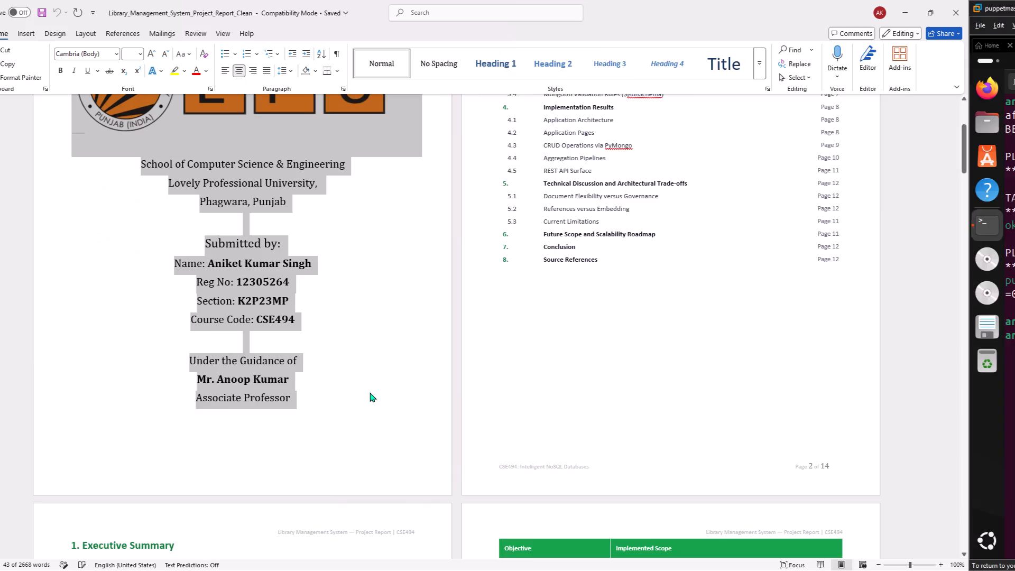
Copy all the front-page text of INT333_DevOps_Project_Report_Editable into a new blank Word document.
key(alt+Tab)
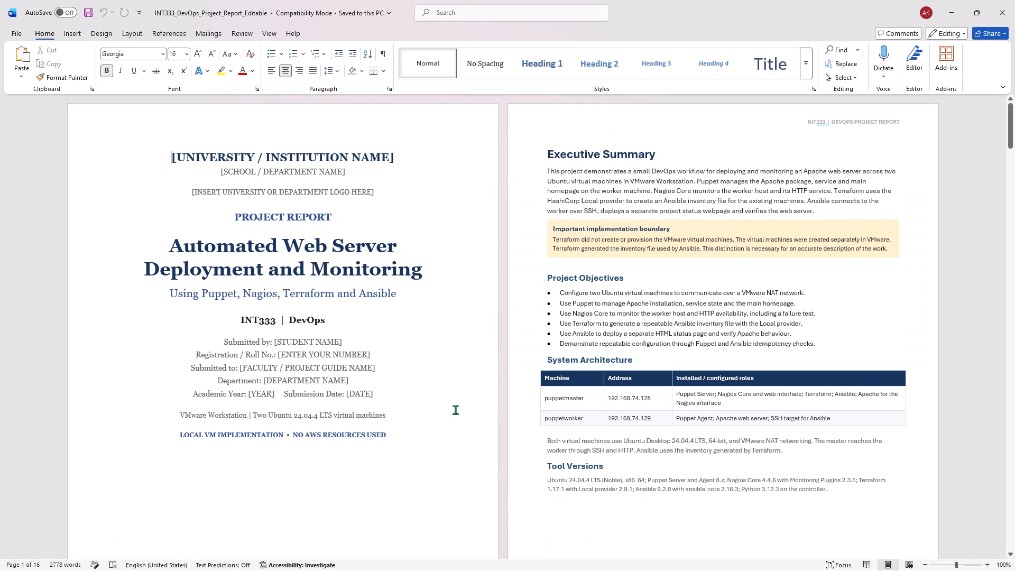
click(455, 410)
drag(423, 440, 327, 385)
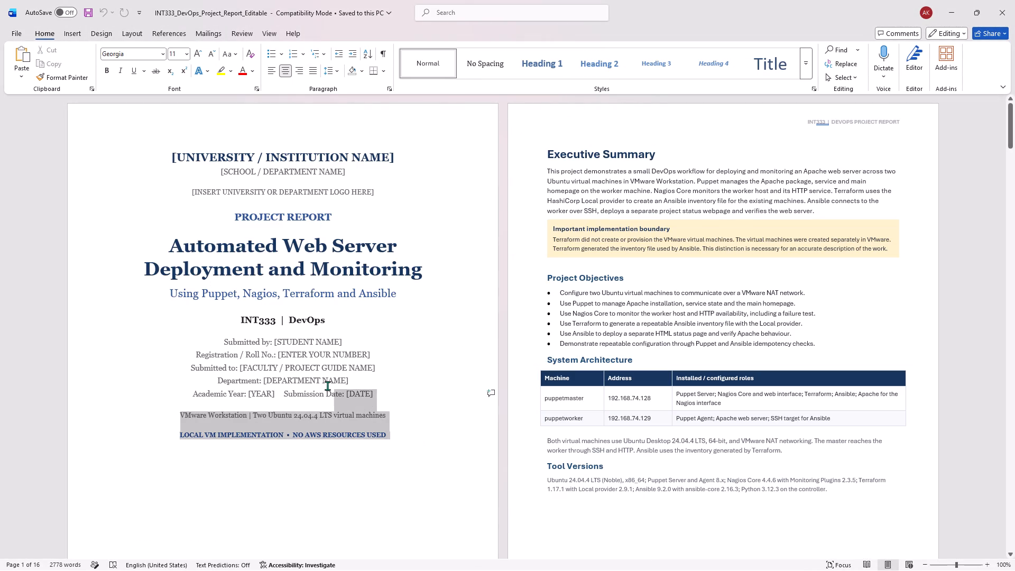
drag(327, 385, 177, 134)
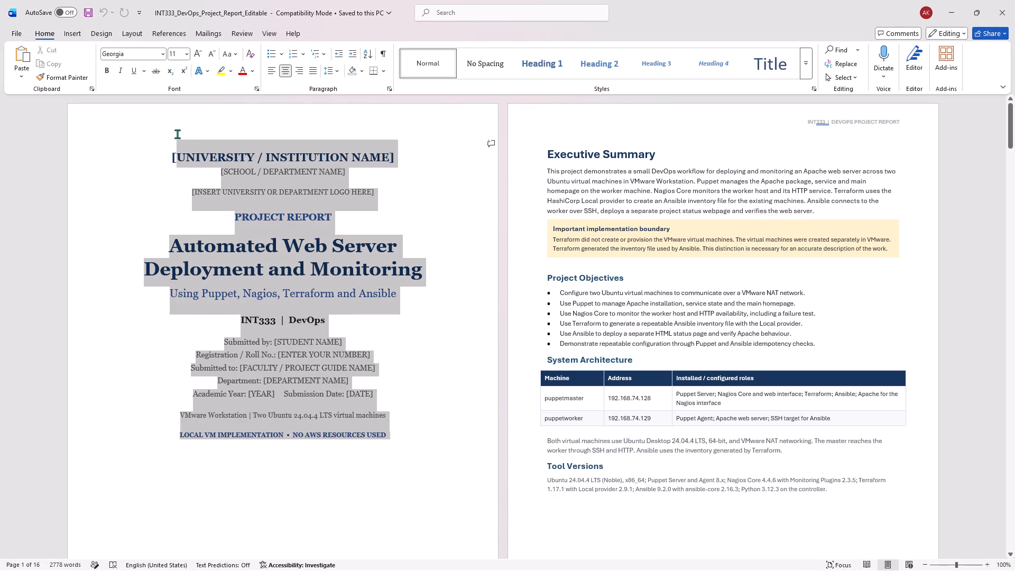
drag(177, 134, 169, 162)
key(ctrl+c)
key(ctrl+c)
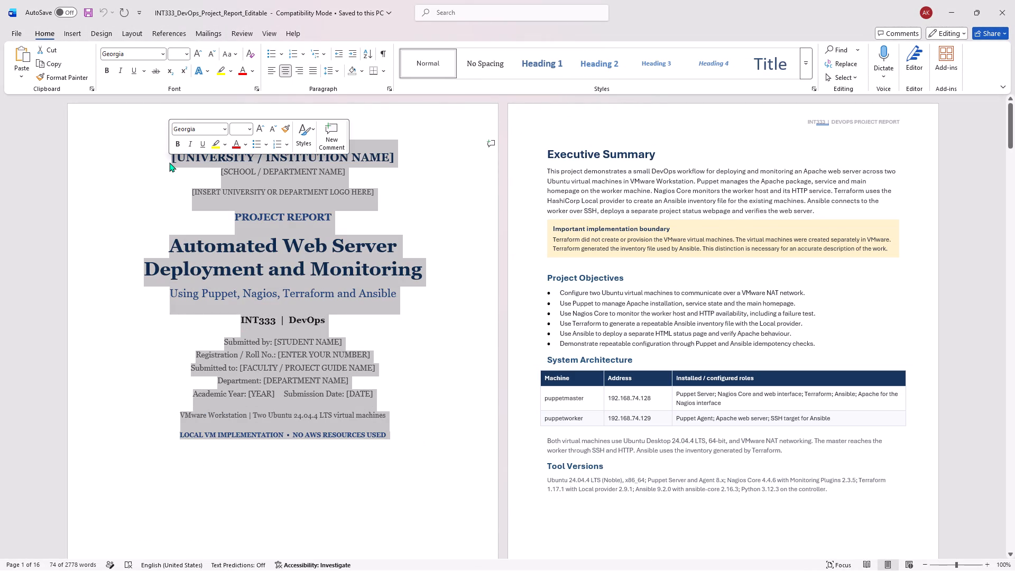
key(ctrl+c)
click(441, 558)
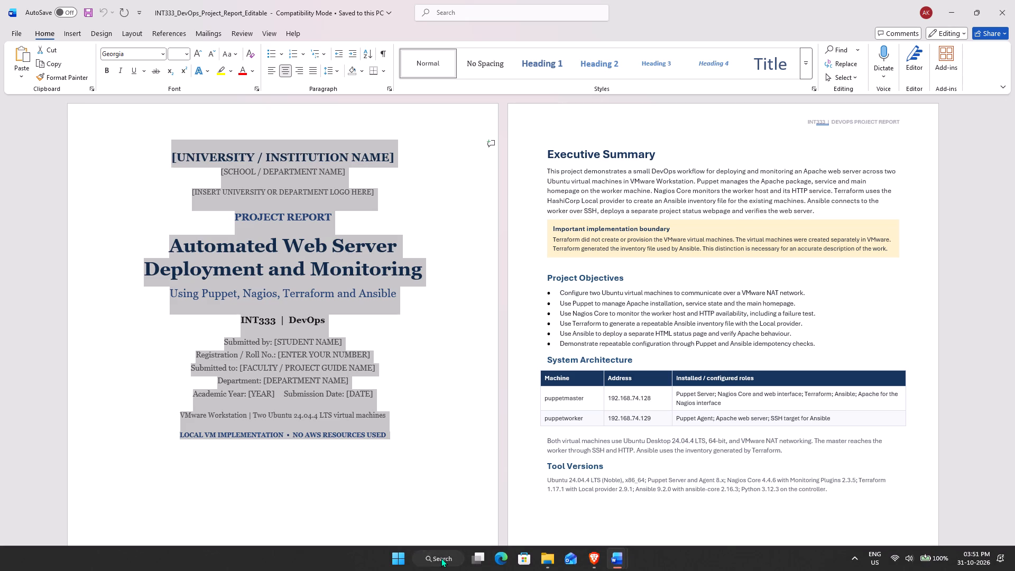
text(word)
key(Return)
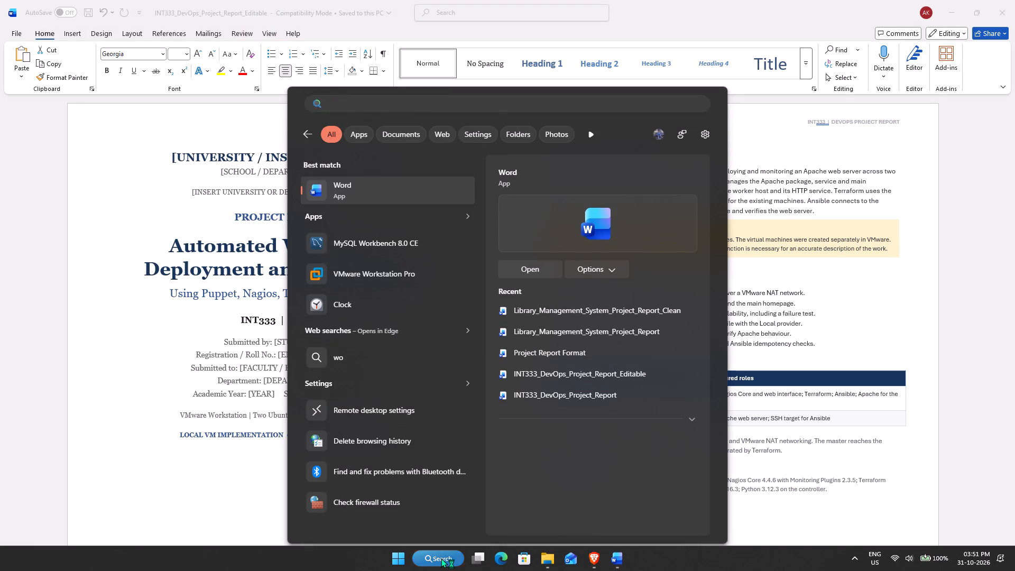
click(131, 125)
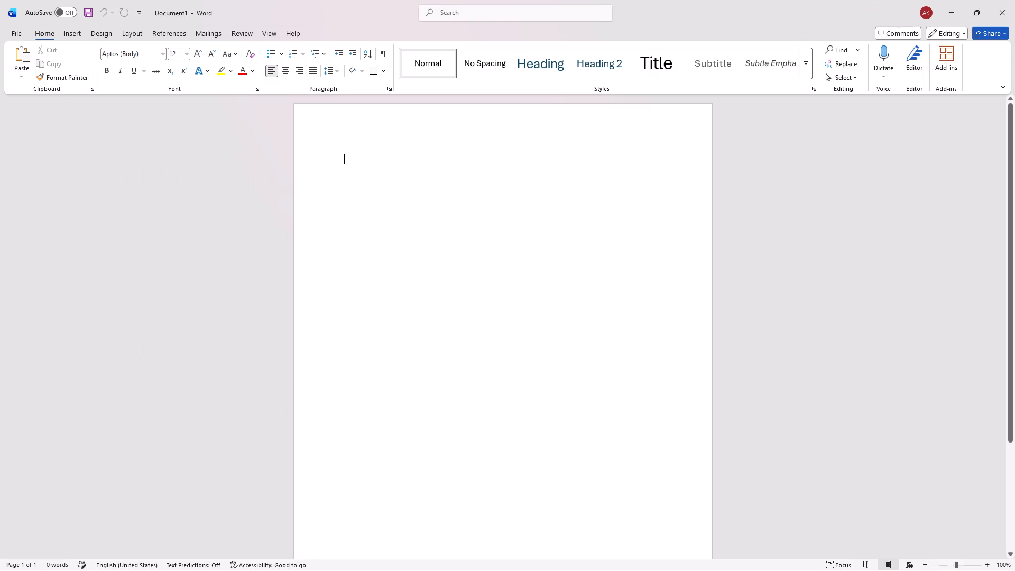
click(513, 329)
key(ctrl+v)
Replace the front-page text of INT333_DevOps_Project_Report_Editable with the full cover page copied from Library_Management_System_Project_Report_Clean.
key(alt+Tab)
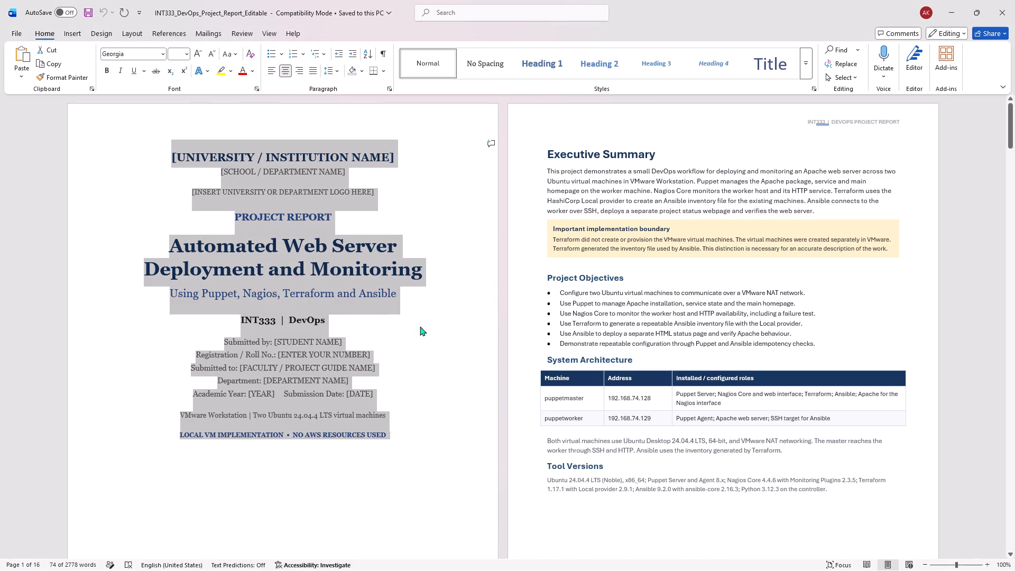
click(435, 336)
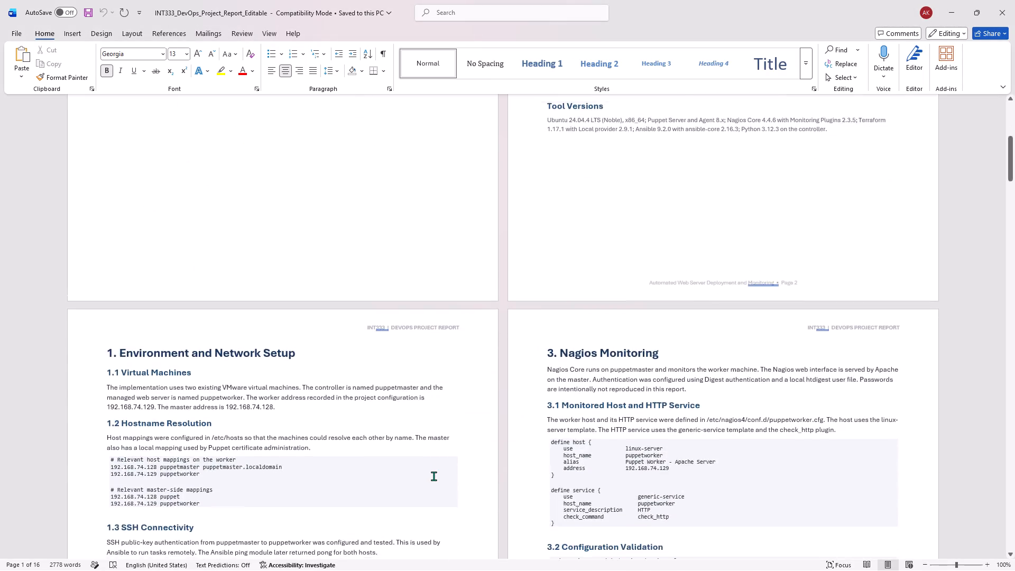
key(alt+Tab)
key(alt+Tab)
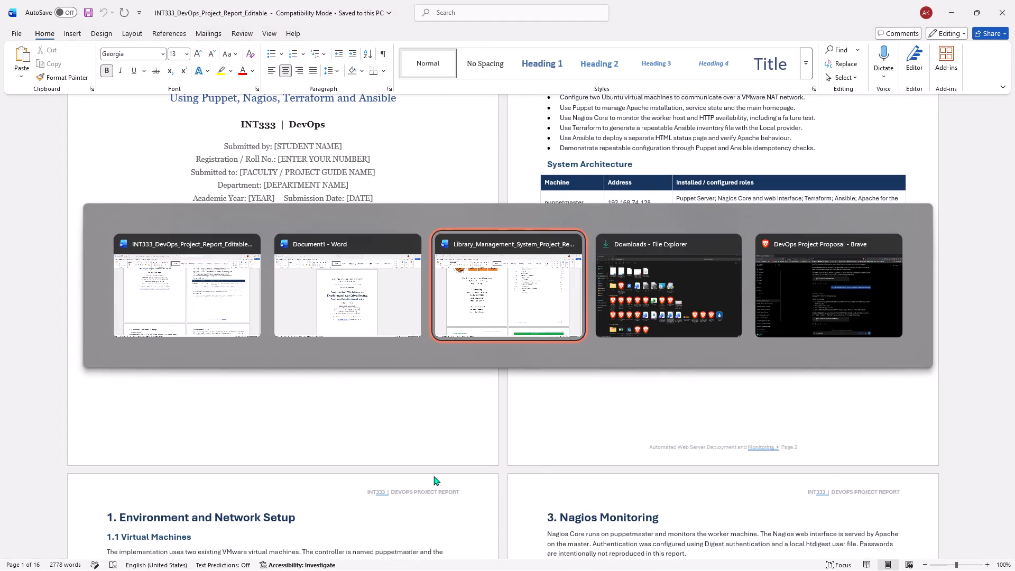
click(396, 431)
scroll(370, 395, up, 5)
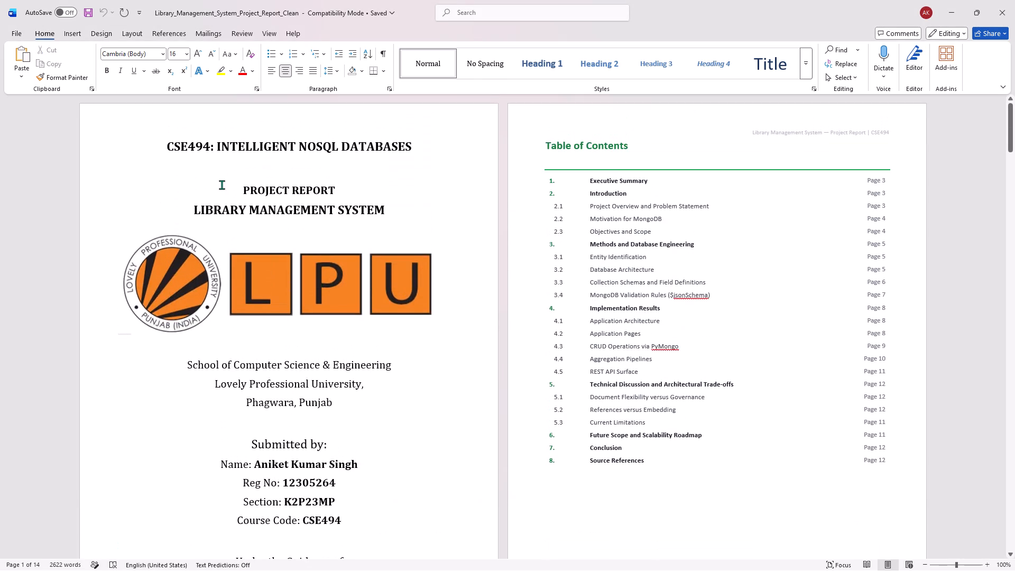
drag(162, 140, 391, 475)
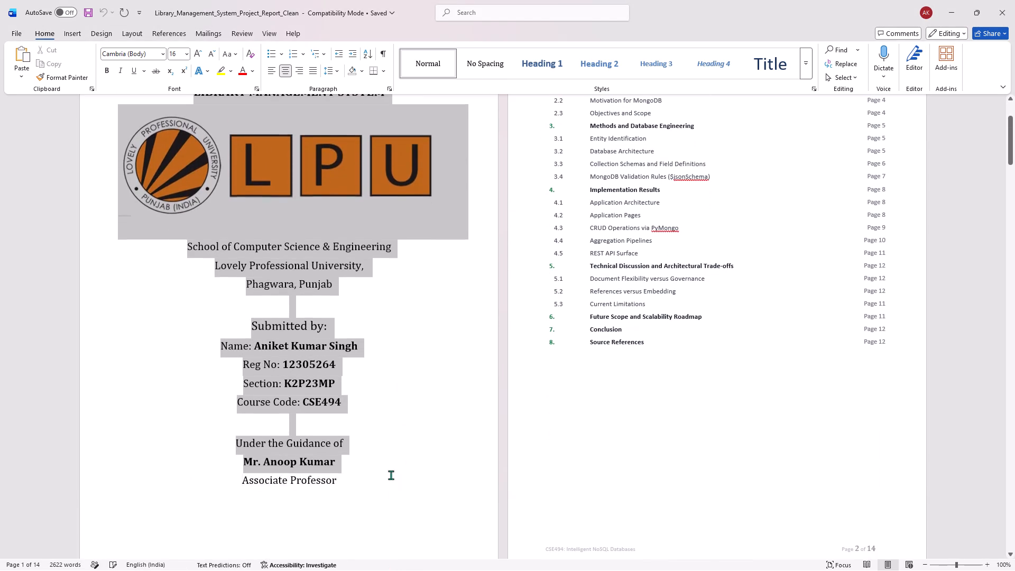
drag(391, 475, 381, 489)
key(ctrl+c)
key(alt+Tab)
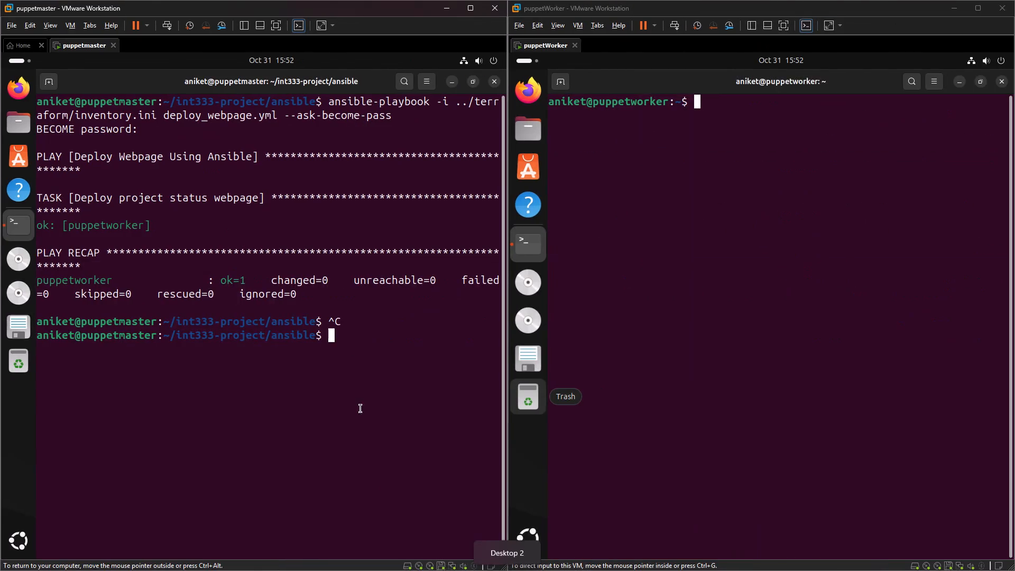
click(354, 292)
scroll(354, 292, up, 2)
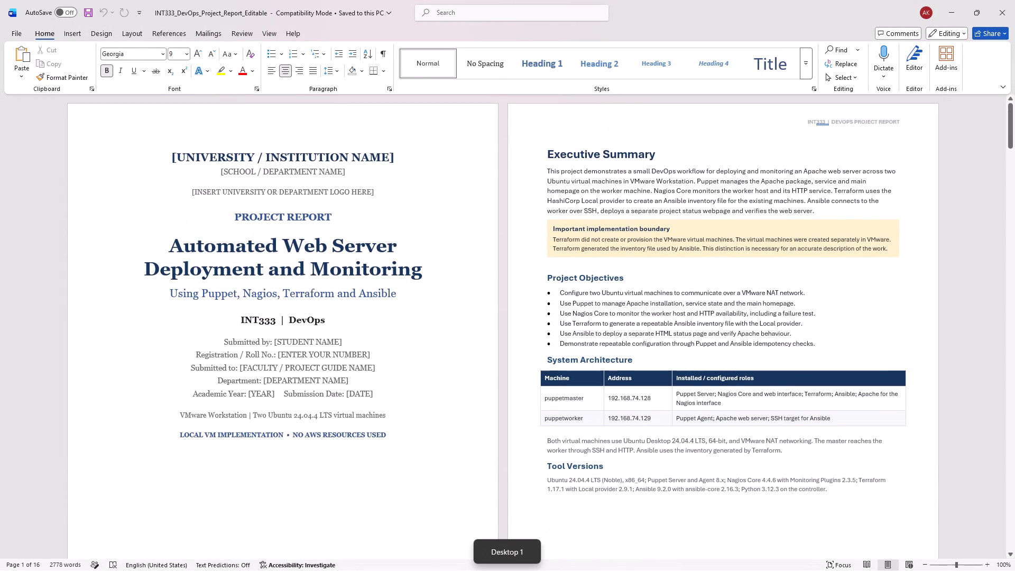
drag(402, 432, 164, 161)
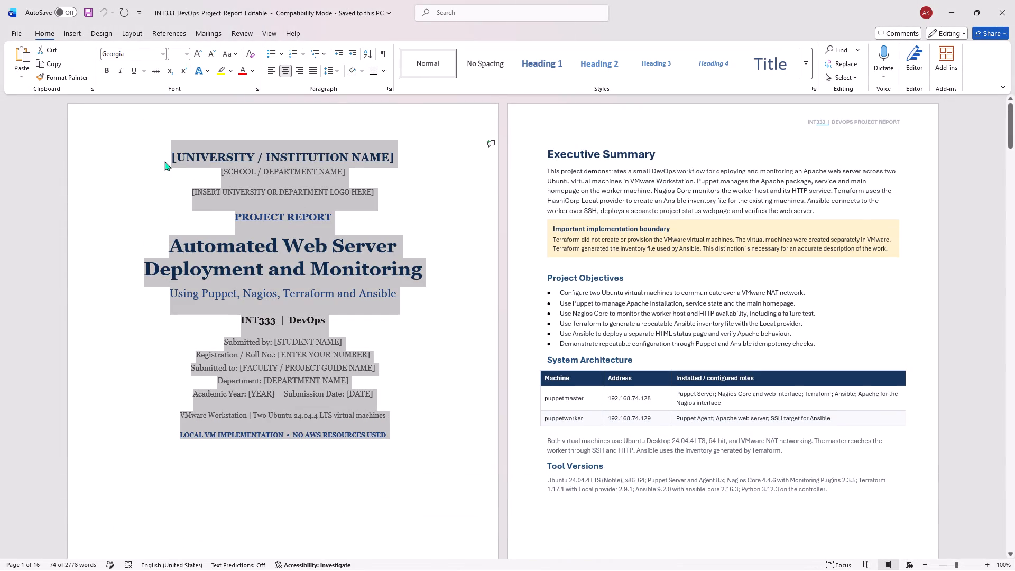
key(ctrl+v)
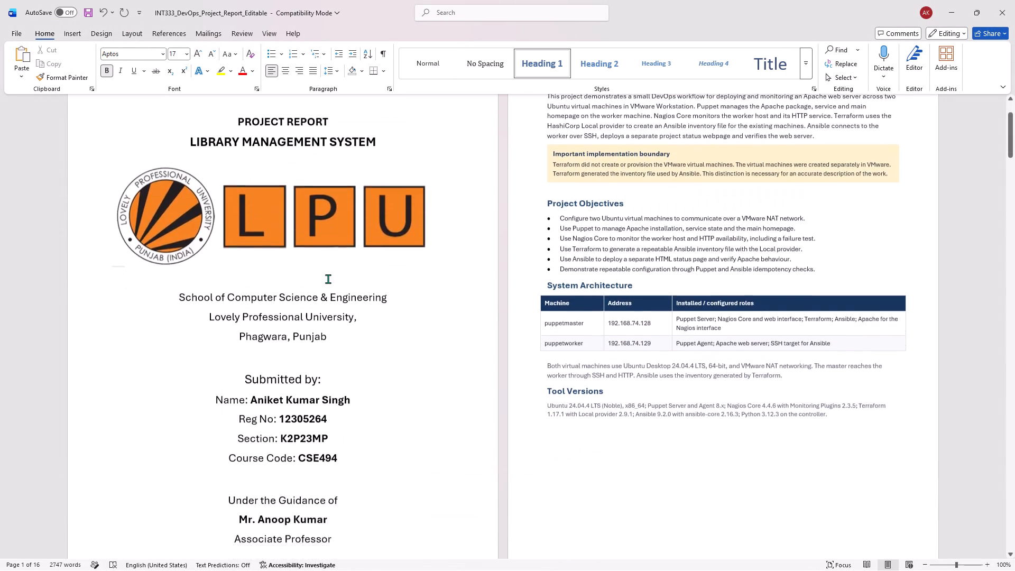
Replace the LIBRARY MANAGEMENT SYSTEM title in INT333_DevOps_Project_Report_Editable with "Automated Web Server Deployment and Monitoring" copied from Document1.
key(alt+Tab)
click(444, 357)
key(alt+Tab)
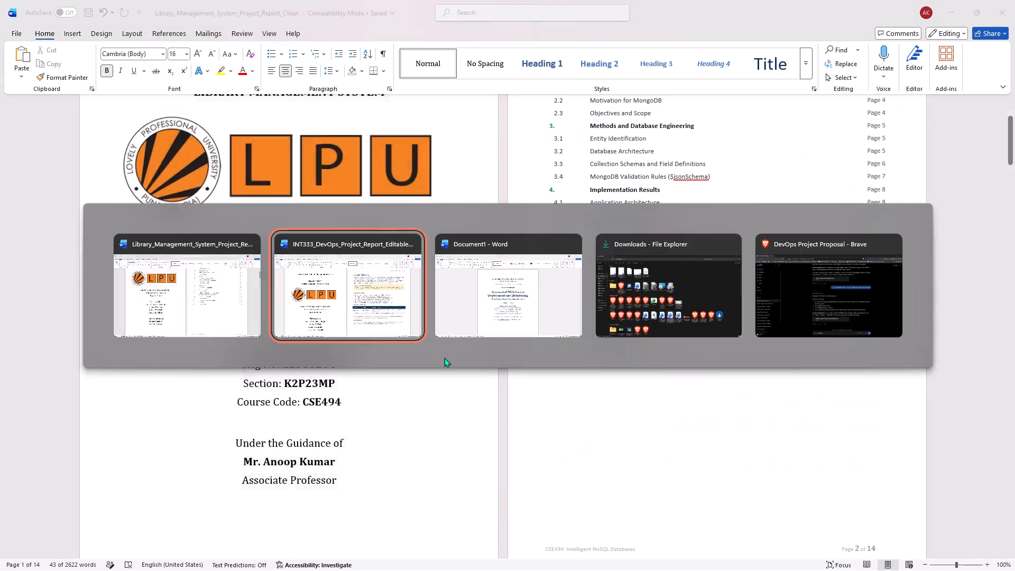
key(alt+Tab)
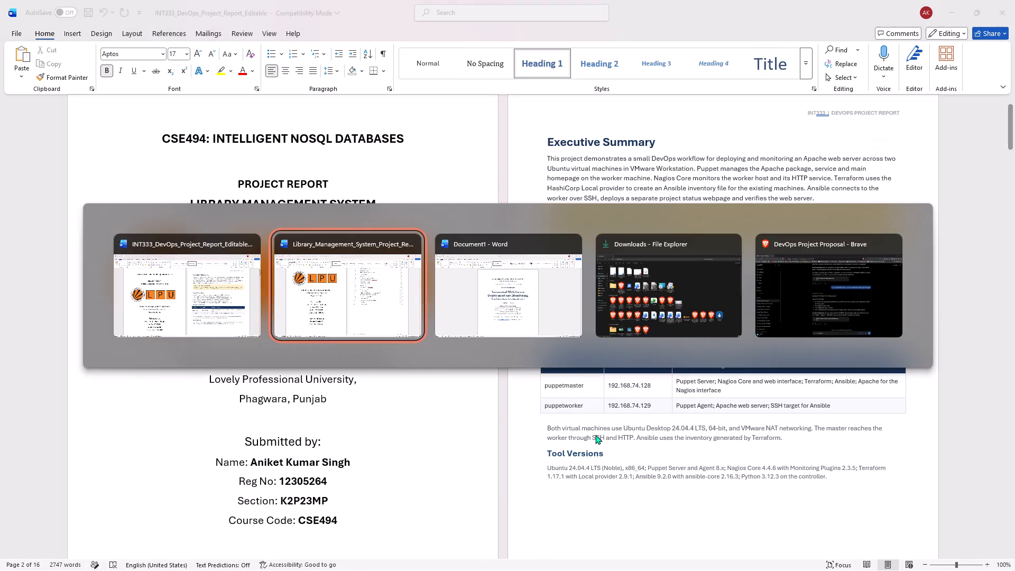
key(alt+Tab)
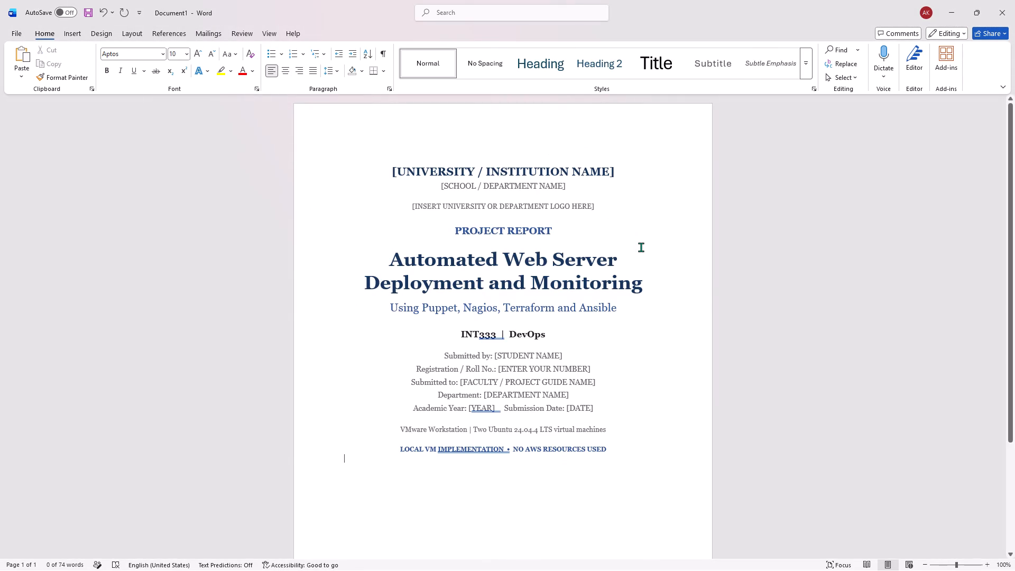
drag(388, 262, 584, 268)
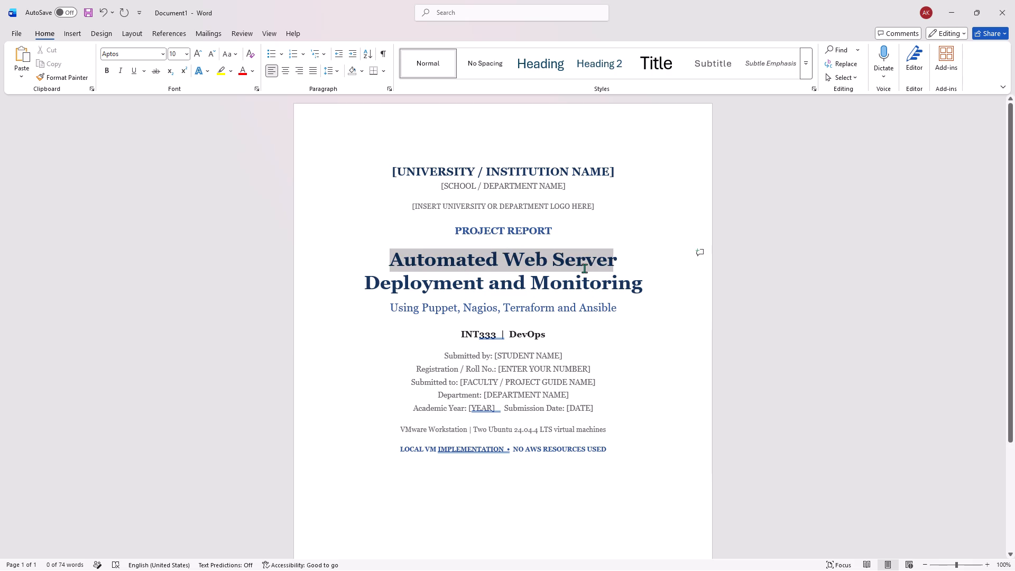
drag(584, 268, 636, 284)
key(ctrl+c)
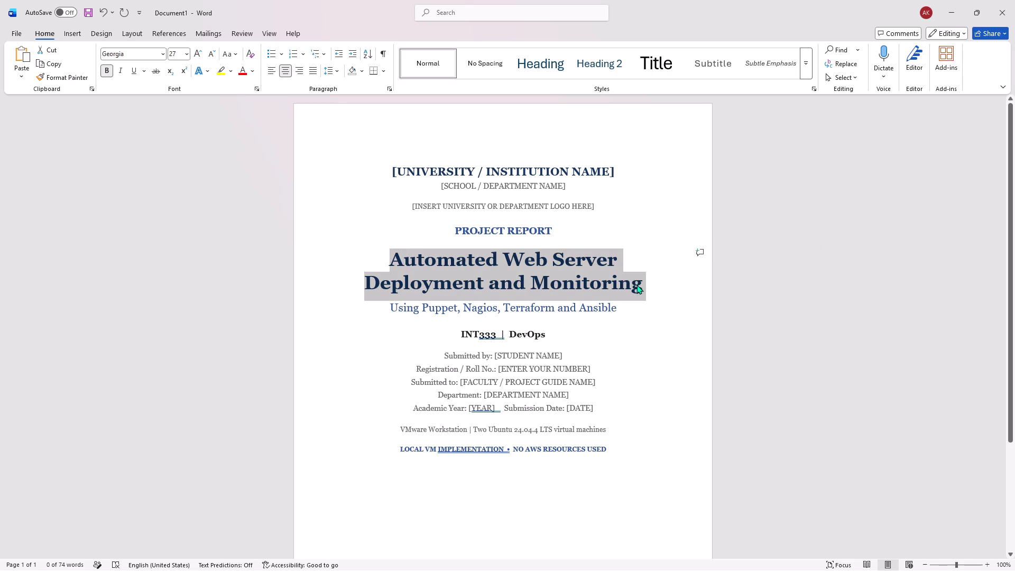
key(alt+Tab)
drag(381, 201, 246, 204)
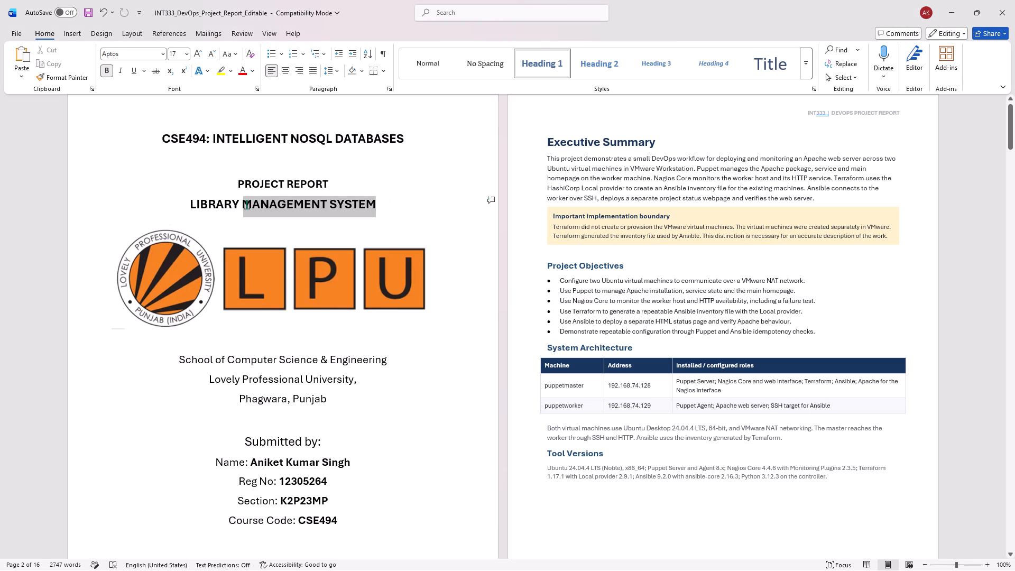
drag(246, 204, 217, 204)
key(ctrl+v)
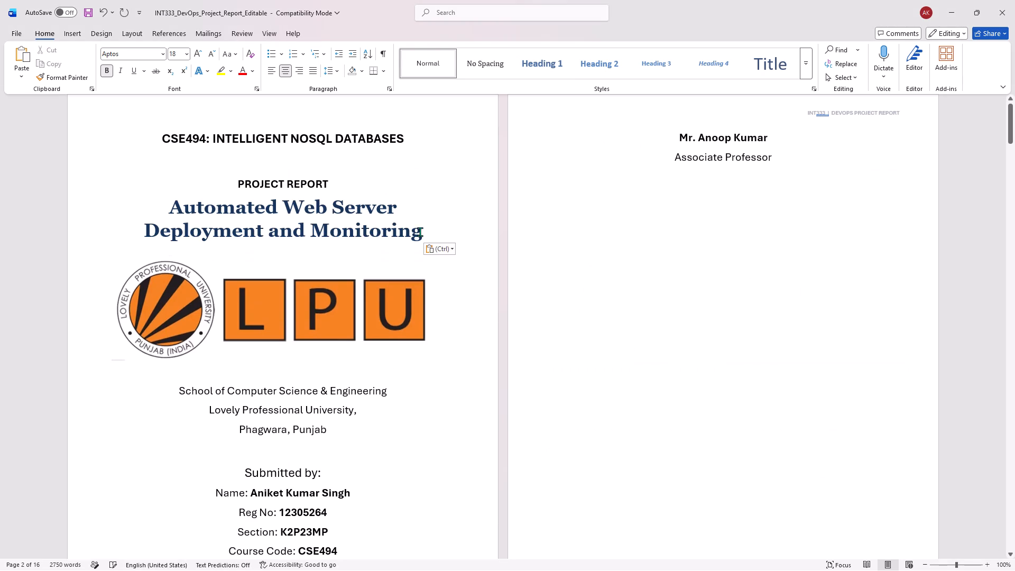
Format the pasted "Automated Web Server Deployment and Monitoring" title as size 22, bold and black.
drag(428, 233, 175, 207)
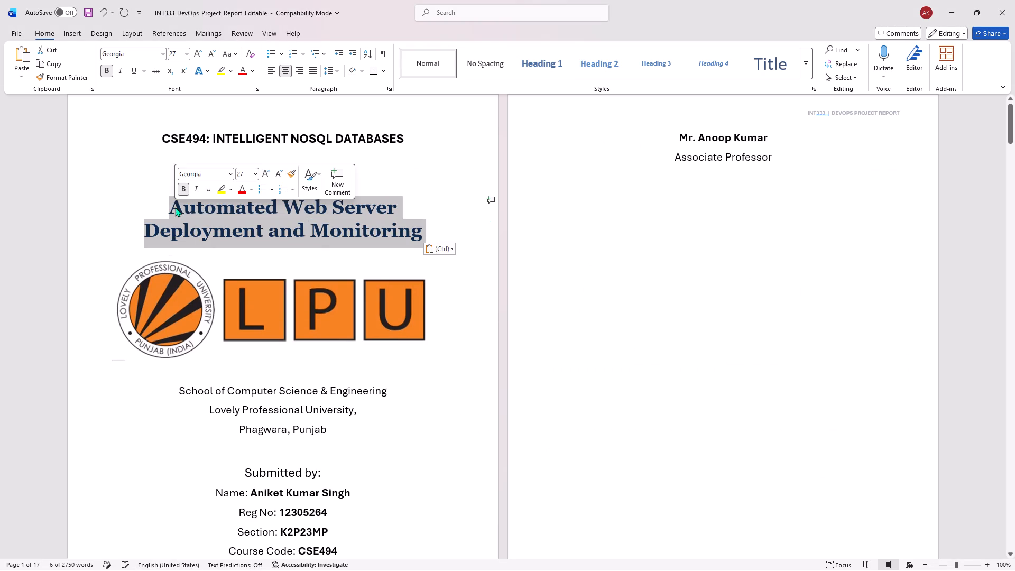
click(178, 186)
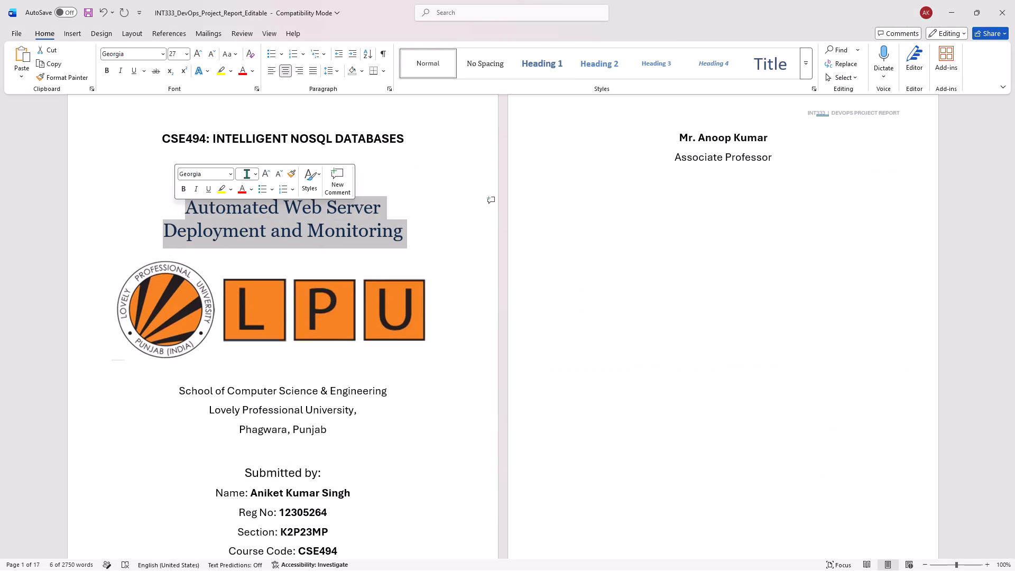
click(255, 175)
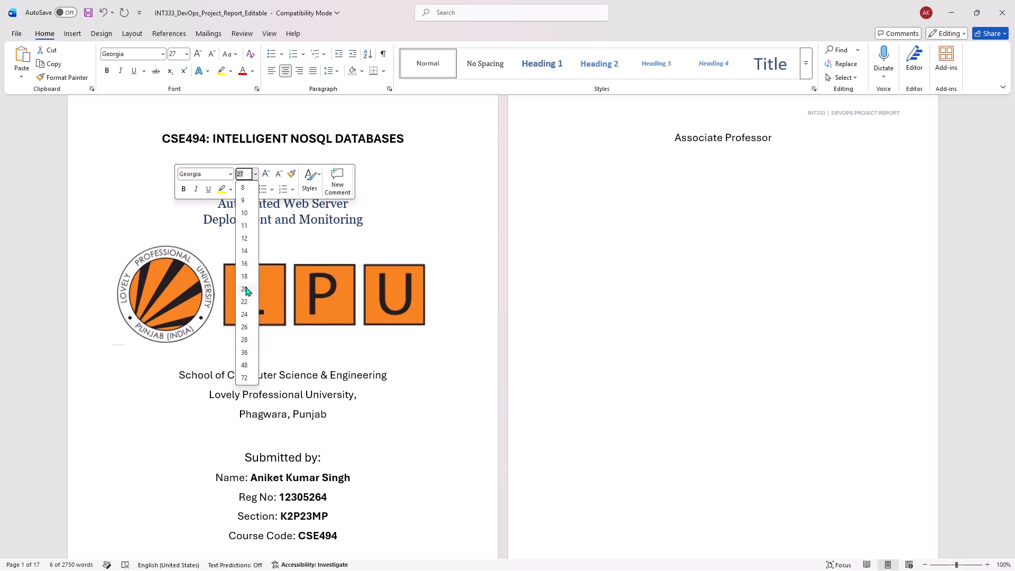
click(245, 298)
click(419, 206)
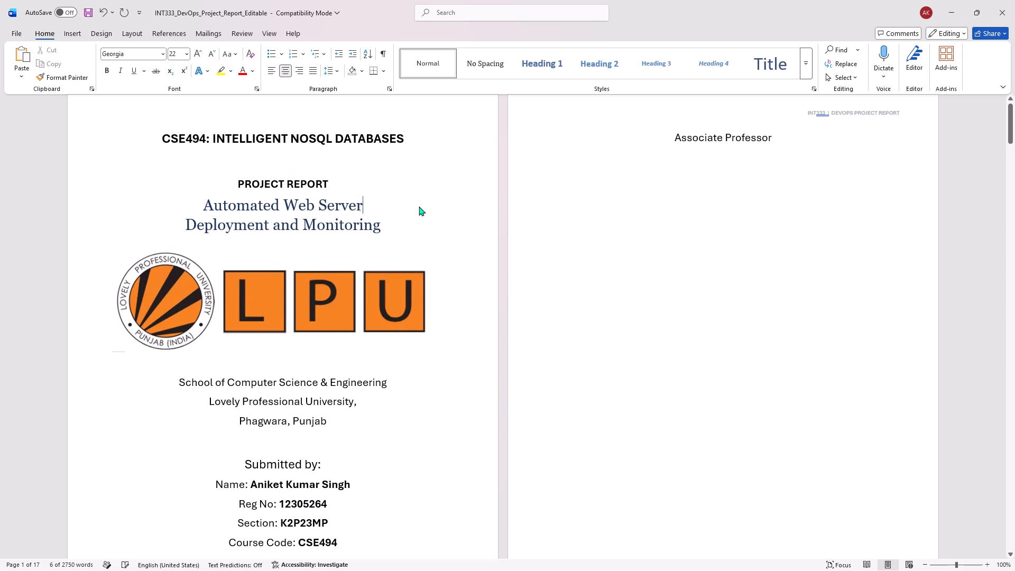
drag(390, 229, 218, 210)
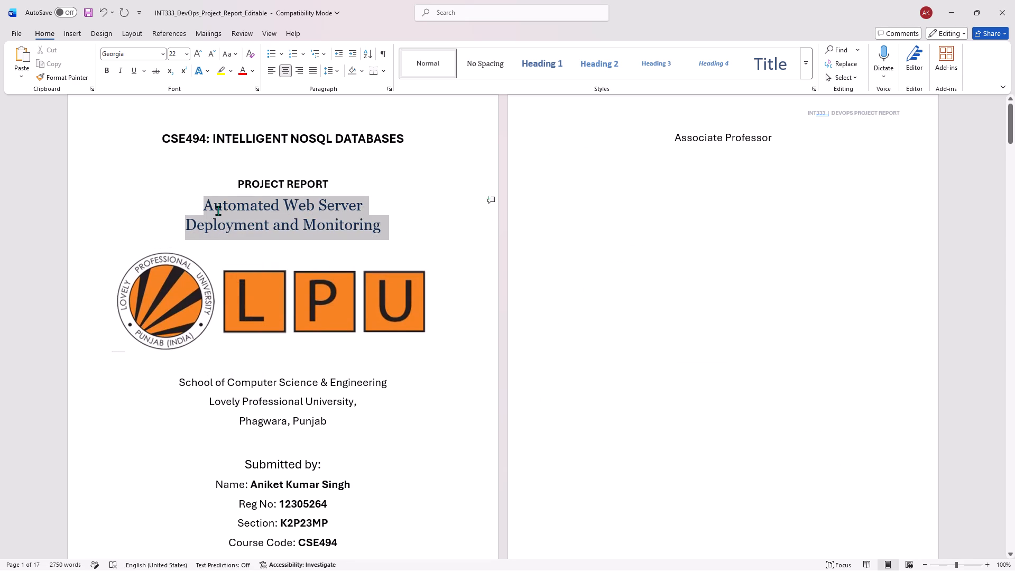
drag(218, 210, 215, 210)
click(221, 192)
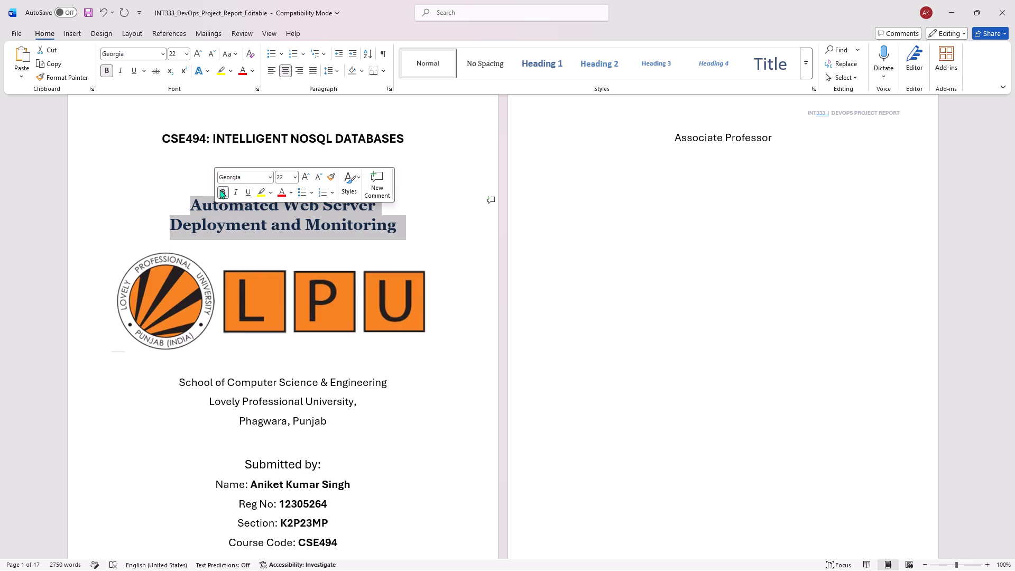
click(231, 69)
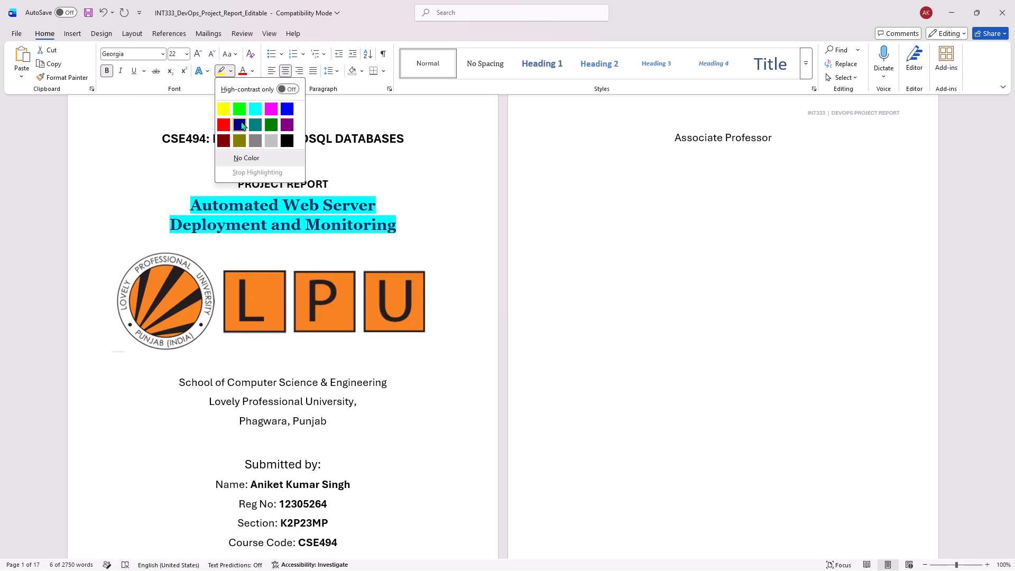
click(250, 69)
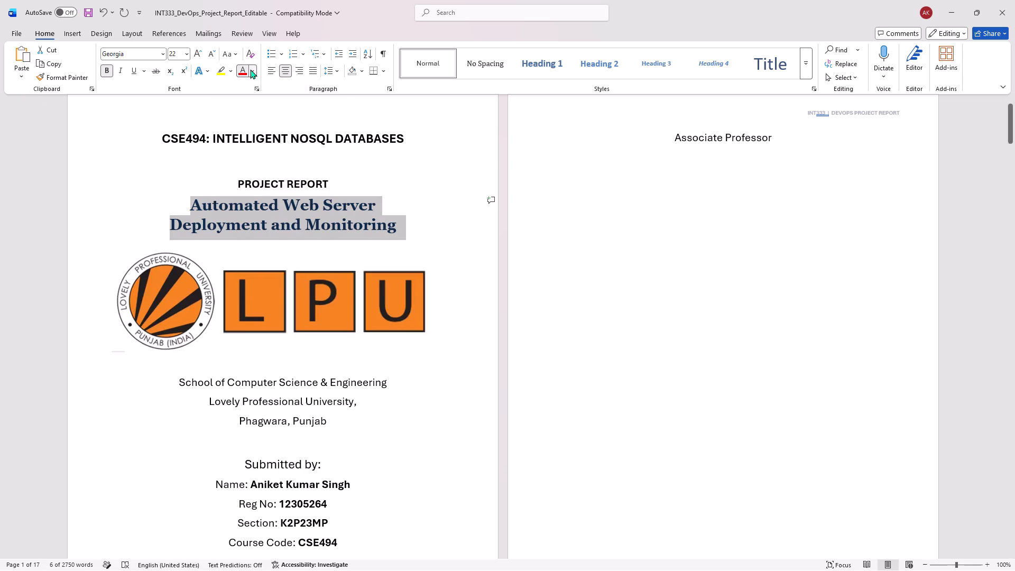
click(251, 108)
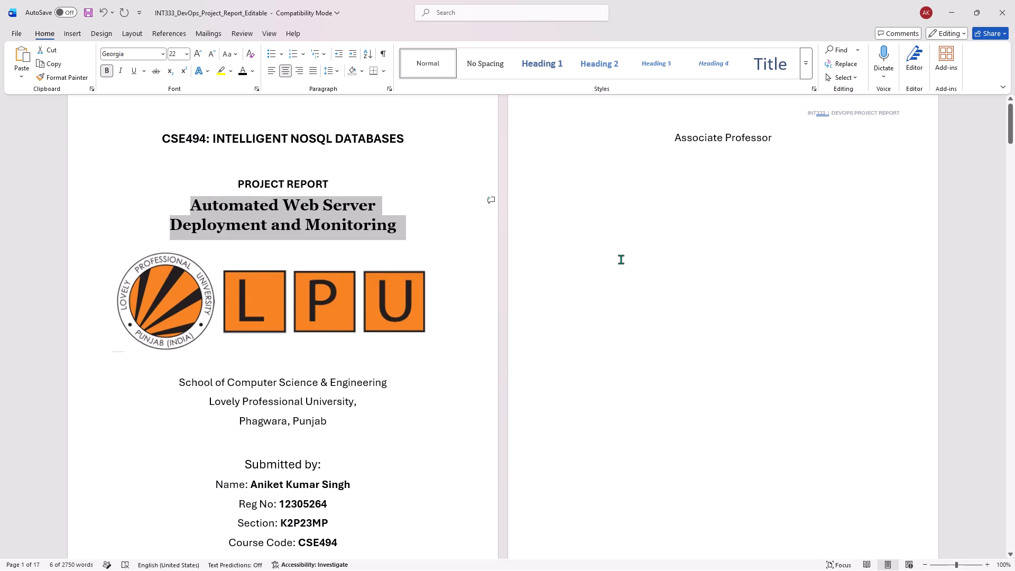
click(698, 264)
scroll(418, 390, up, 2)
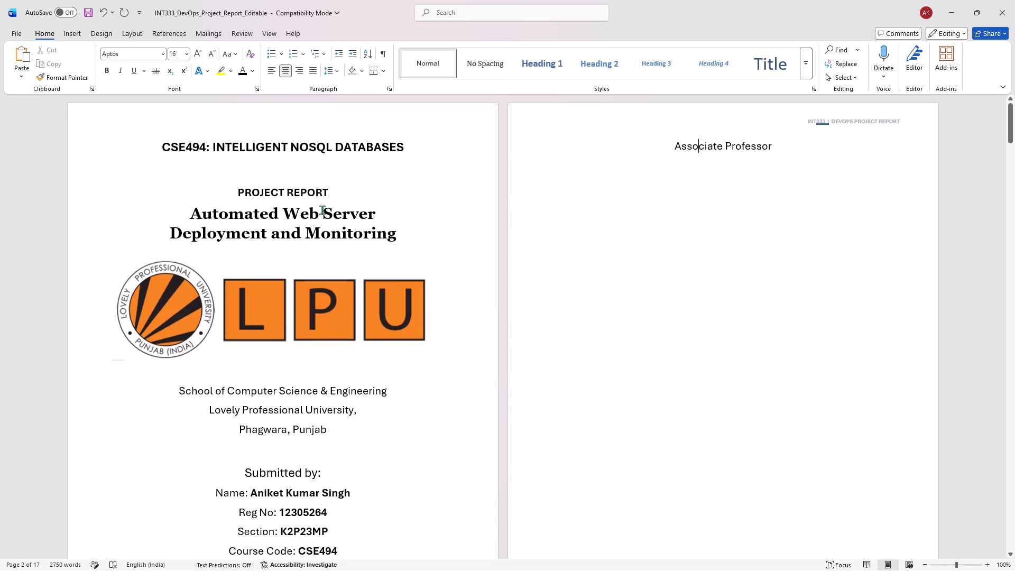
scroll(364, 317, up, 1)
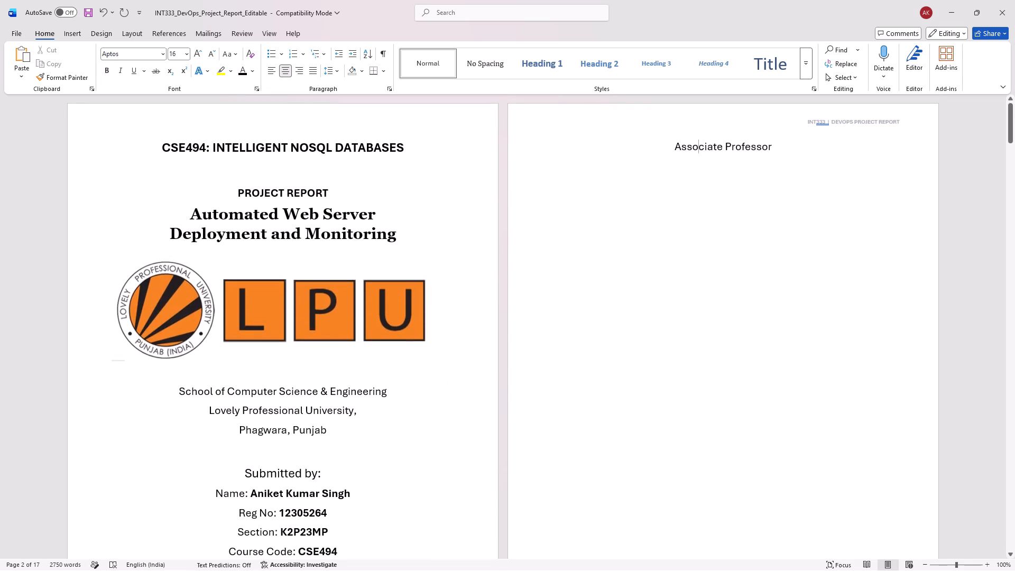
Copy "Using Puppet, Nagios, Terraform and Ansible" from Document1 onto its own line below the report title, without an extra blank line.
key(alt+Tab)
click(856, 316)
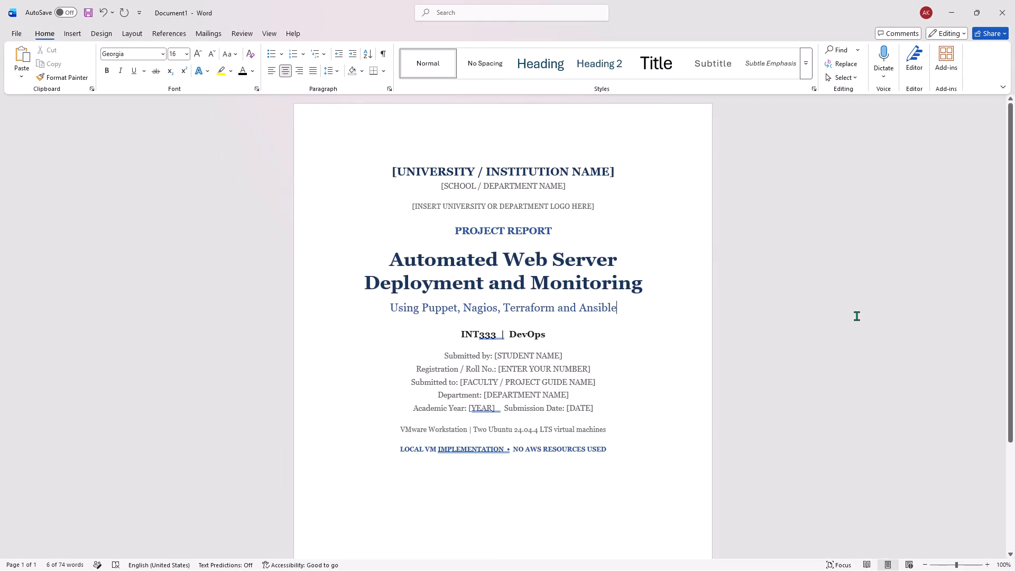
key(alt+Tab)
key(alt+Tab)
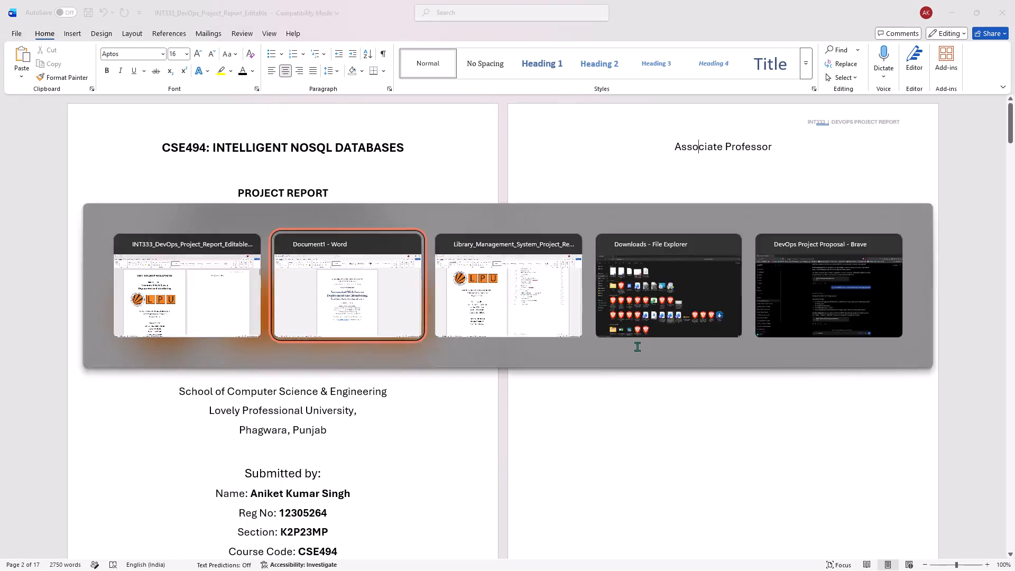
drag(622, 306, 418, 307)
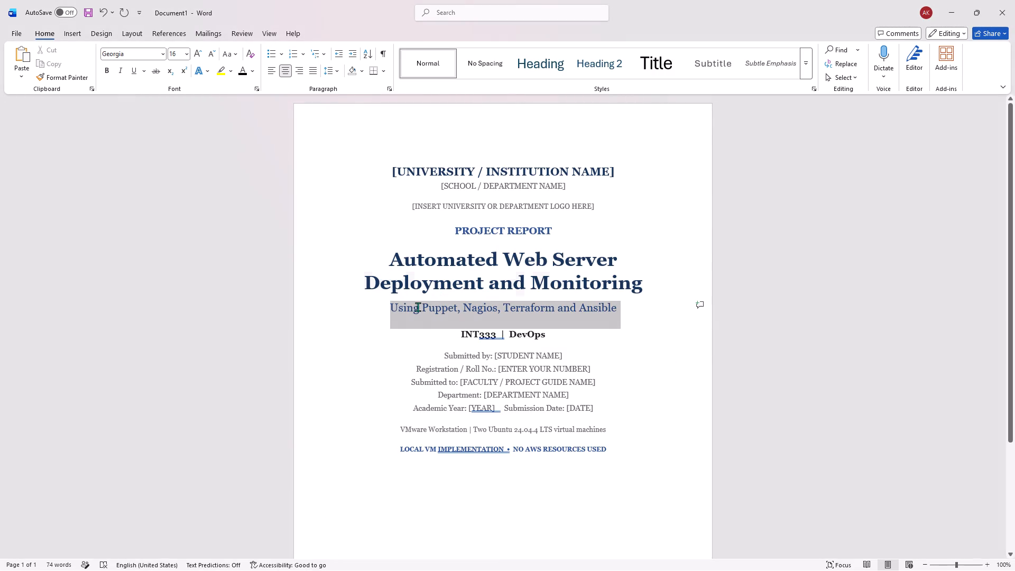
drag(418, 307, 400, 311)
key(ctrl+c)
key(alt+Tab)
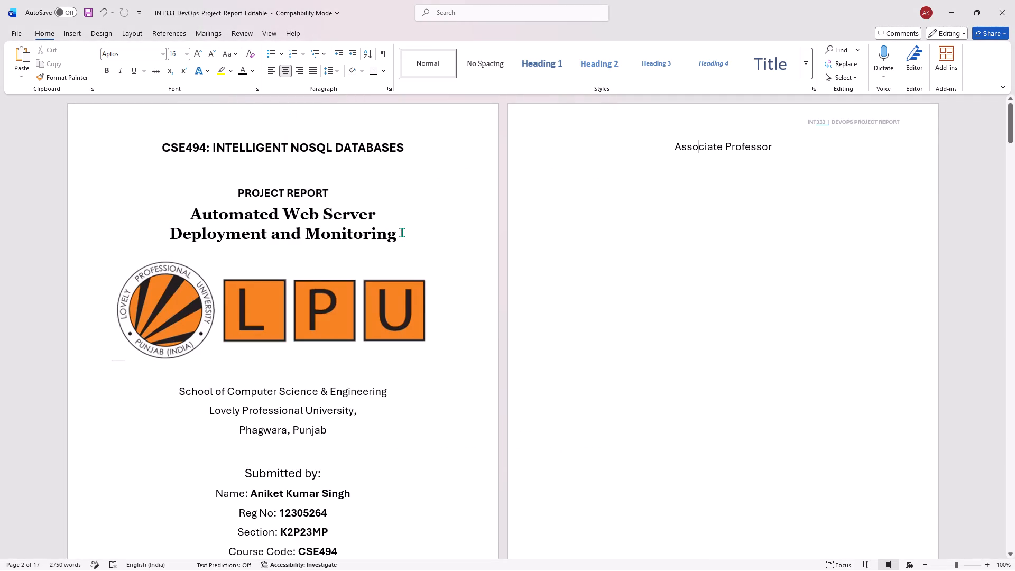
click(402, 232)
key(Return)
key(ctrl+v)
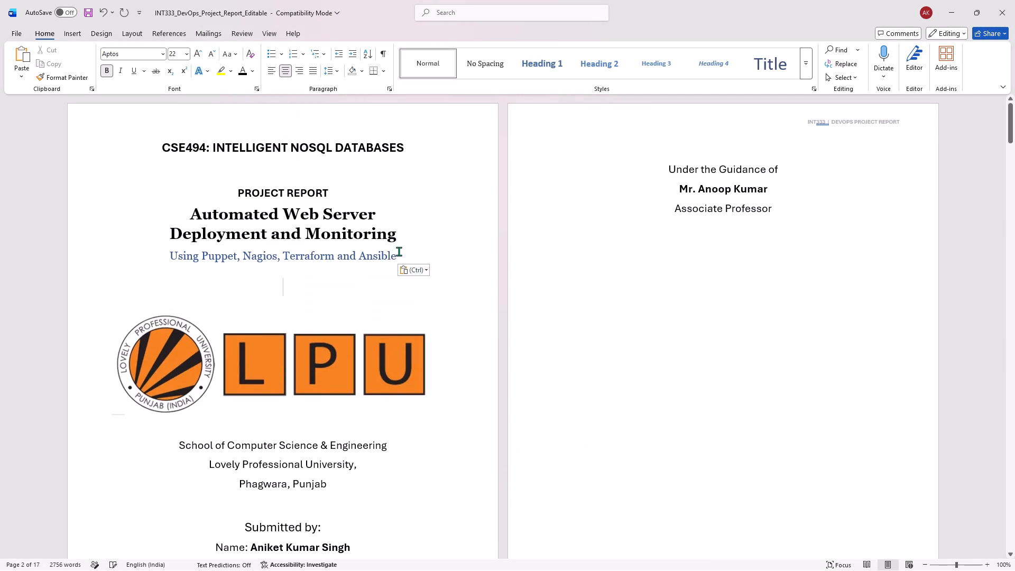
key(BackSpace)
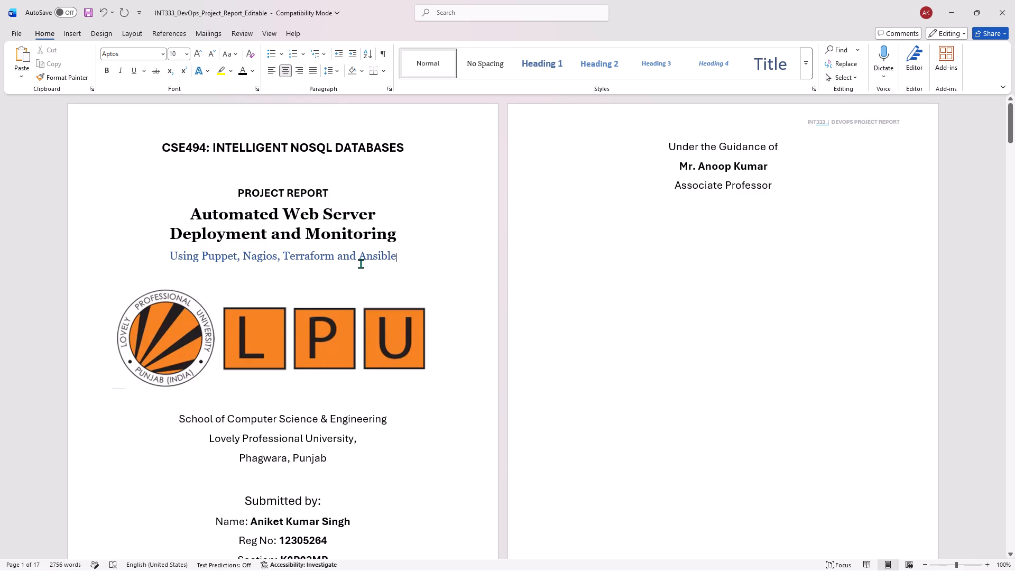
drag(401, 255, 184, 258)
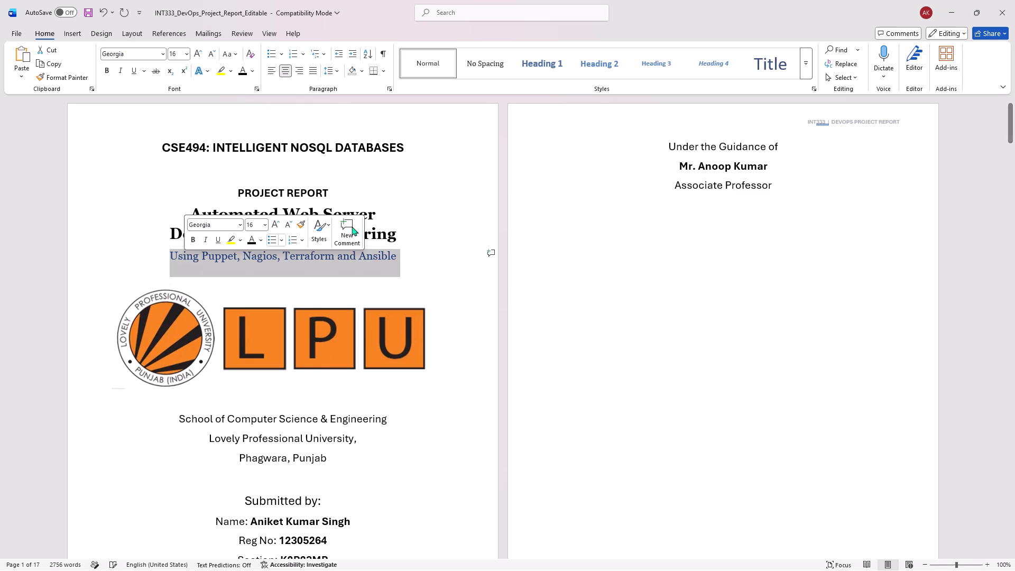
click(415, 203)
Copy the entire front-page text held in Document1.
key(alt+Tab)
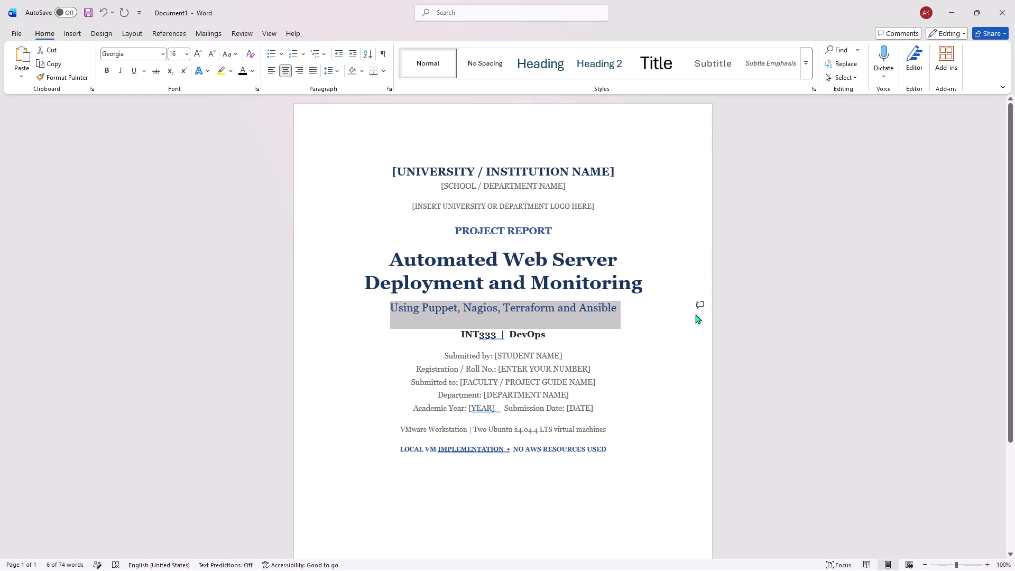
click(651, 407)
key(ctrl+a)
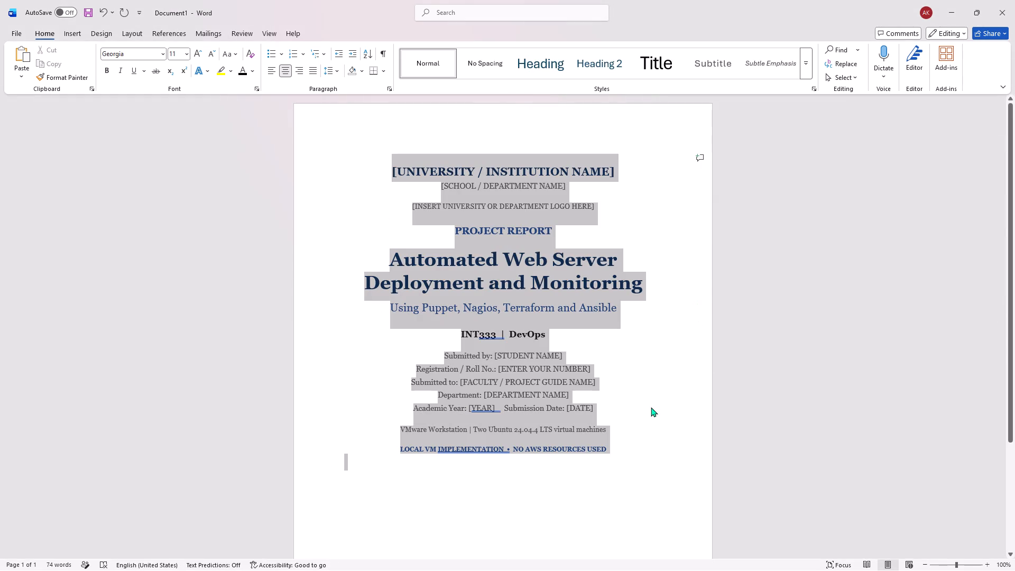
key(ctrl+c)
Undo all the front-page edits in INT333_DevOps_Project_Report_Editable, back to its original placeholder cover text.
key(alt+Tab)
key(ctrl+z)
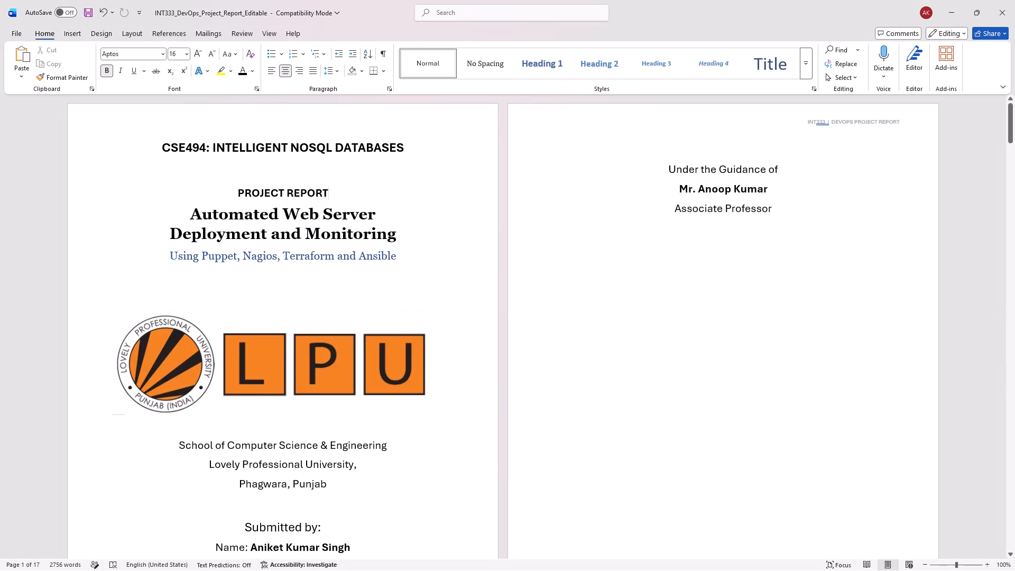
key(ctrl+z)
key(ctrl+z)
key(ctrl+z)
key(ctrl+z)
key(ctrl+z)
key(ctrl+z)
key(ctrl+z)
key(ctrl+z)
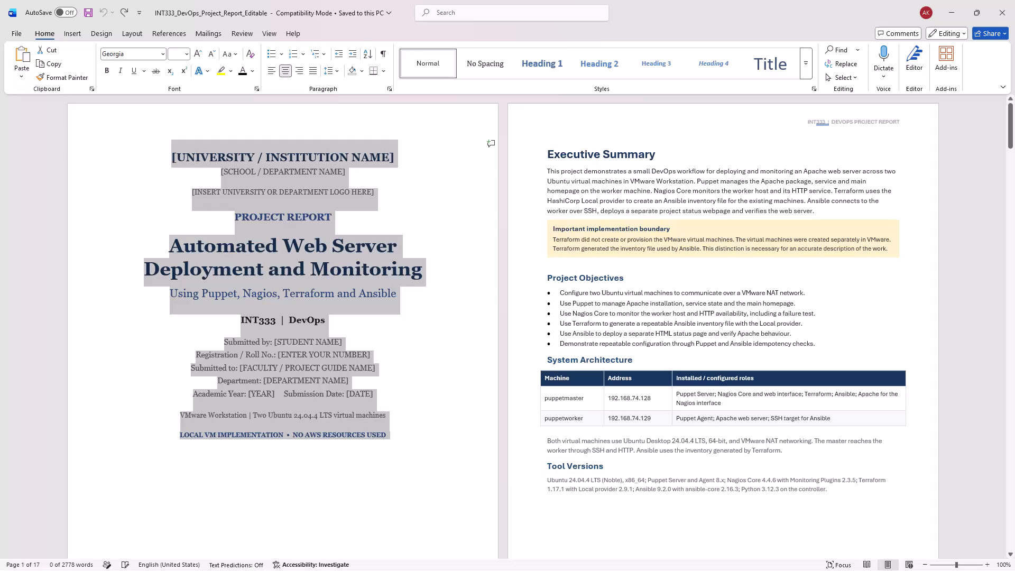
click(454, 323)
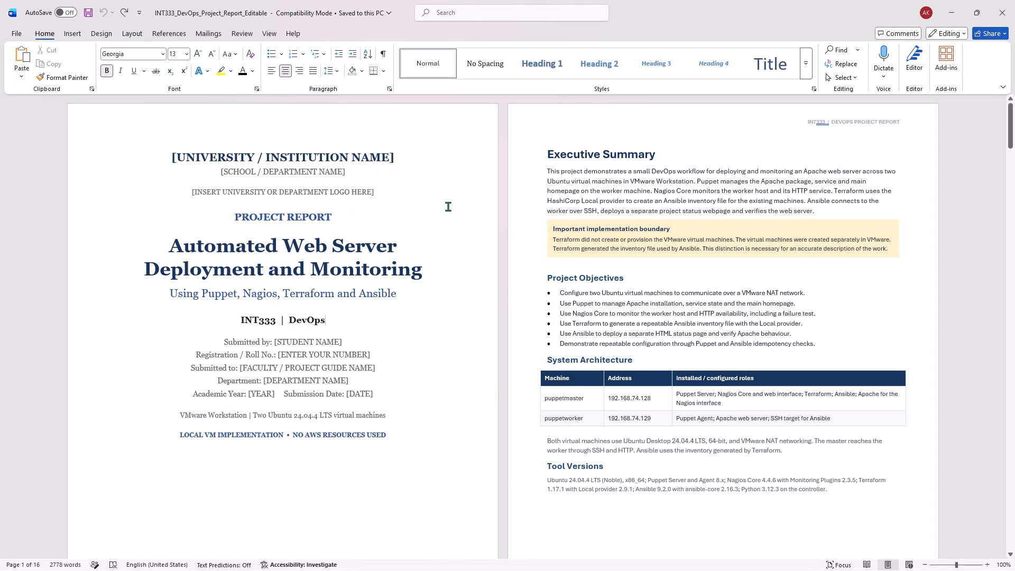
Copy the LPU logo picture from the cover page of Library_Management_System_Project_Report_Clean.
key(alt+Tab)
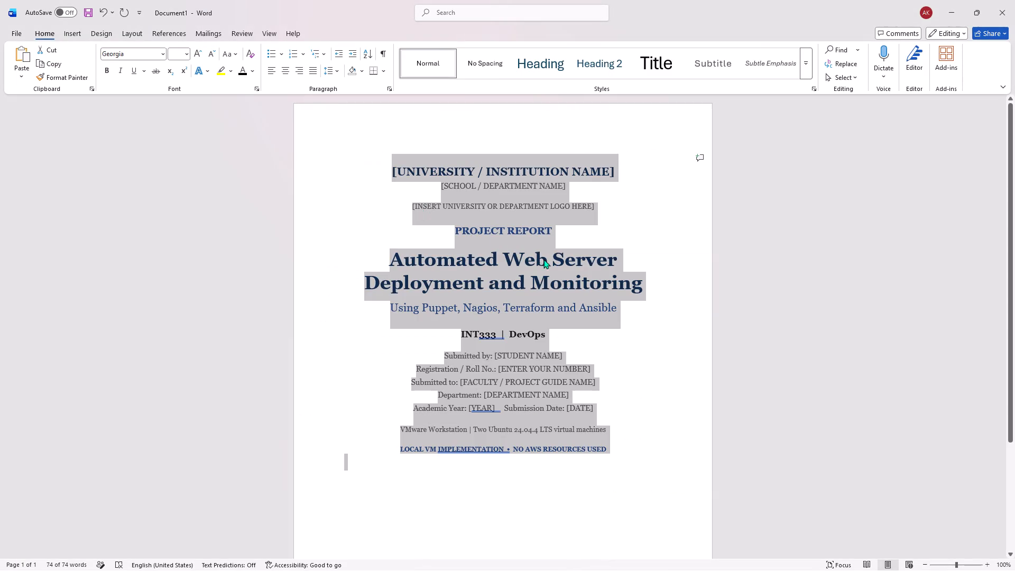
scroll(668, 327, up, 2)
key(alt+Tab)
key(alt+Tab)
key(alt+Tab)
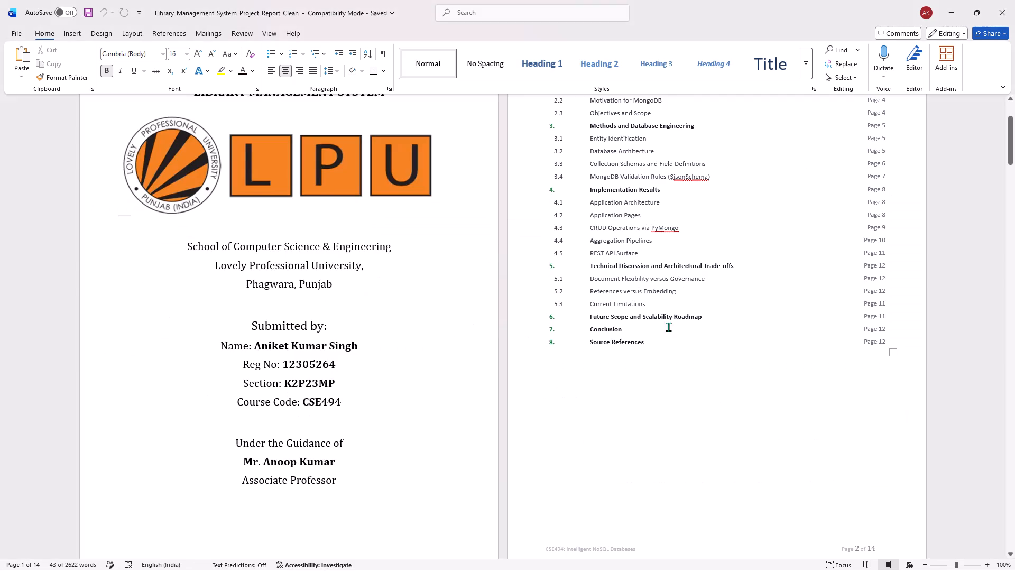
click(344, 170)
key(ctrl+c)
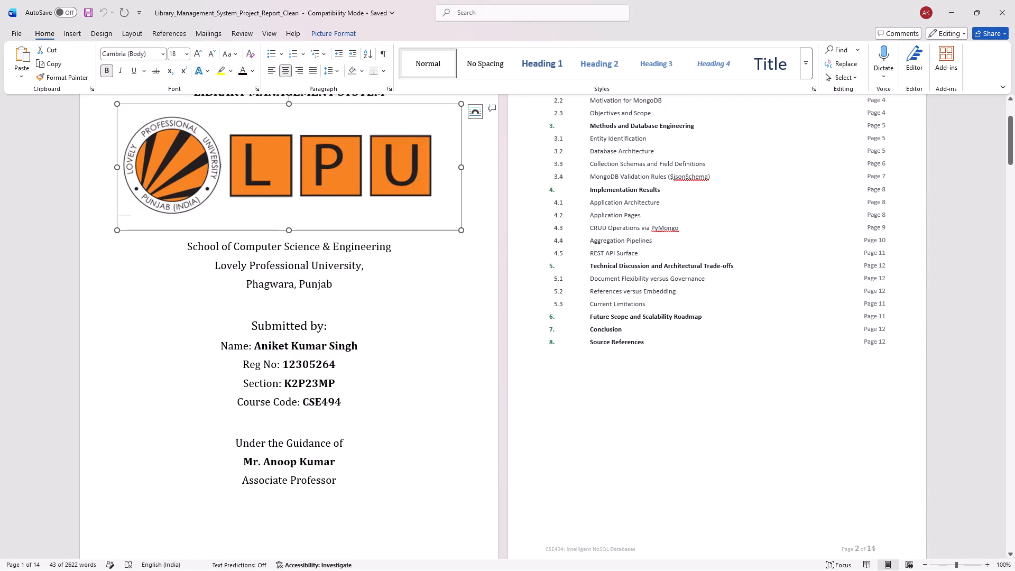
In INT333_DevOps_Project_Report_Editable, replace the "[INSERT UNIVERSITY OR DEPARTMENT LOGO HERE]" placeholder with the copied LPU logo.
key(super+Tab)
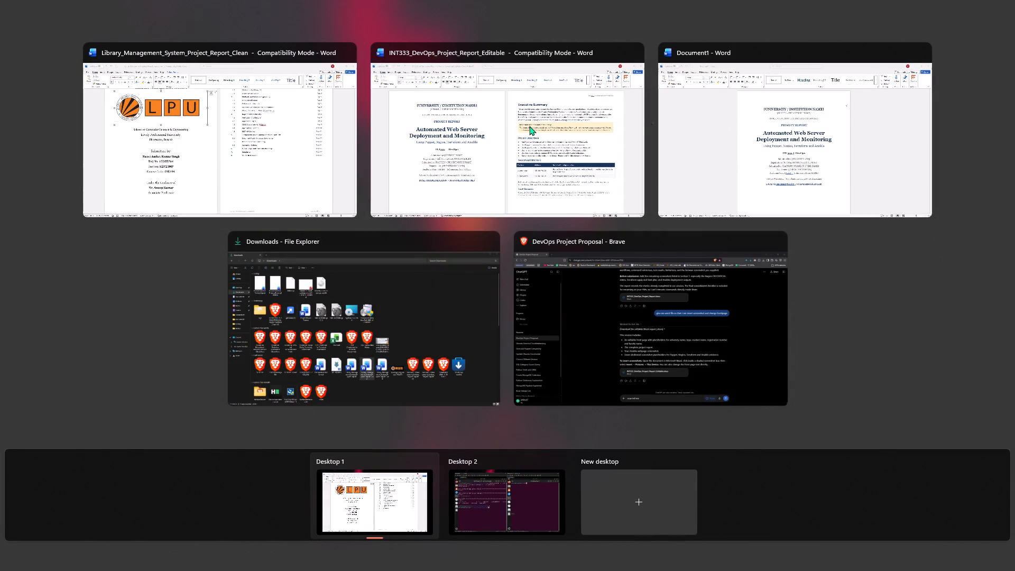
click(528, 126)
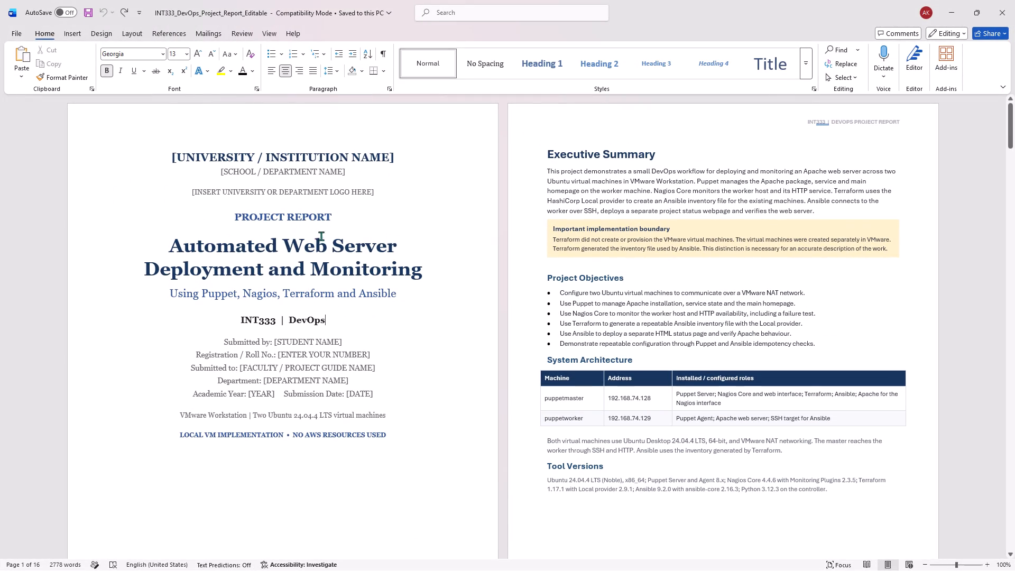
click(383, 190)
key(BackSpace)
key(BackSpace)
key(BackSpace)
key(BackSpace)
key(BackSpace)
key(BackSpace)
key(BackSpace)
key(BackSpace)
key(BackSpace)
key(BackSpace)
key(BackSpace)
key(BackSpace)
key(BackSpace)
key(BackSpace)
key(BackSpace)
key(BackSpace)
key(BackSpace)
key(BackSpace)
key(BackSpace)
key(BackSpace)
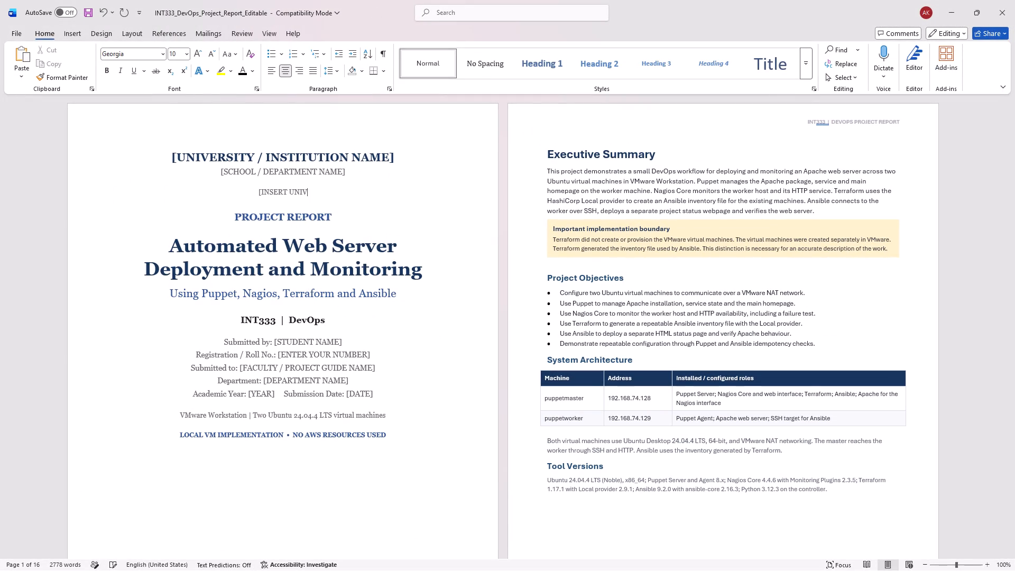
key(BackSpace)
key(BackSpace)
key(BackSpace)
key(BackSpace)
key(BackSpace)
key(BackSpace)
key(BackSpace)
key(BackSpace)
key(BackSpace)
key(BackSpace)
key(BackSpace)
key(BackSpace)
key(ctrl+v)
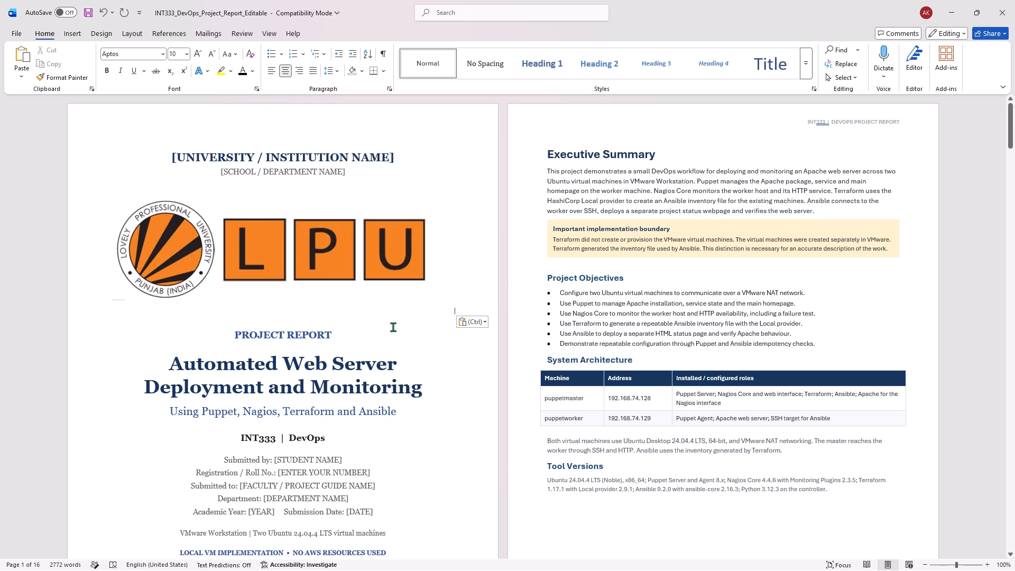
Delete the "[UNIVERSITY / INSTITUTION NAME]" and "[SCHOOL / DEPARTMENT NAME]" placeholders above the logo on the INT333 report's cover.
scroll(395, 340, up, 2)
key(alt+Tab)
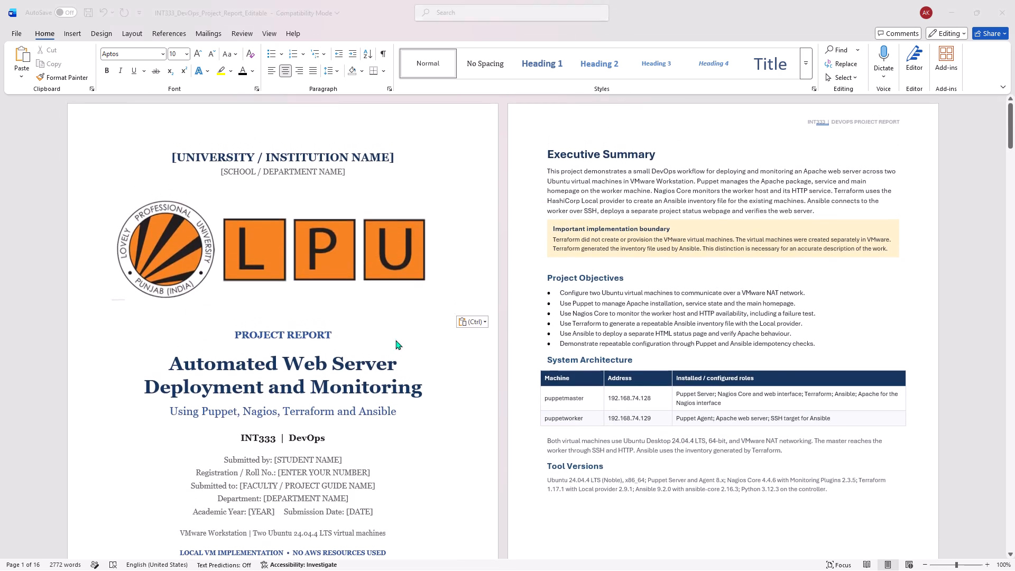
click(452, 334)
scroll(452, 334, up, 1)
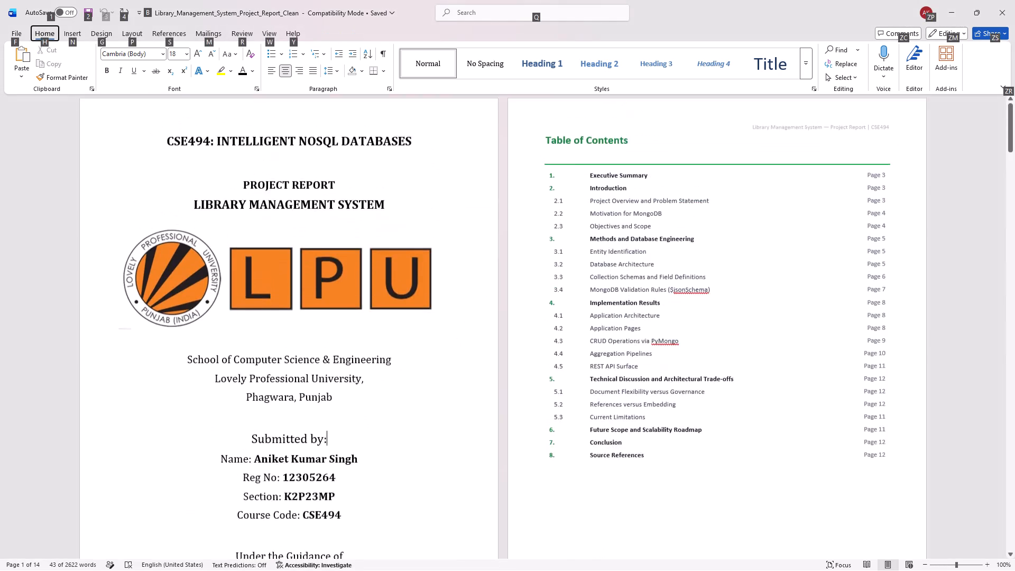
key(alt+Tab)
scroll(452, 334, up, 1)
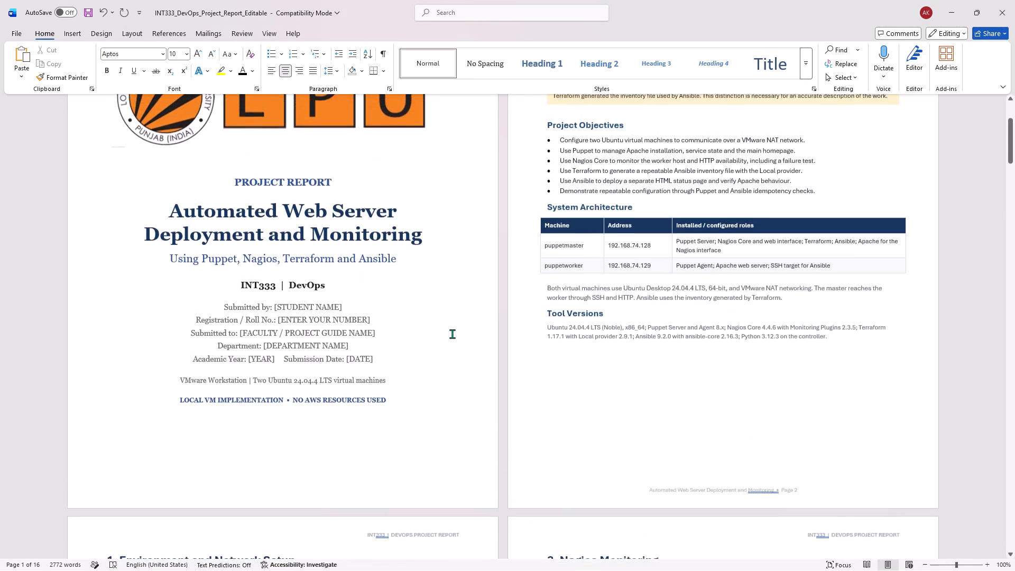
scroll(452, 334, up, 4)
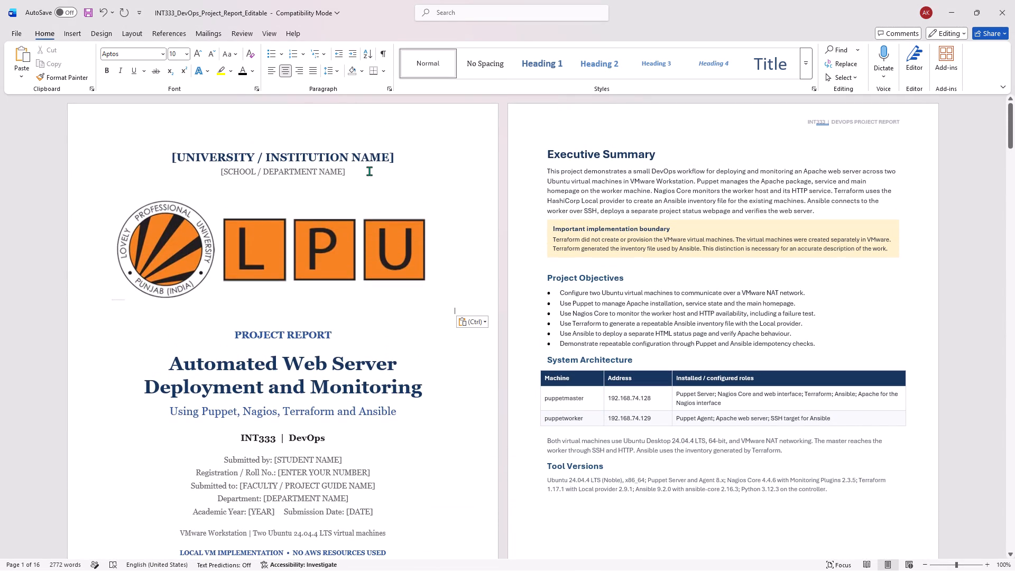
drag(369, 171, 210, 157)
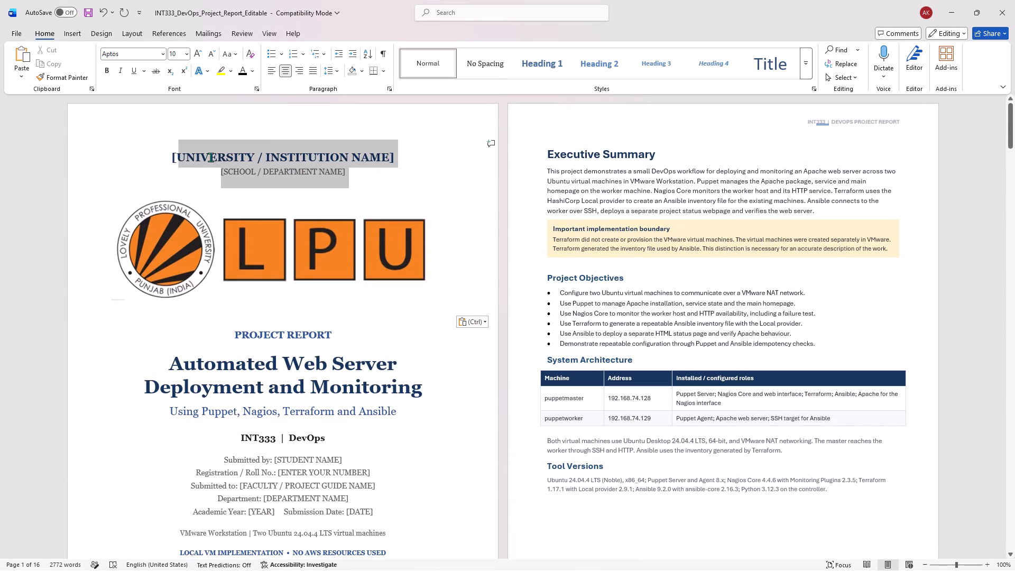
drag(210, 157, 207, 156)
key(BackSpace)
key(BackSpace)
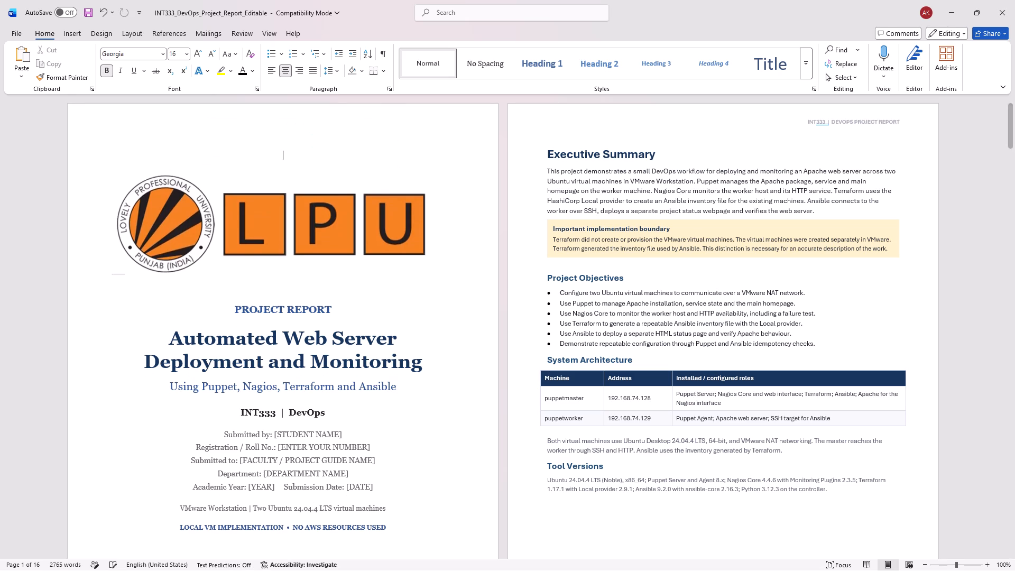
Copy the heading "CSE494: INTELLIGENT NOSQL DATABASES" from the Library Management report to above the INT333 report's logo, without an extra blank line.
key(alt+Tab)
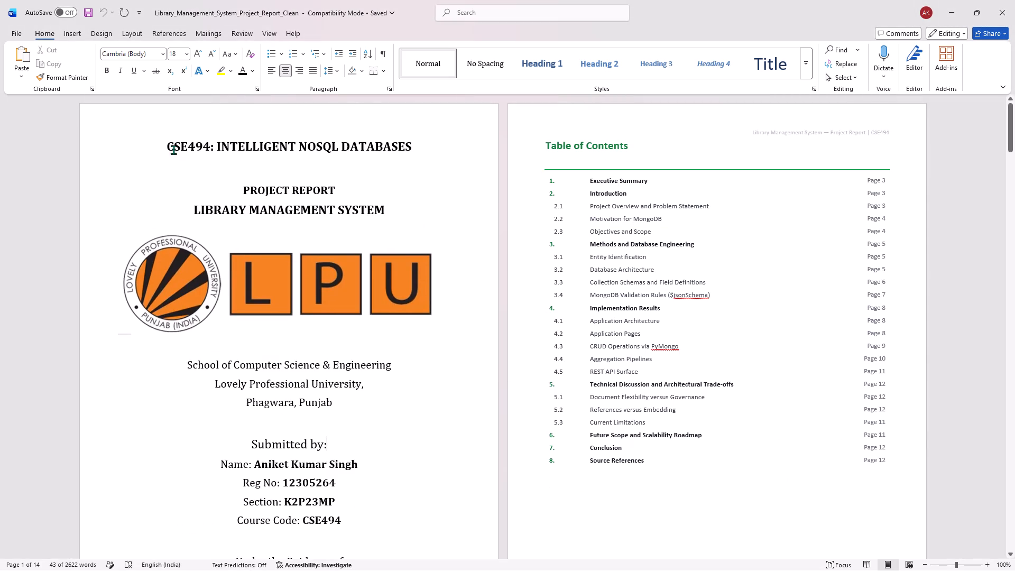
drag(168, 146, 401, 139)
key(ctrl+c)
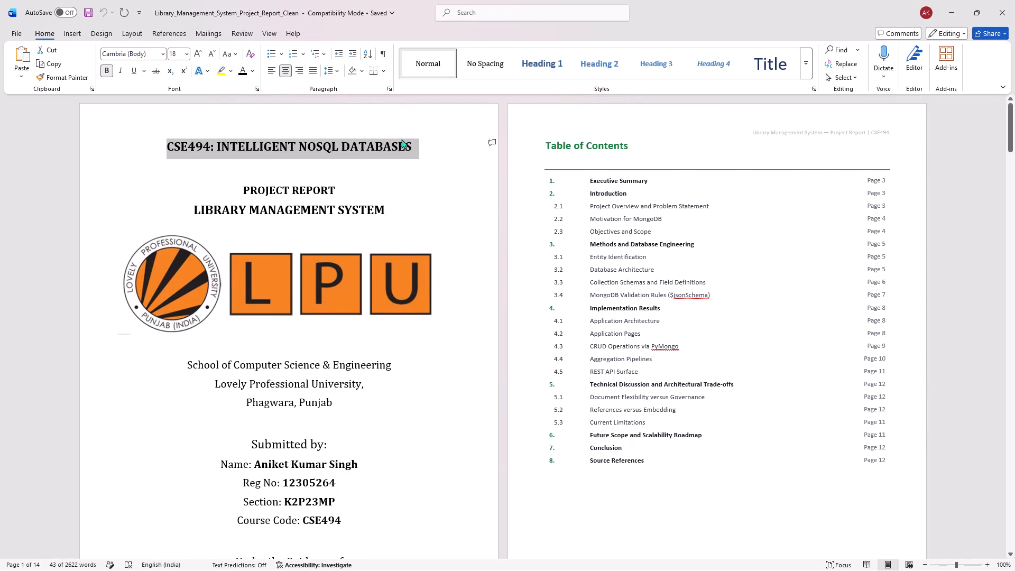
key(alt+Tab)
key(ctrl+v)
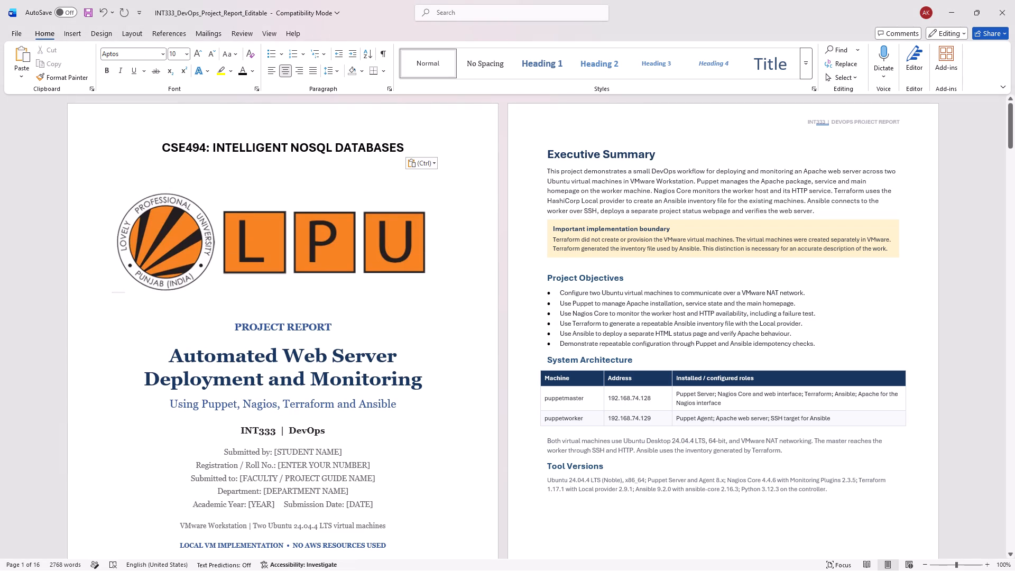
key(BackSpace)
scroll(456, 296, up, 2)
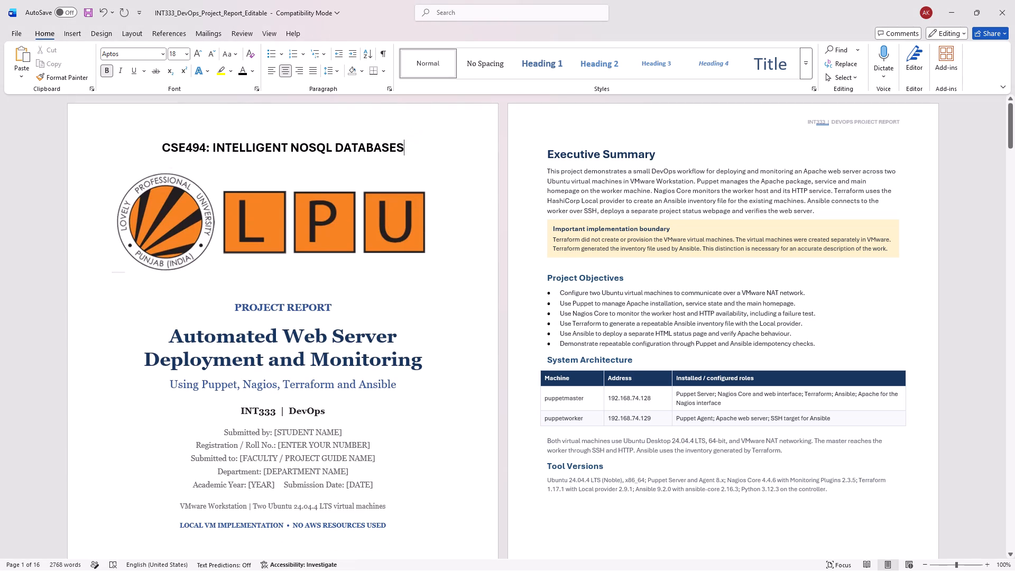
Trim the pasted heading back to "CSE494: INTELLI" and add "INT333: " directly after it.
key(alt+Tab)
key(alt+Tab)
key(BackSpace)
key(BackSpace)
key(BackSpace)
key(BackSpace)
key(BackSpace)
key(BackSpace)
key(BackSpace)
key(BackSpace)
key(BackSpace)
key(BackSpace)
key(BackSpace)
key(BackSpace)
key(BackSpace)
key(BackSpace)
key(BackSpace)
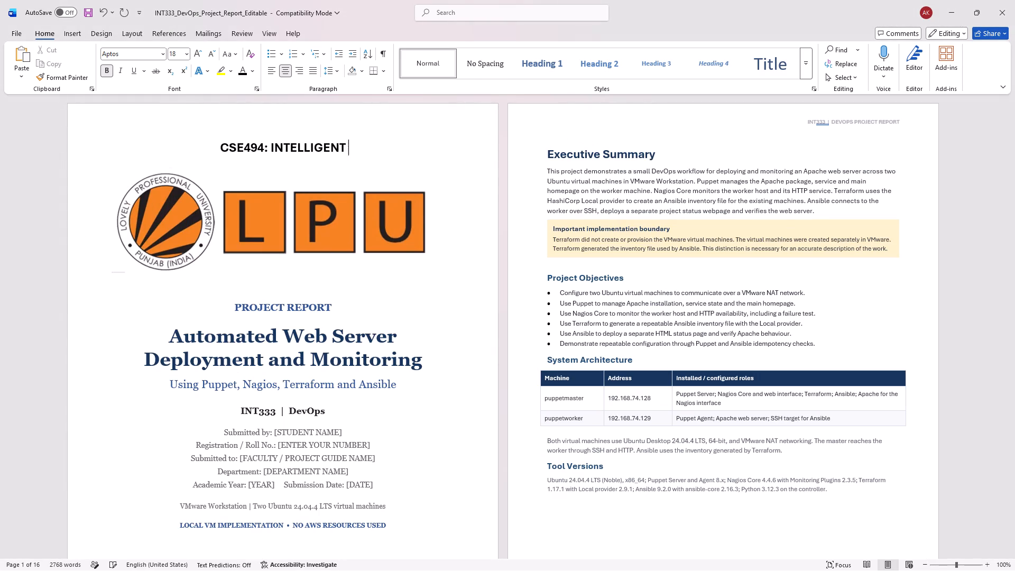
key(BackSpace)
key(BackSpace)
key(BackSpace)
key(BackSpace)
key(BackSpace)
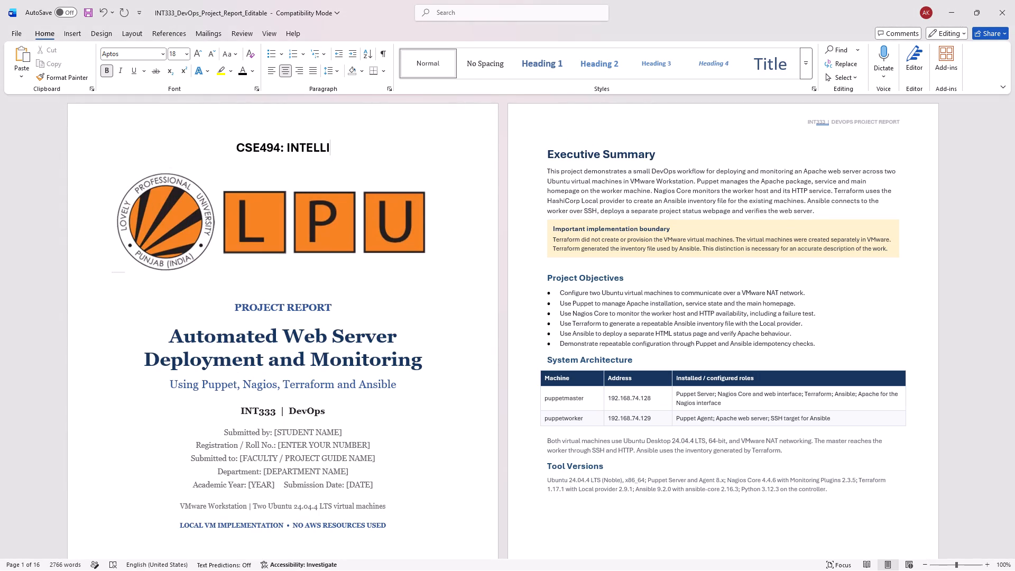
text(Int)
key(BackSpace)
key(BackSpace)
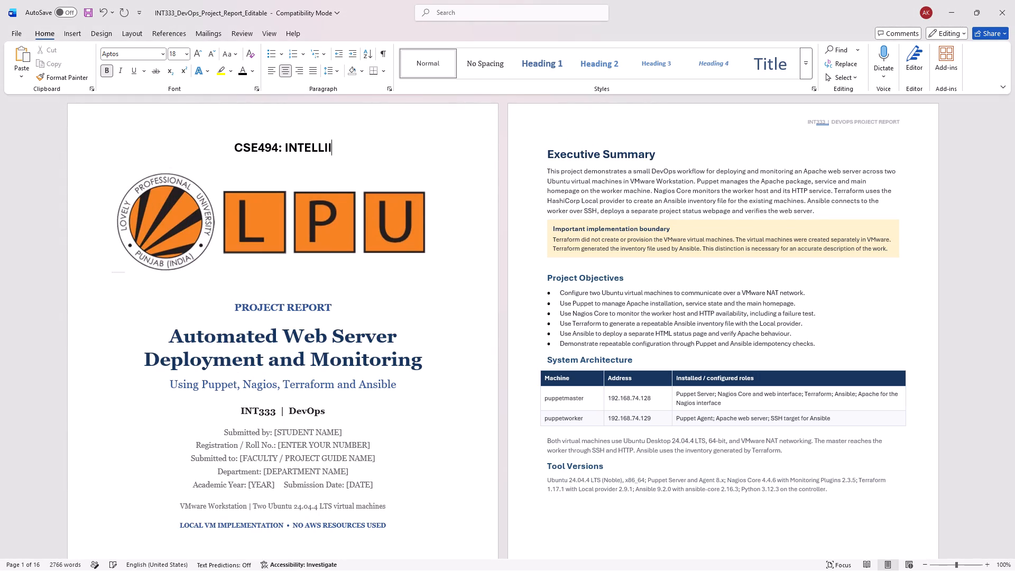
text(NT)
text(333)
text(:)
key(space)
Delete the leftover "CSE494: INTELLI" in front of "INT333:" in the cover heading, leaving the cursor at the line's end.
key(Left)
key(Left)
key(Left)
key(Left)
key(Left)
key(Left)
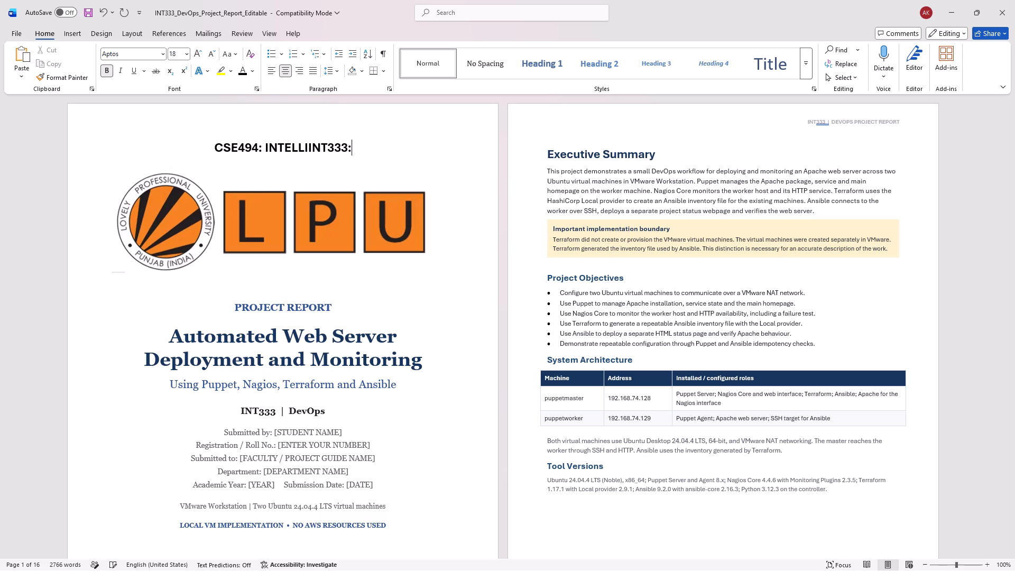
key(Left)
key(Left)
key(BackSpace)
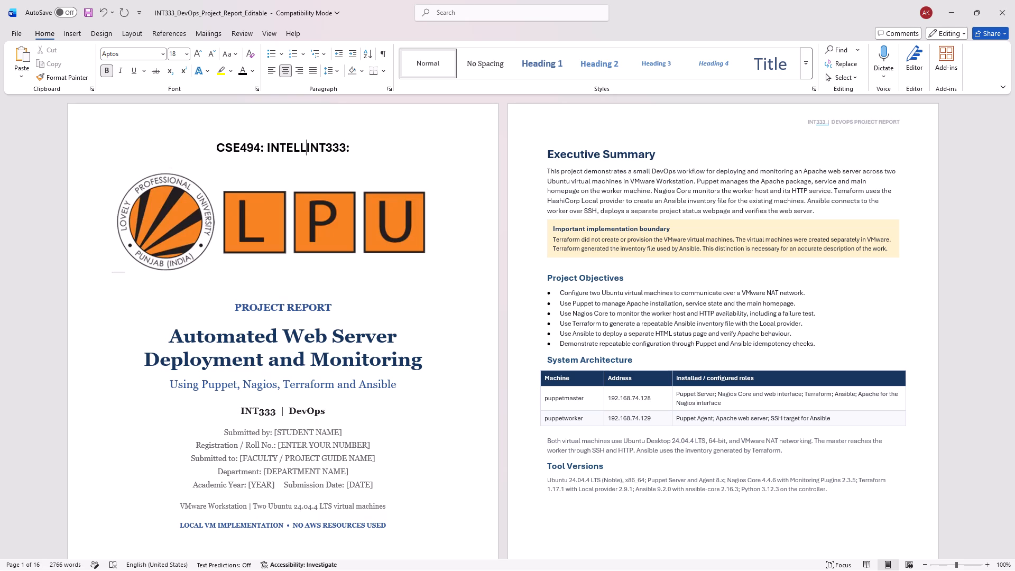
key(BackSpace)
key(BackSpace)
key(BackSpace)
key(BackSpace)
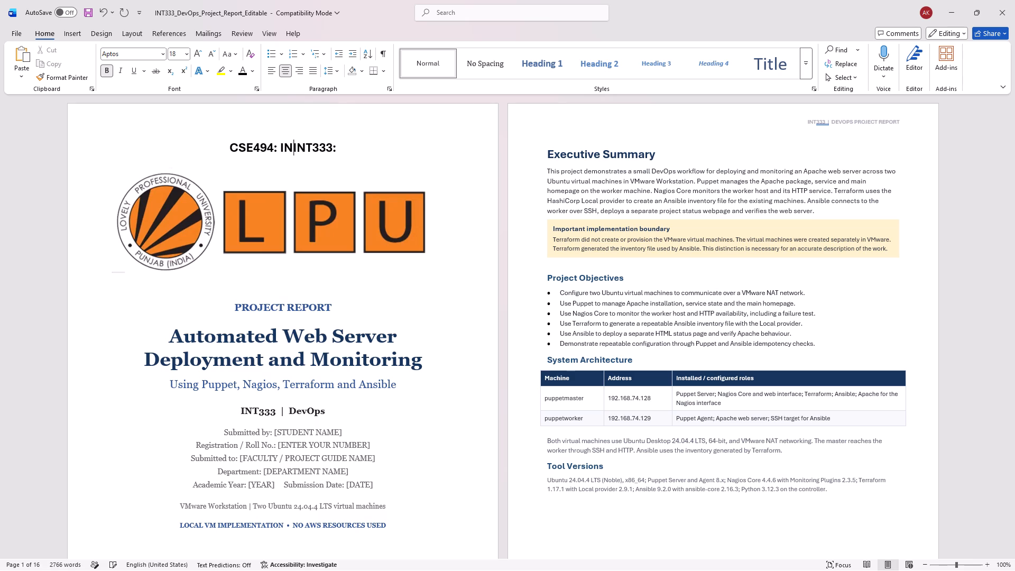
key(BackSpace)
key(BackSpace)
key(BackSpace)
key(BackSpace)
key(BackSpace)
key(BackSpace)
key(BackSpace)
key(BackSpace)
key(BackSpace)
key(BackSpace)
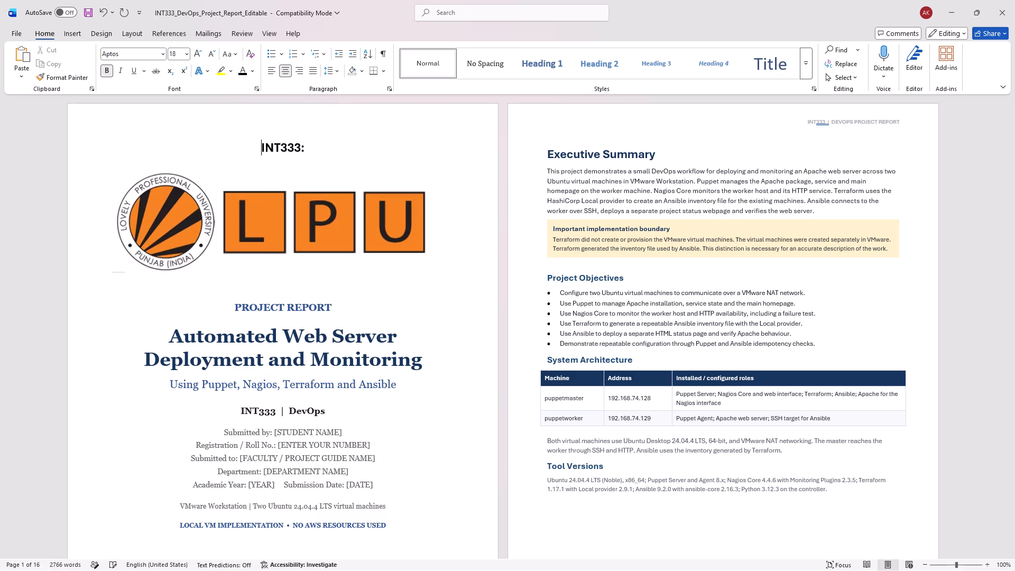
click(396, 145)
In Brave's Student Dashboard, mark the campus drive notifications as read and look up the INT333 course title under My Courses.
key(alt+Tab)
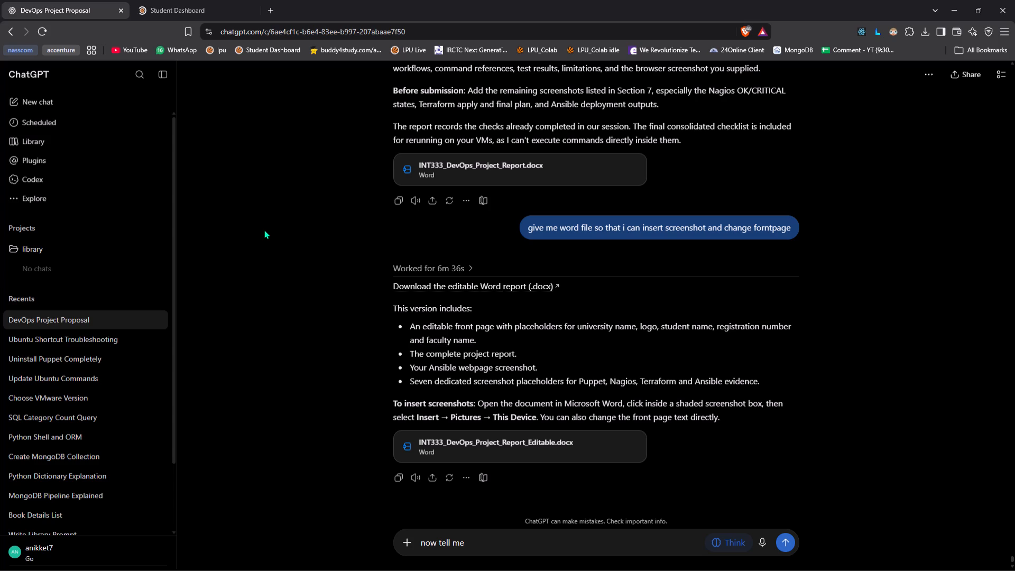
click(195, 0)
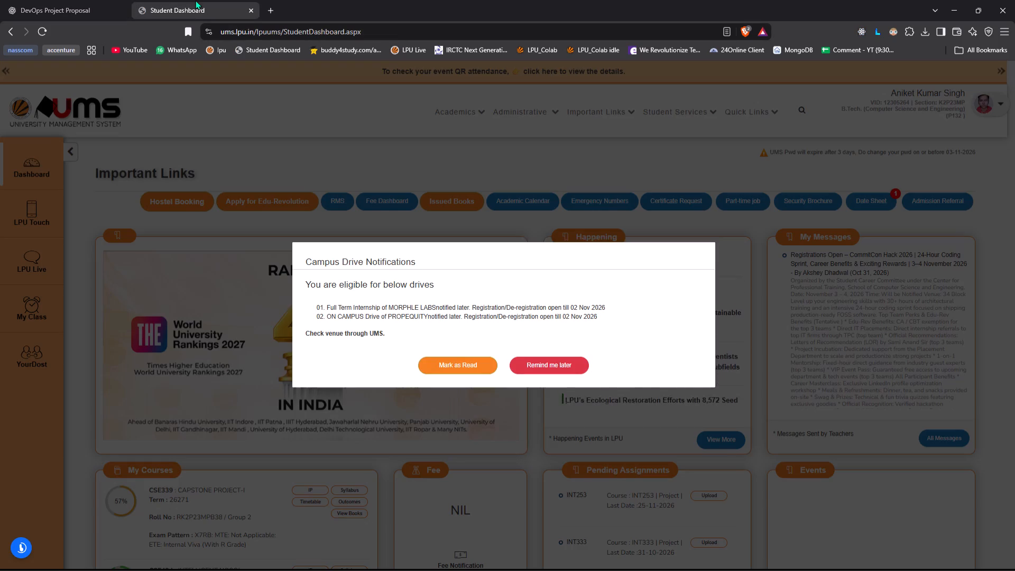
click(466, 371)
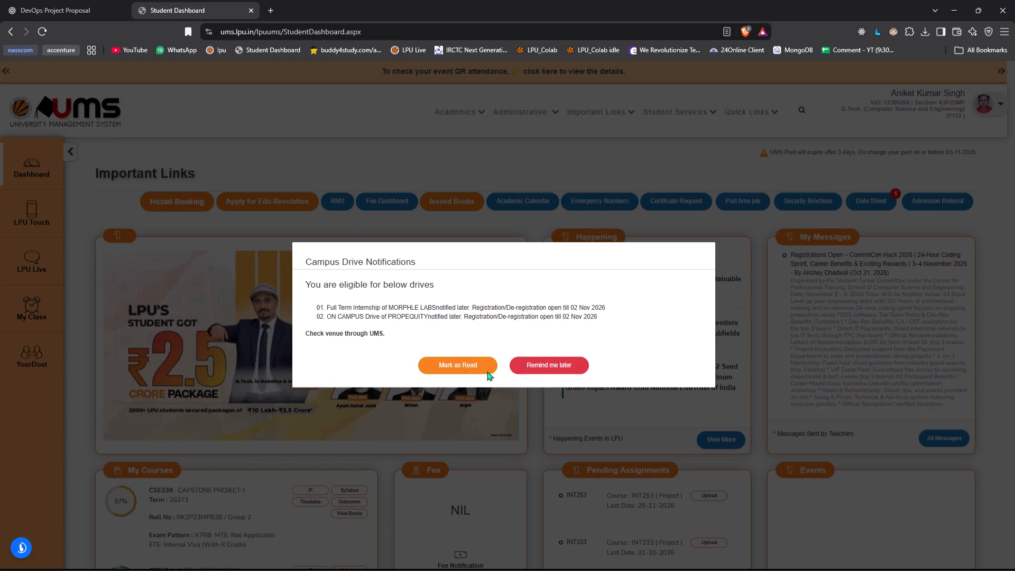
click(507, 378)
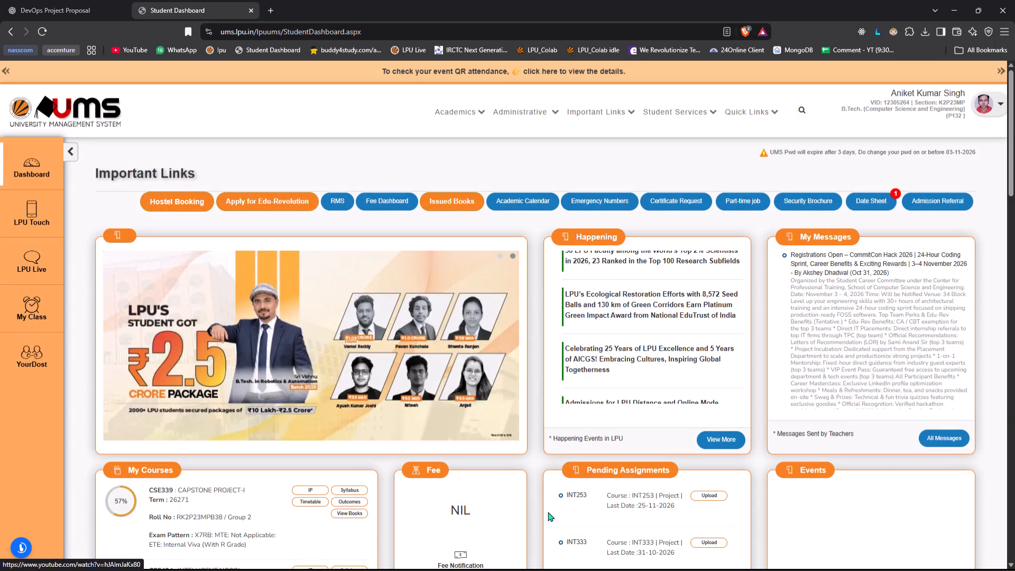
scroll(535, 463, down, 1)
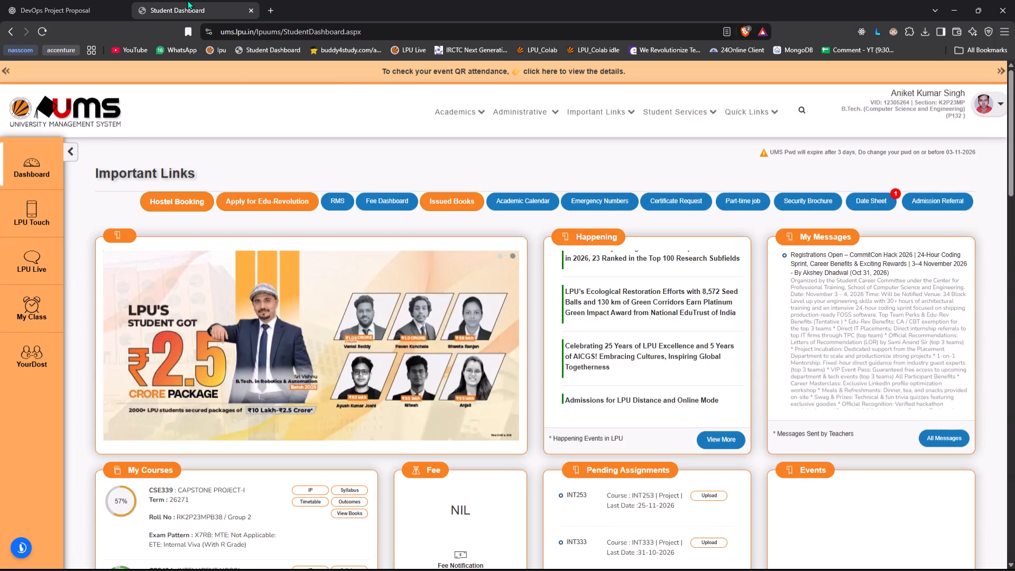
scroll(514, 379, down, 4)
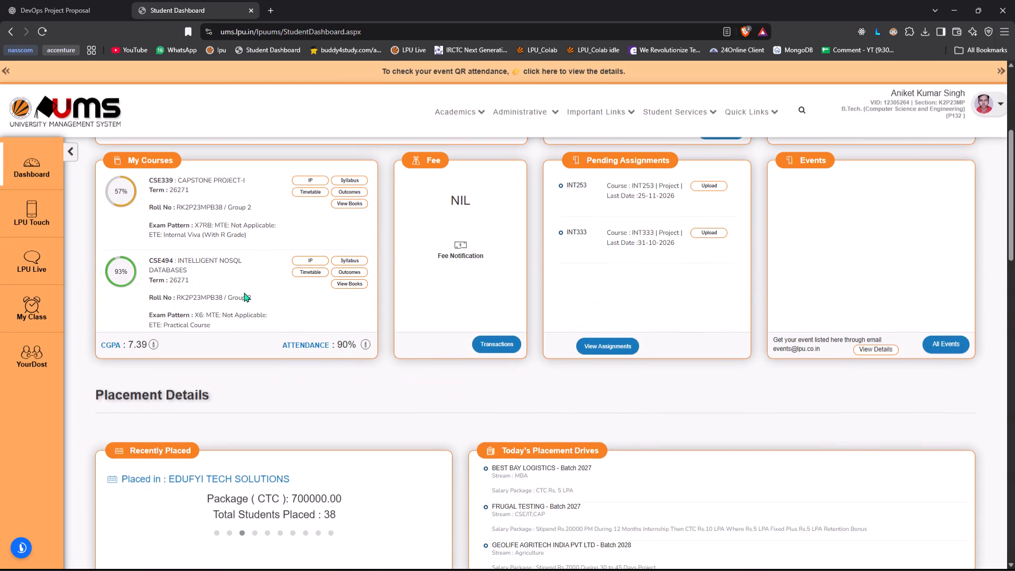
scroll(244, 292, down, 6)
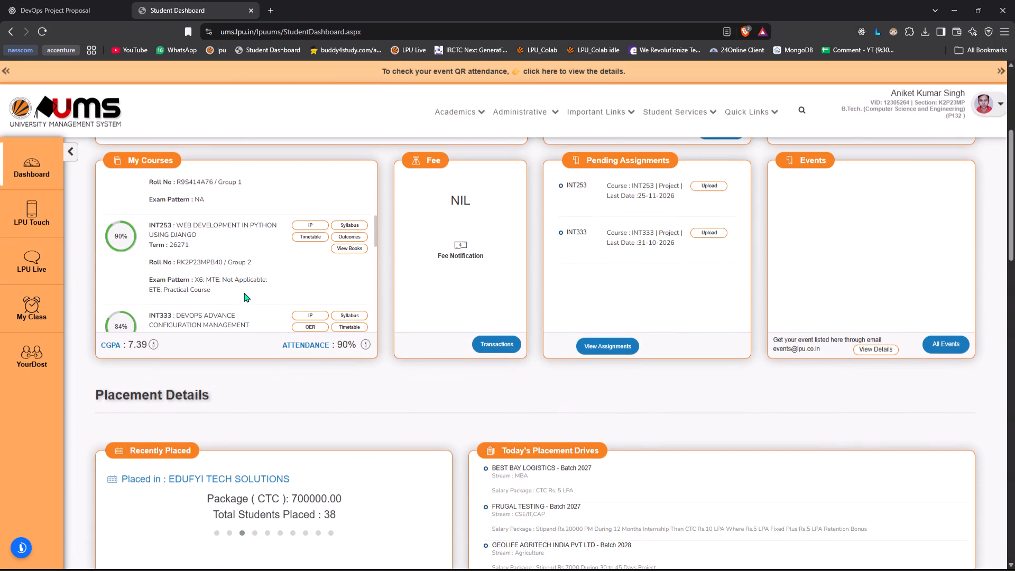
Copy the INT333 course title from My Courses on the Student Dashboard and paste it after "INT333:" in Word's cover heading.
scroll(244, 292, down, 1)
drag(250, 285, 150, 280)
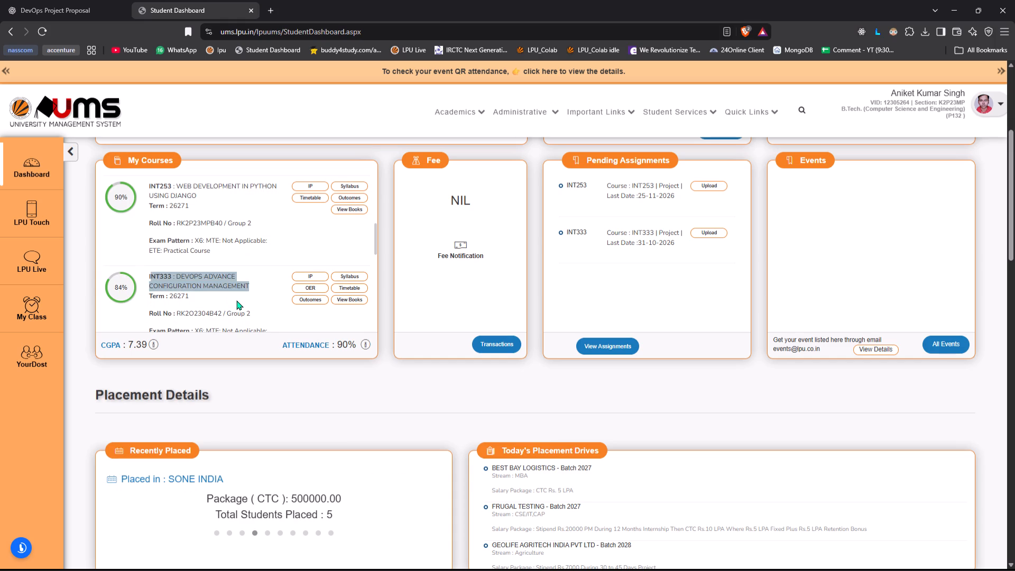
key(ctrl+c)
key(alt+Tab)
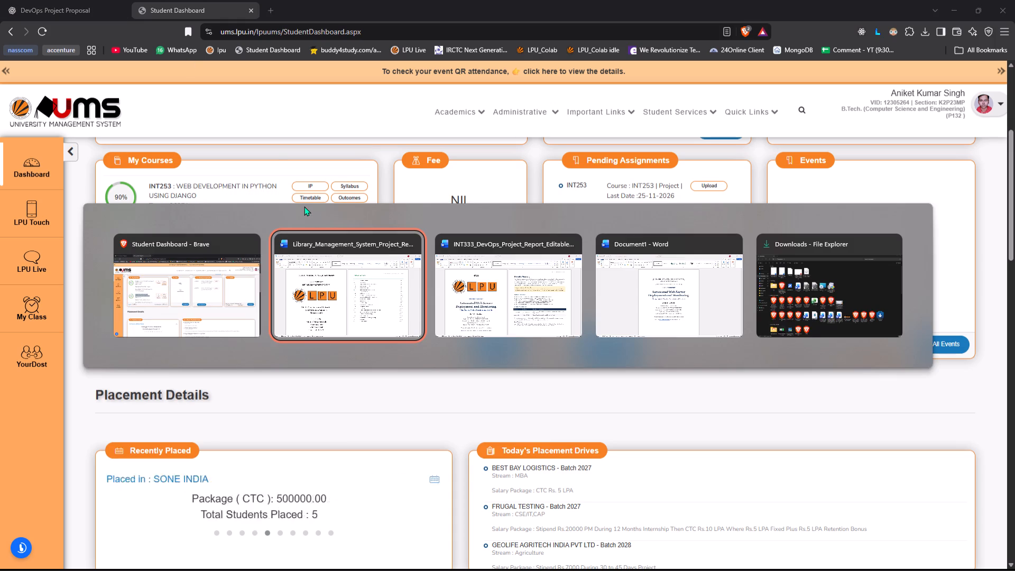
key(alt+Tab)
click(317, 147)
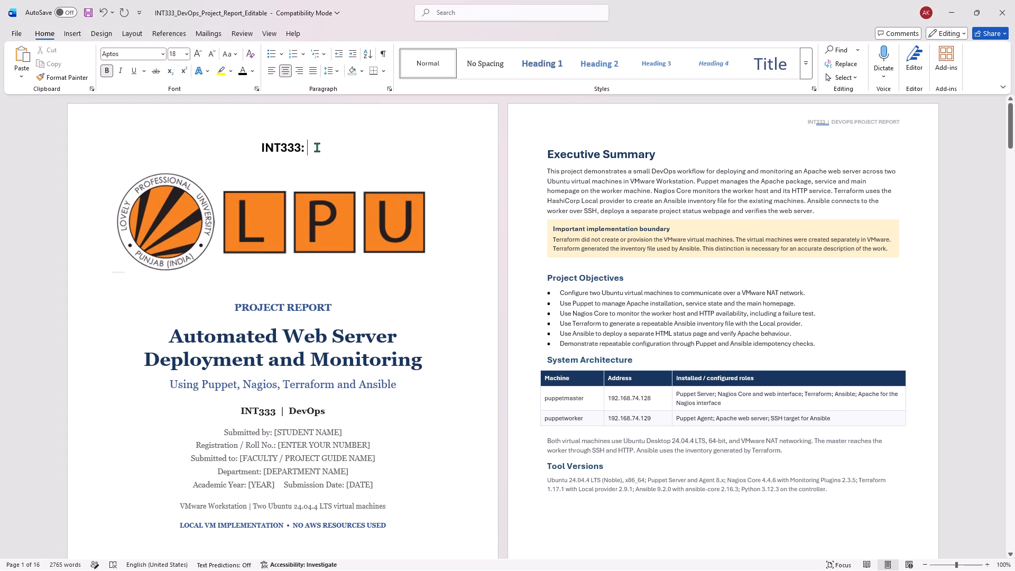
key(ctrl+v)
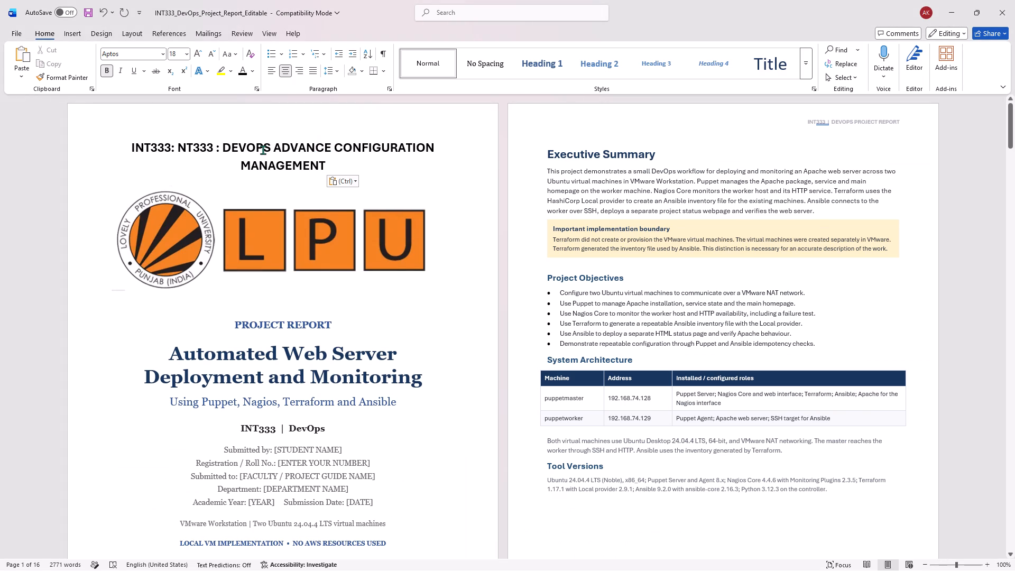
Clean up the duplicated course code and colon spacing so the heading reads "INT333: DEVOPS ADVANCE CONFIGURATION MANAGEMENT".
click(179, 149)
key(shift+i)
key(Left)
key(BackSpace)
key(BackSpace)
key(BackSpace)
key(BackSpace)
key(BackSpace)
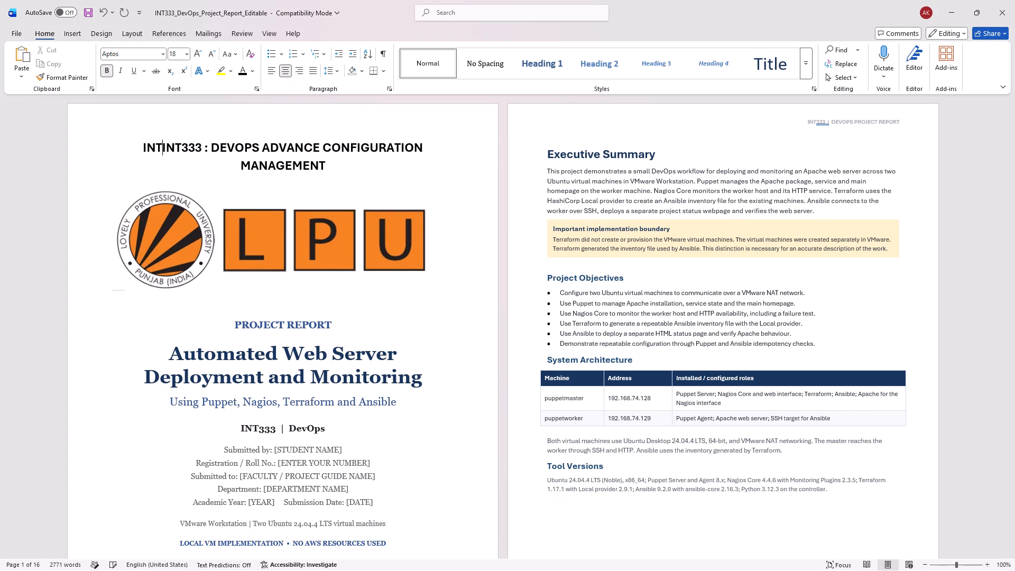
key(BackSpace)
key(BackSpace)
key(BackSpace)
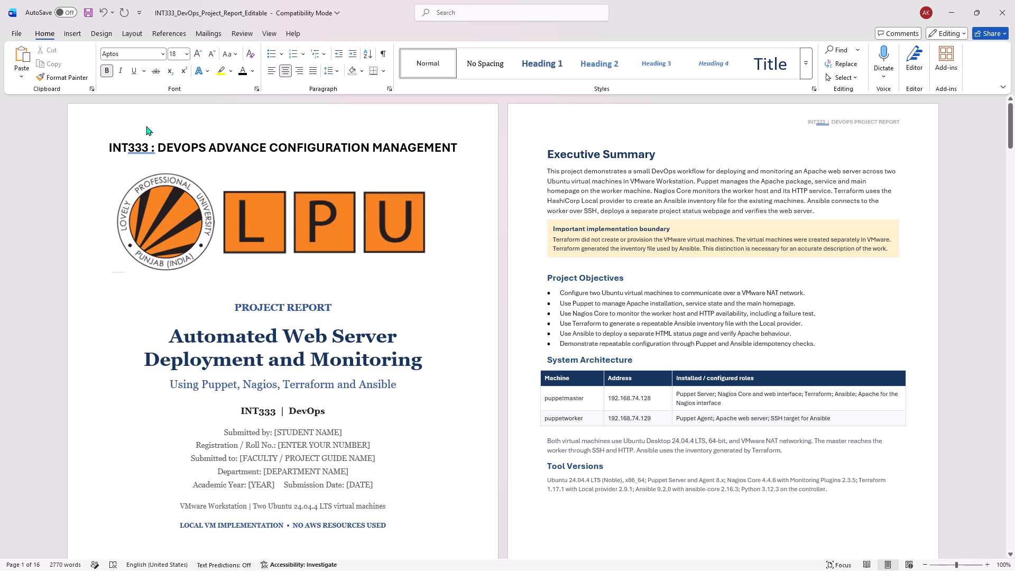
click(141, 149)
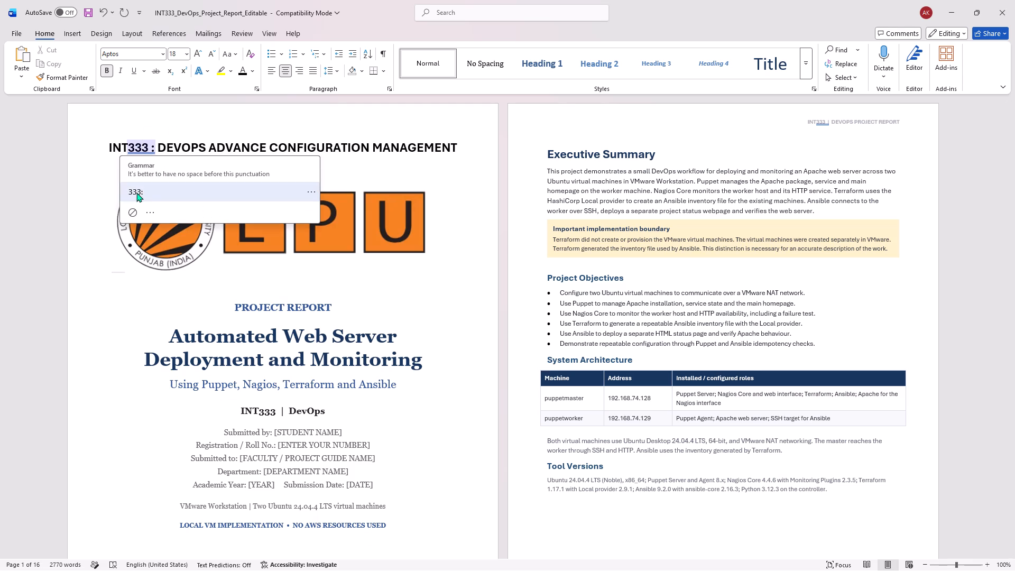
click(136, 192)
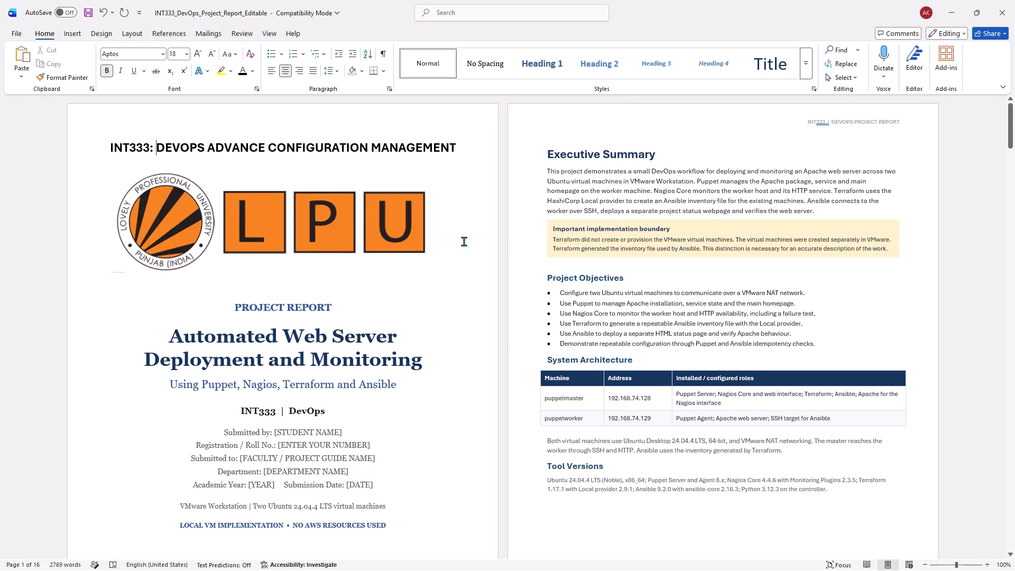
Replace the [STUDENT NAME] placeholder on the "Submitted by" line with the student's full name.
scroll(456, 334, down, 1)
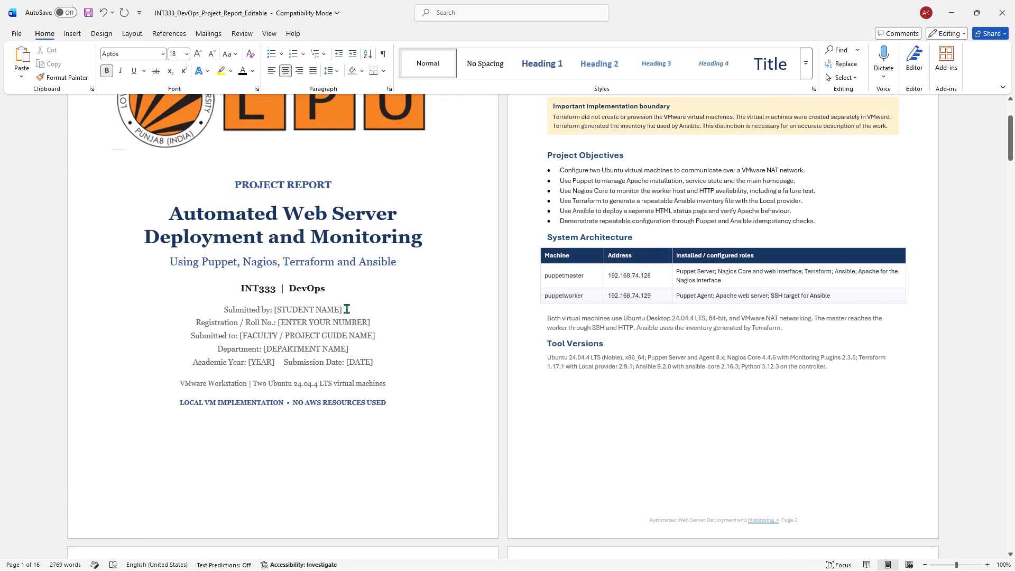
drag(358, 308, 278, 308)
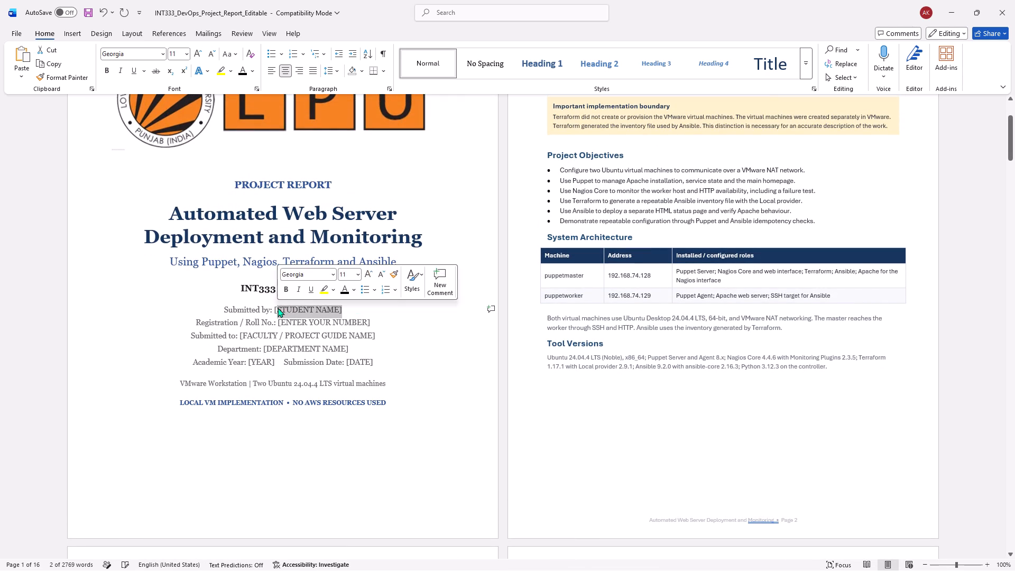
key(BackSpace)
key(BackSpace)
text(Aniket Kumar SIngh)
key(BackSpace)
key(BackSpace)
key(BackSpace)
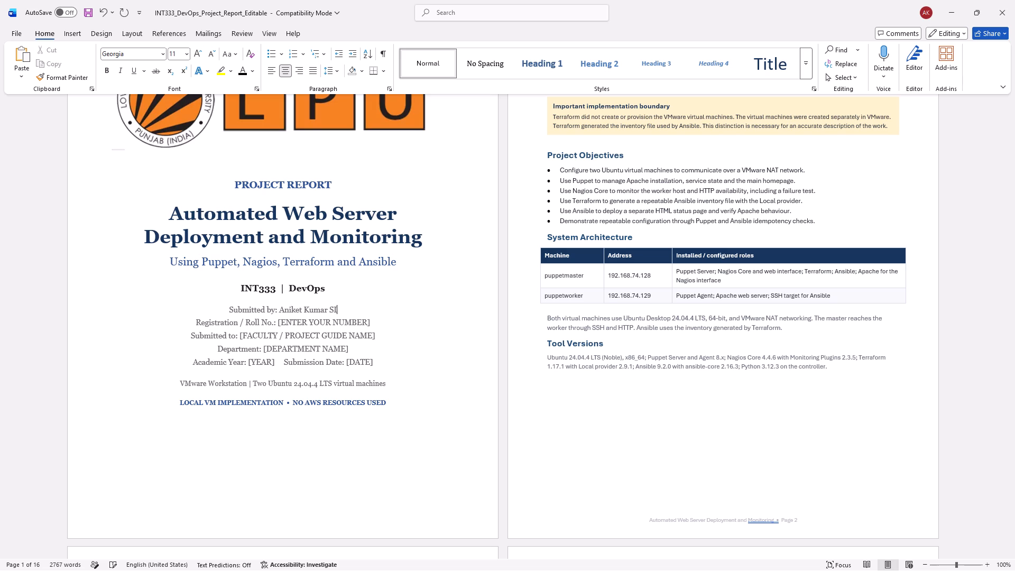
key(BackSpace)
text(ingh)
Replace the [ENTER YOUR NUMBER] placeholder on the registration line with the student's registration number.
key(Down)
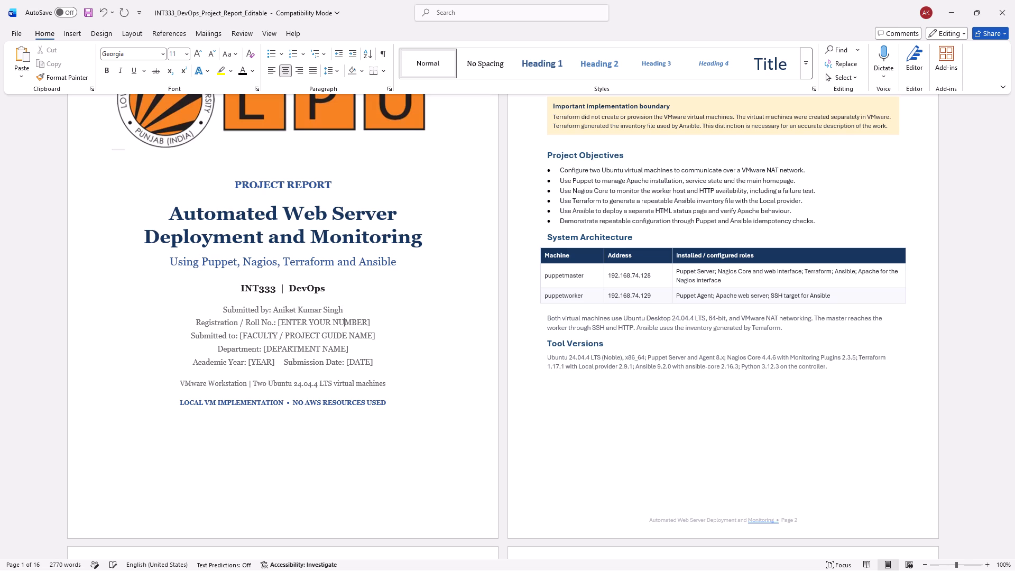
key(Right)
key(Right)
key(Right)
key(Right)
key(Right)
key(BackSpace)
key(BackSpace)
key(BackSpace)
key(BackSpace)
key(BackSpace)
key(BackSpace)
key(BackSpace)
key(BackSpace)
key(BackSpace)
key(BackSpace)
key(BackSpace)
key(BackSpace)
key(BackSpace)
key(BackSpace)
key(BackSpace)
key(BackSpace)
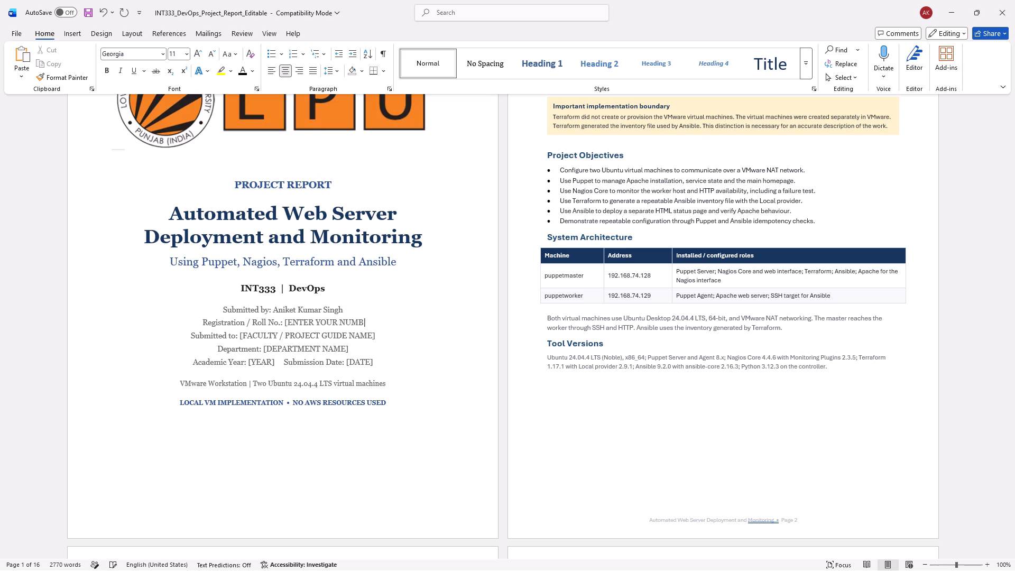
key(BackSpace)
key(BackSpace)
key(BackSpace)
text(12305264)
Shorten the label "Registration / Roll No.:" on the cover to "Registration:".
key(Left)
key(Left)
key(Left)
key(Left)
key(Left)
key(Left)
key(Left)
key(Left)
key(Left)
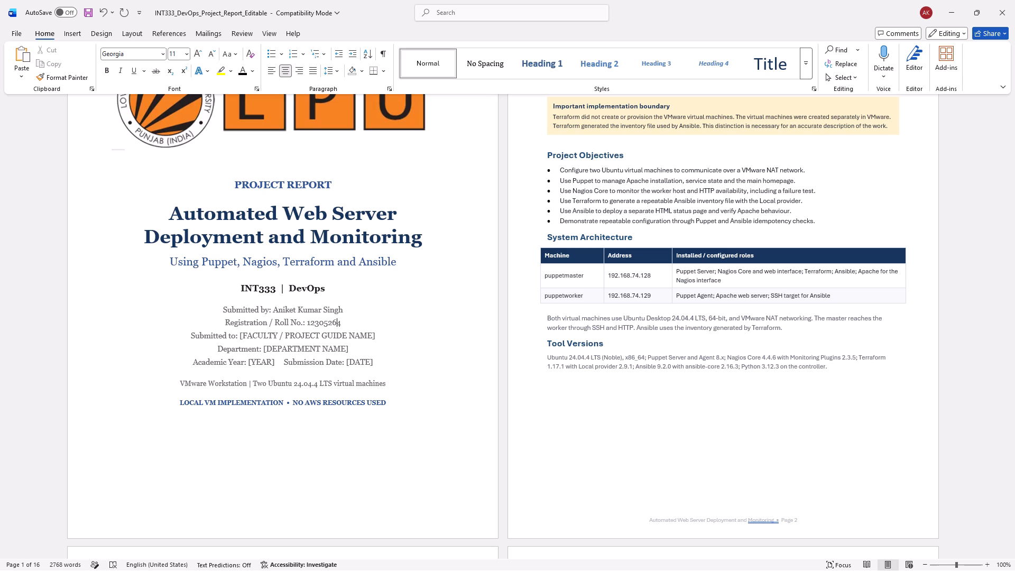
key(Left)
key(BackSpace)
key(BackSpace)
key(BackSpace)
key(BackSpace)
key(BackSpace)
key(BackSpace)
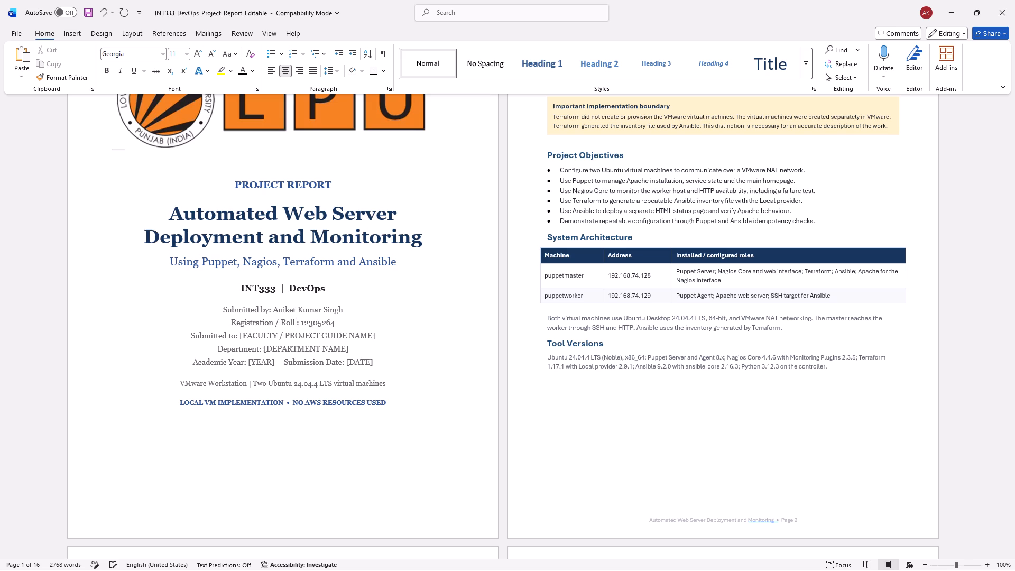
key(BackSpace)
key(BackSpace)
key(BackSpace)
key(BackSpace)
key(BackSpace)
Remove the [FACULTY / PROJECT GUIDE NAME] placeholder from the "Submitted to" line and start entering the faculty member's name.
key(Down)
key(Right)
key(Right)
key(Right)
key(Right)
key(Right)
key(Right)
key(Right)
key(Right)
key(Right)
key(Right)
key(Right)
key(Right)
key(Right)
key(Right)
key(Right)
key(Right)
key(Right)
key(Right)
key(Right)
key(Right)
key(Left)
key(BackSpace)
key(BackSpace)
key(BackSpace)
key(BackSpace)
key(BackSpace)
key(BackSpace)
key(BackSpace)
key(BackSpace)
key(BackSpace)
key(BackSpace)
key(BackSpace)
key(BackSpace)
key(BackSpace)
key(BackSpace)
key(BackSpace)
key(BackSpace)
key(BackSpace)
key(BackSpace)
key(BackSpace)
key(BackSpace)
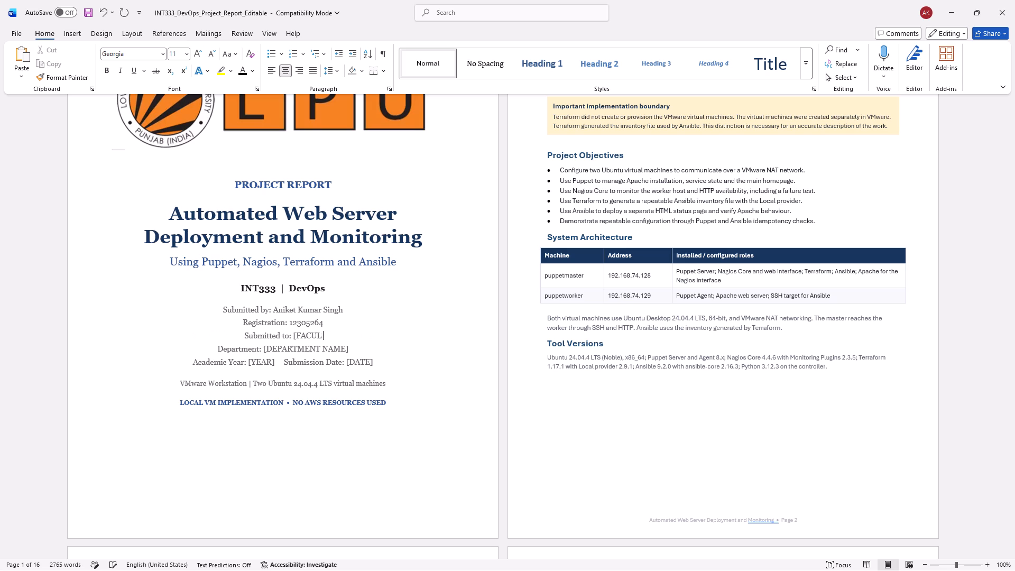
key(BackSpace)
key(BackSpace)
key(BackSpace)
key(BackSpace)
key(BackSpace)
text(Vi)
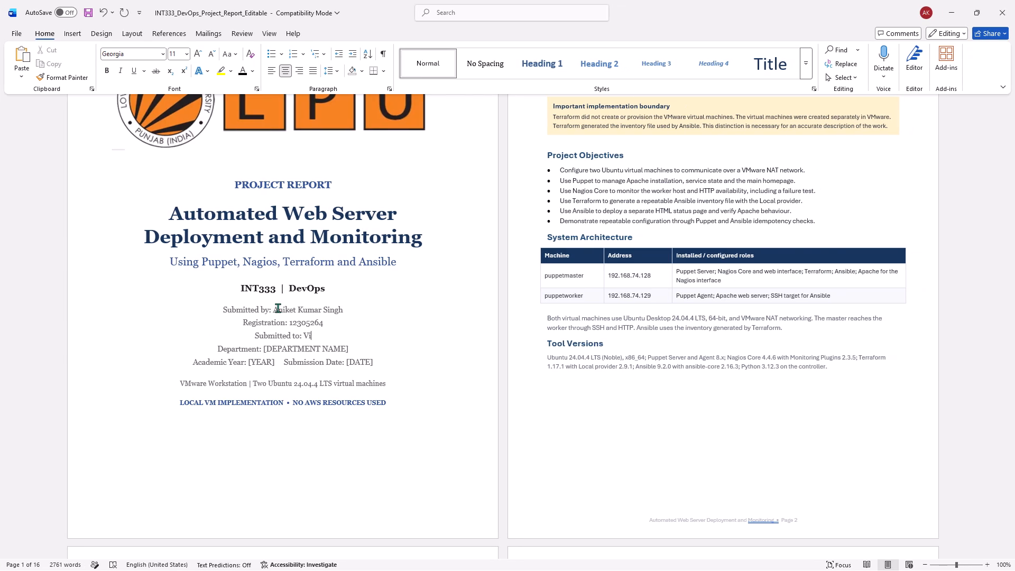
Switch to Brave and open the INT333 syllabus from My Courses on the Student Dashboard.
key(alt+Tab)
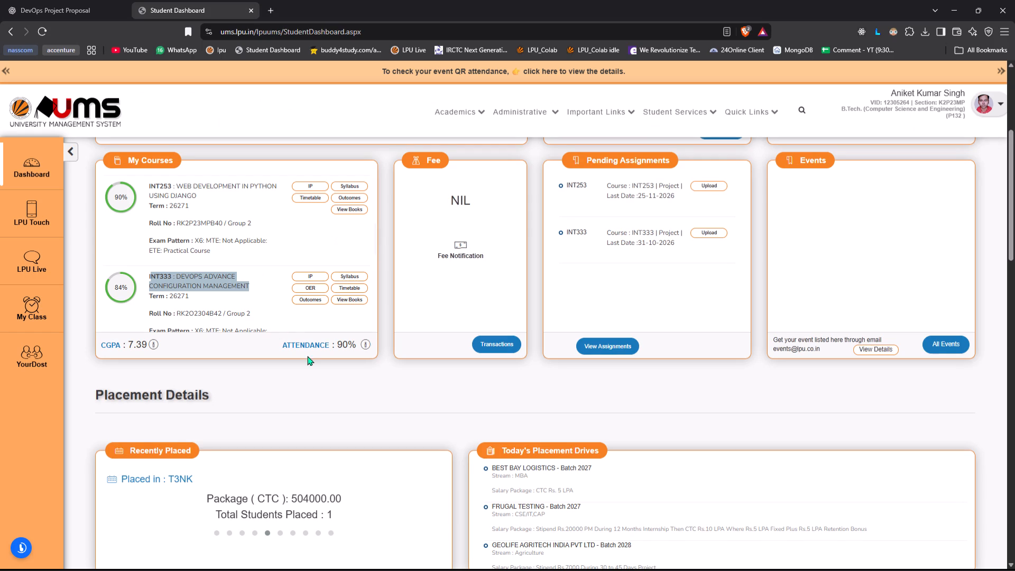
click(345, 279)
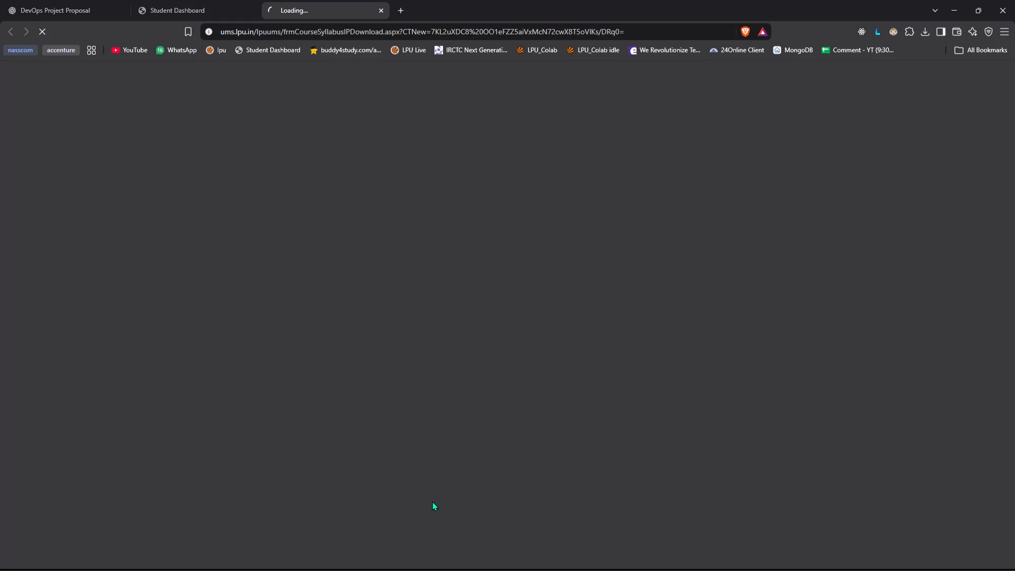
click(549, 429)
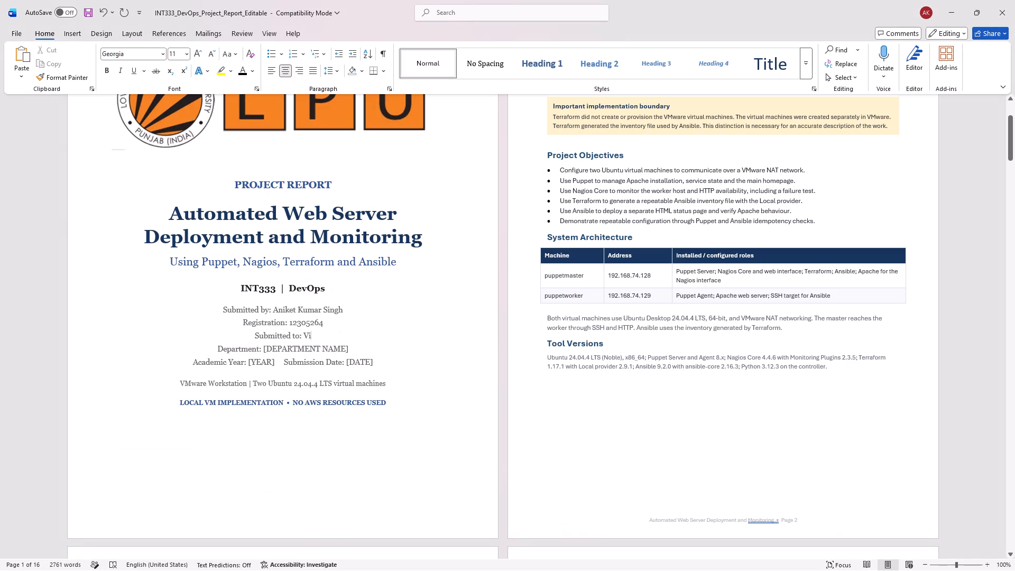
Back in Word, complete the faculty member's name on the "Submitted to" line.
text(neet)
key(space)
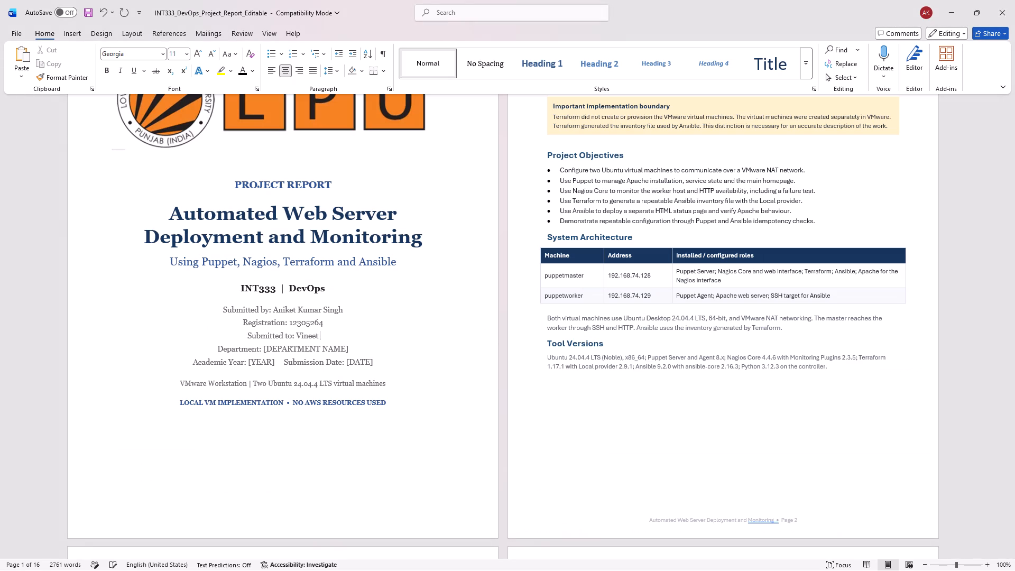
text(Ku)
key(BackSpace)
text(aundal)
Replace the [DEPARTMENT NAME] placeholder on the Department line with "CSE".
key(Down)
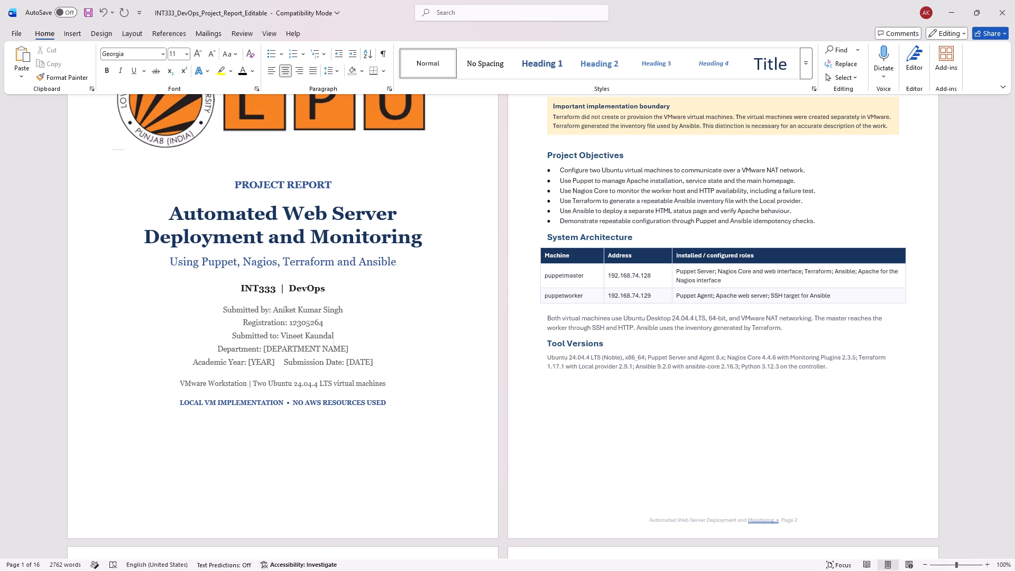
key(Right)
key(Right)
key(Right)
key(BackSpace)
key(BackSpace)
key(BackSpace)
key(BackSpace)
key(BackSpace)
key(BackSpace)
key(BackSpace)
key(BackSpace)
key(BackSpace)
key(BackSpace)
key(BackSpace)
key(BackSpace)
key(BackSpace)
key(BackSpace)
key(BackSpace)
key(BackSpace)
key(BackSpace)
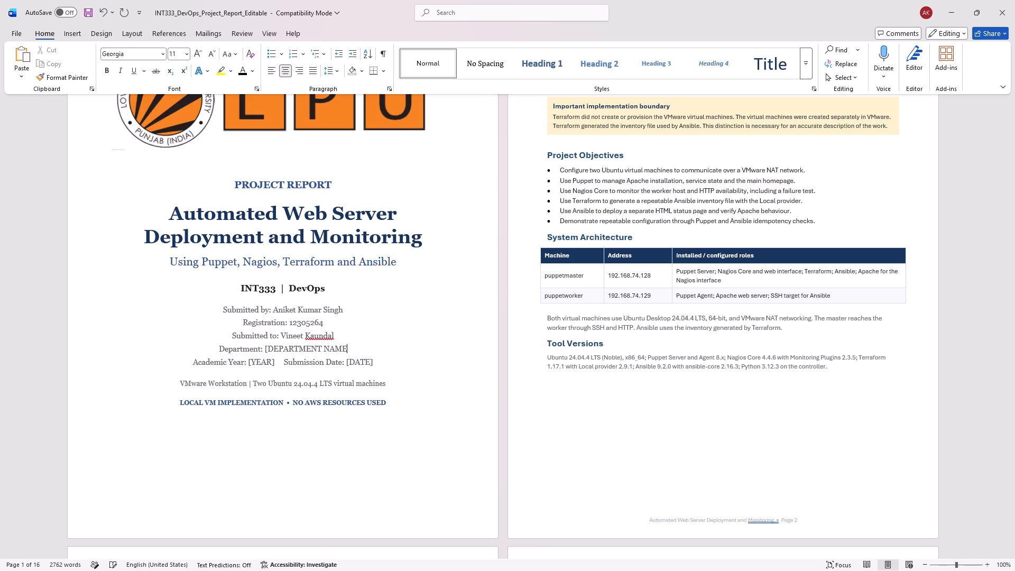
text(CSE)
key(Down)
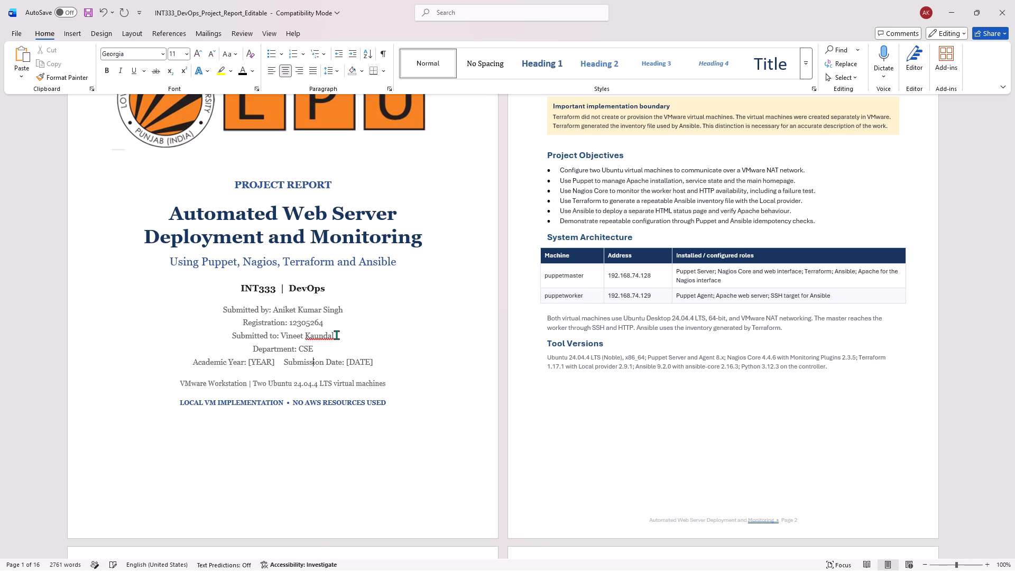
Delete the Academic Year and Submission Date line, the VMware Workstation line and the "LOCAL VM IMPLEMENTATION" line below Department.
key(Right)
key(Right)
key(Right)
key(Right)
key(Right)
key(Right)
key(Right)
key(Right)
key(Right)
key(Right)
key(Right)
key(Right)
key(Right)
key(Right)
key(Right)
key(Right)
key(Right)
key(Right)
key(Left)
drag(398, 406, 199, 370)
key(BackSpace)
Following the Library_Management_System report's front page, put the student's name on its own "Name:" line under "Submitted by:" in the INT333 report.
key(alt+Tab)
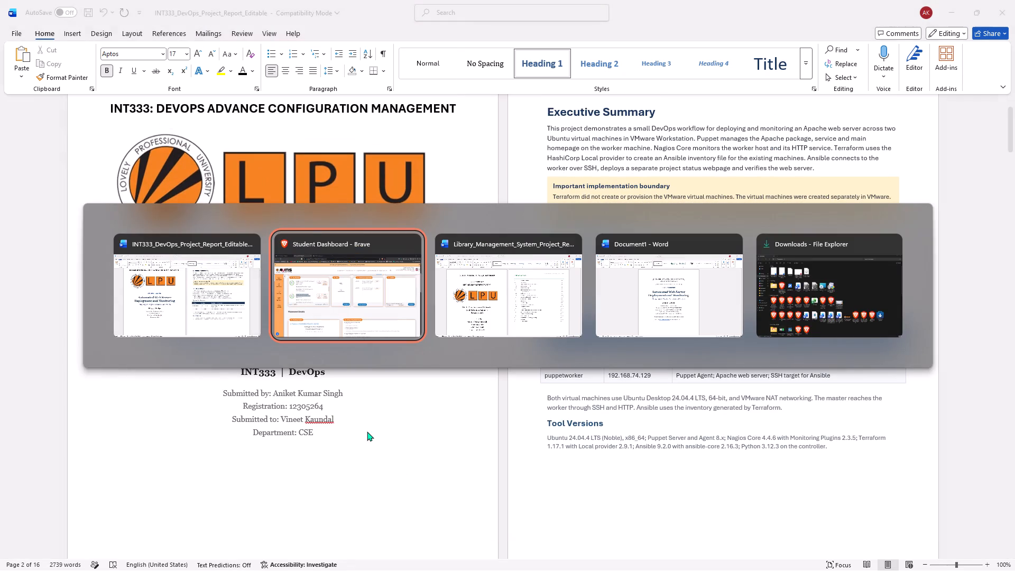
key(alt+Tab)
scroll(429, 462, right, 1)
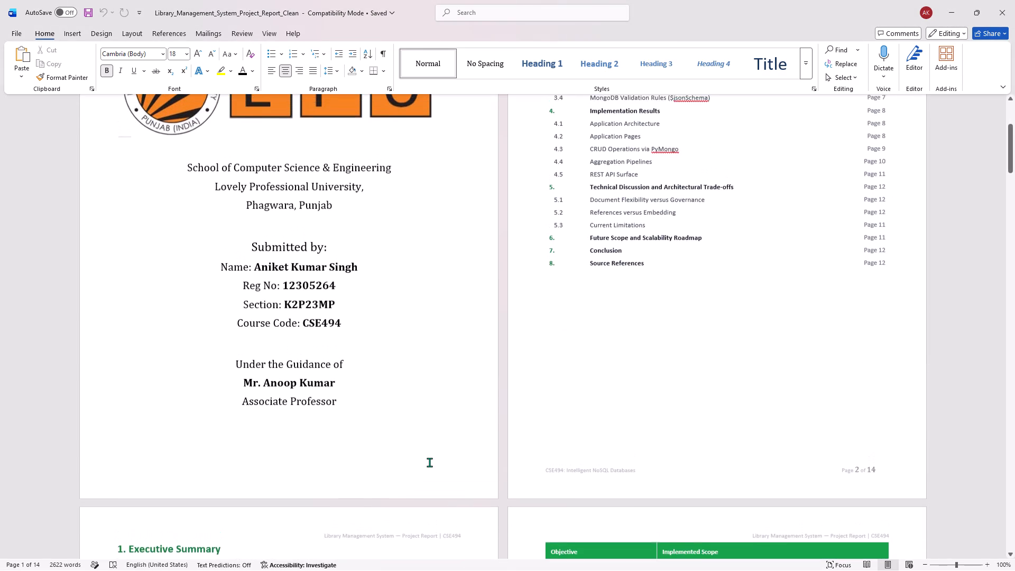
scroll(429, 462, right, 1)
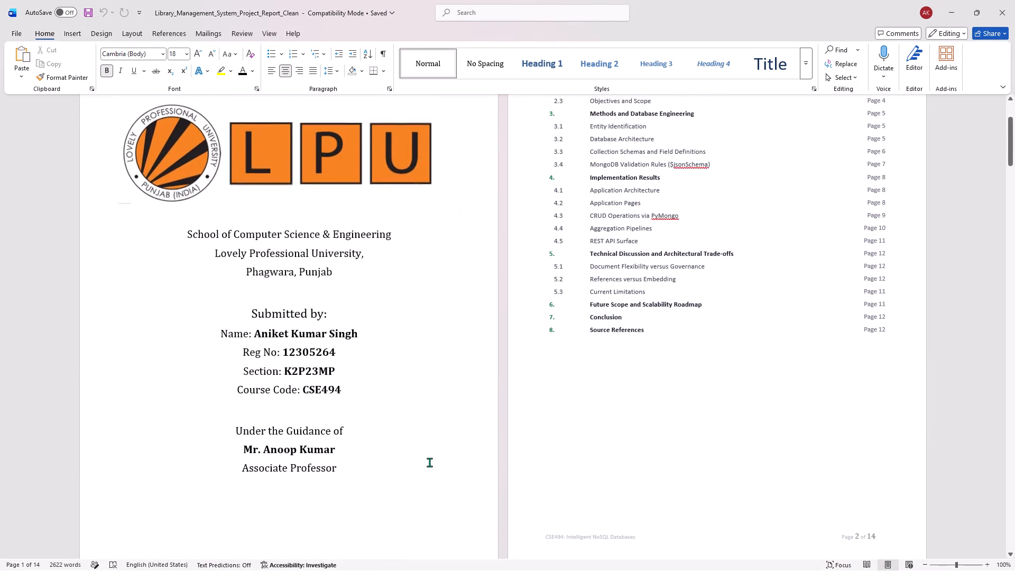
key(alt+Tab)
key(alt+Tab)
key(alt+Tab)
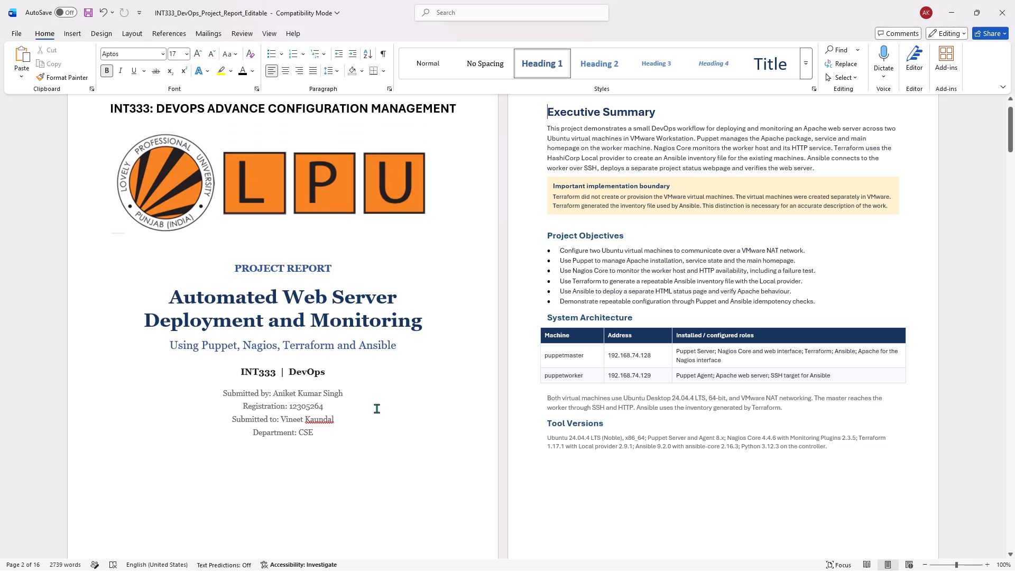
Following the Library_Management_System report's front page, put the student's name on its own "Name:" line under "Submitted by:" in the INT333 report.
key(alt+Tab)
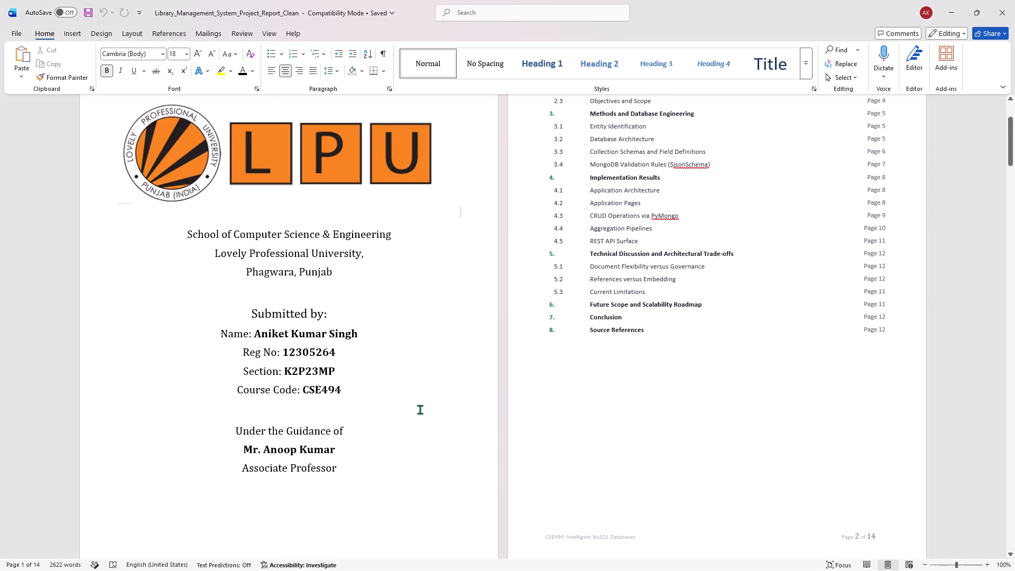
key(alt+Tab)
click(273, 396)
key(Return)
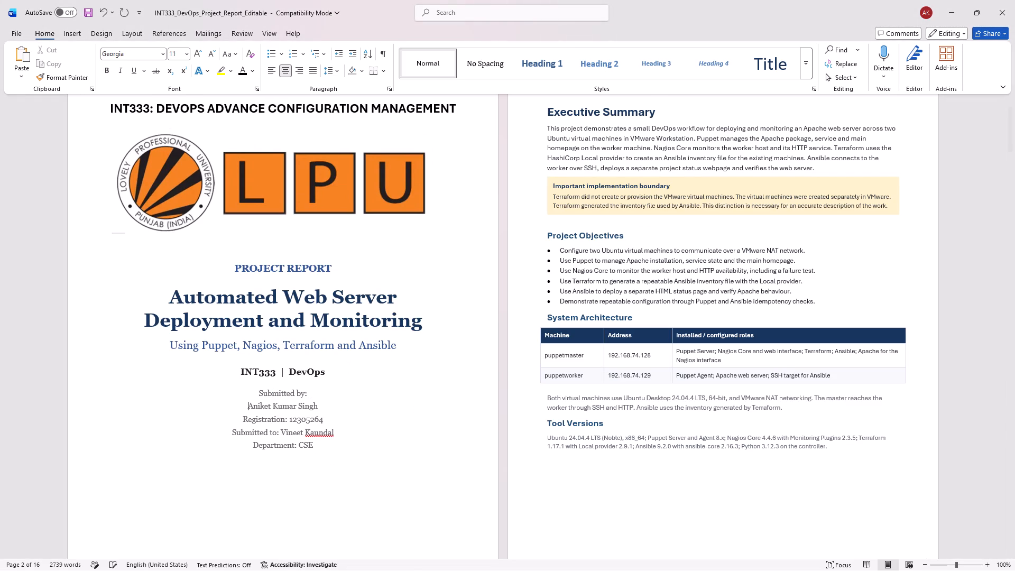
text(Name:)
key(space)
Compare the submission details on the INT333 report's front page with those on the Library_Management_System report's front page.
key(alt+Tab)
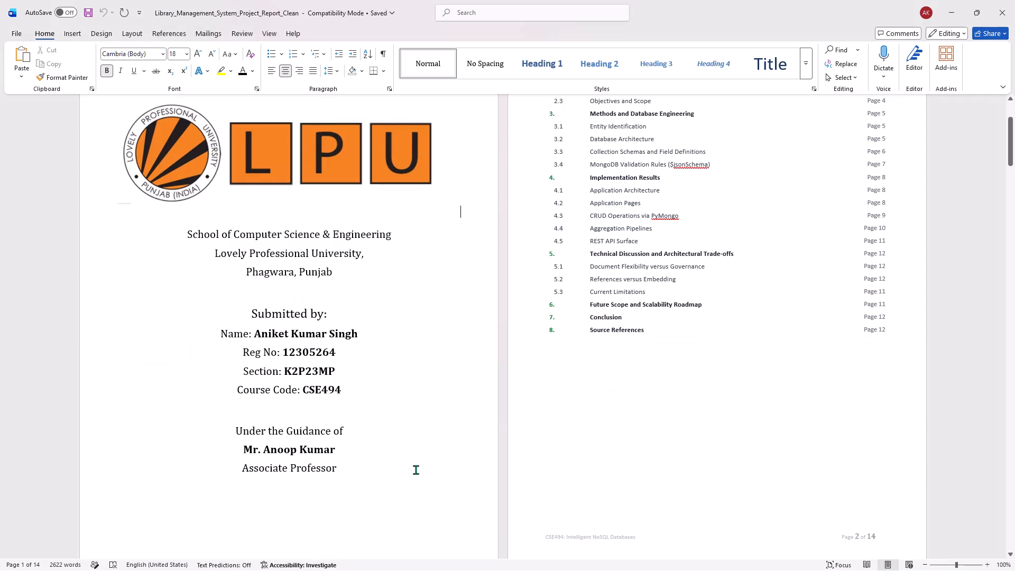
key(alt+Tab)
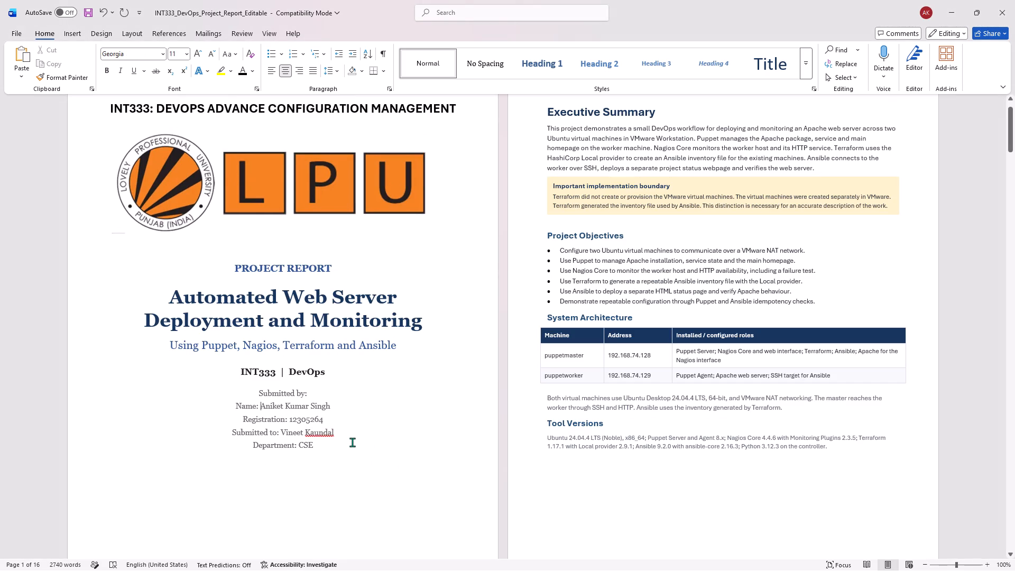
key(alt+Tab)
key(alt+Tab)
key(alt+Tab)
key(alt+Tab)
Add a "Section: K202304" line below the Registration line, using the Library_Management_System report's front page as reference.
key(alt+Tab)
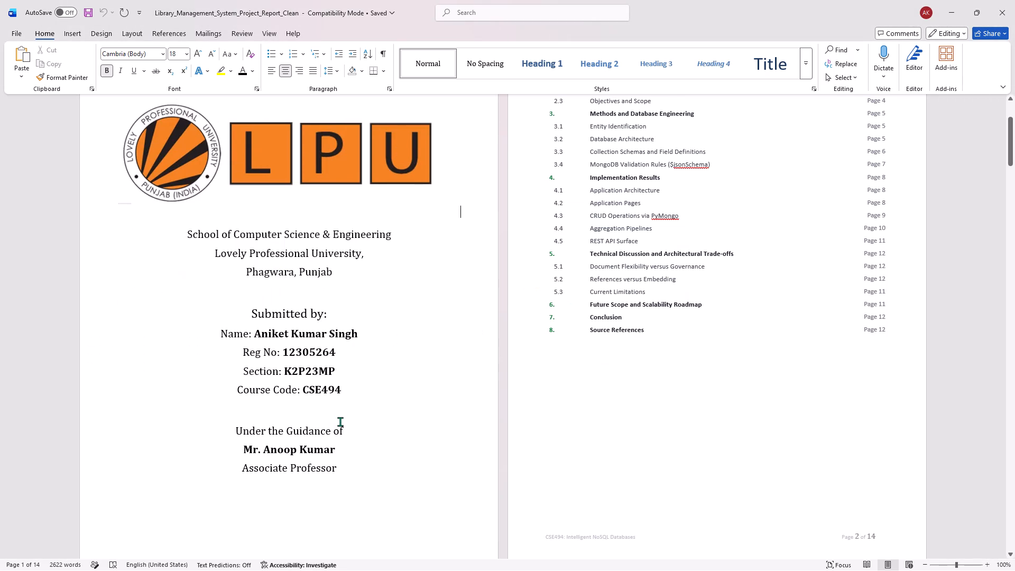
click(372, 443)
key(alt+Tab)
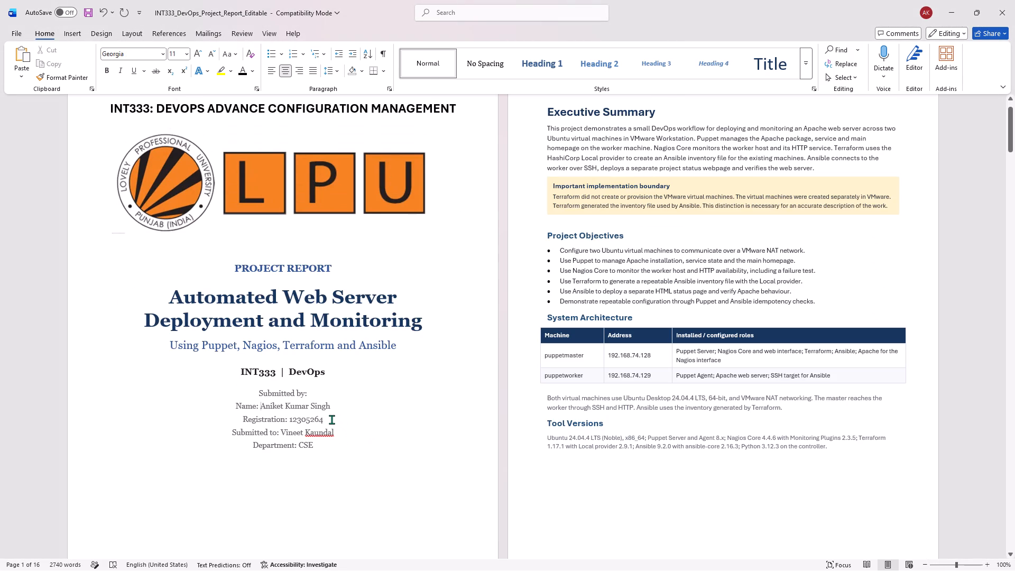
click(331, 419)
key(Return)
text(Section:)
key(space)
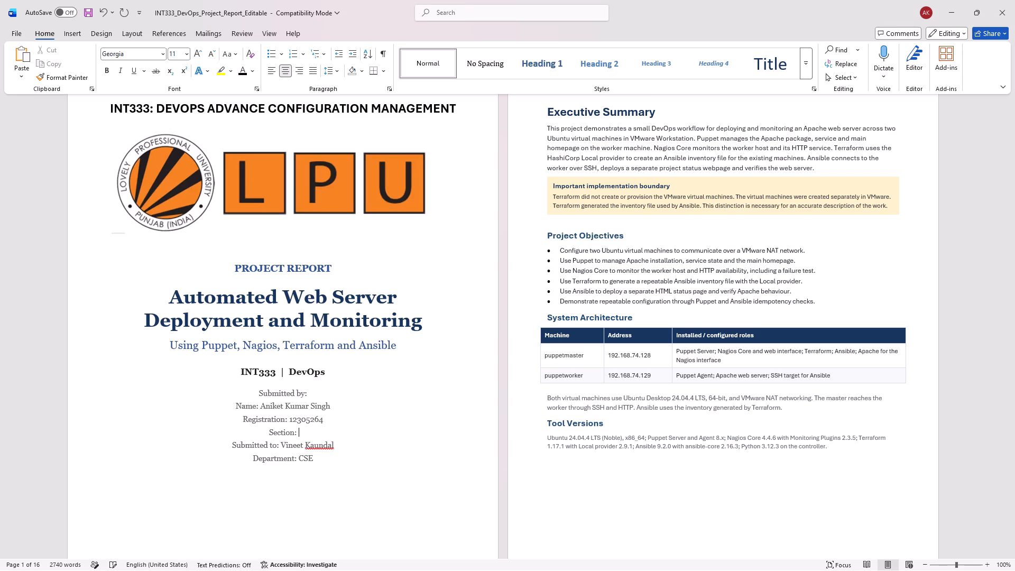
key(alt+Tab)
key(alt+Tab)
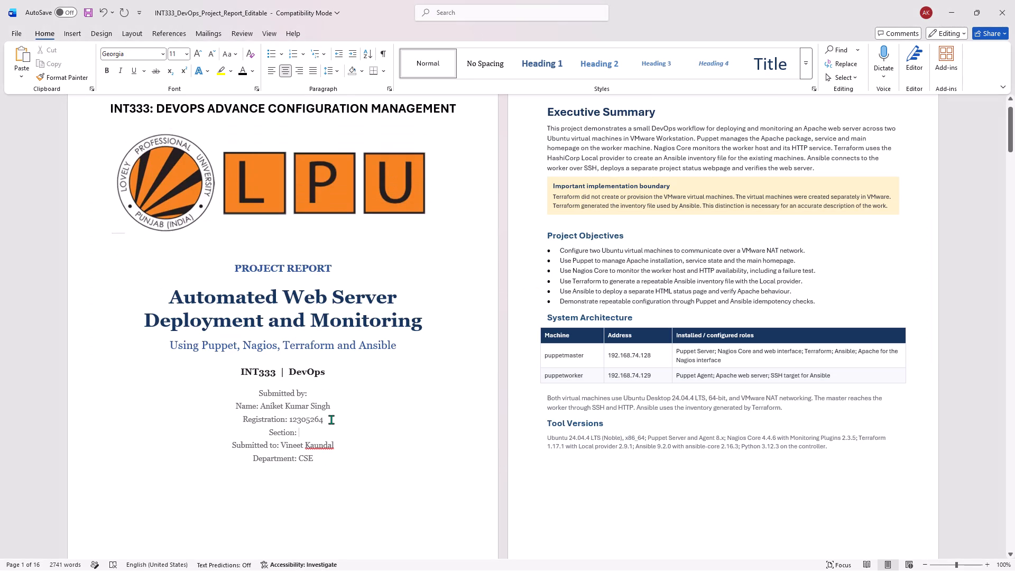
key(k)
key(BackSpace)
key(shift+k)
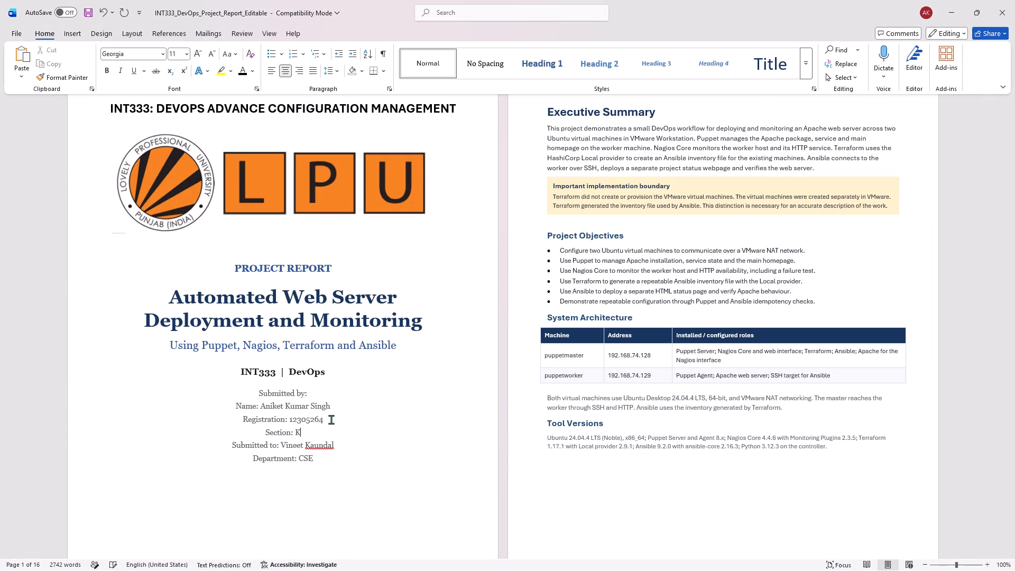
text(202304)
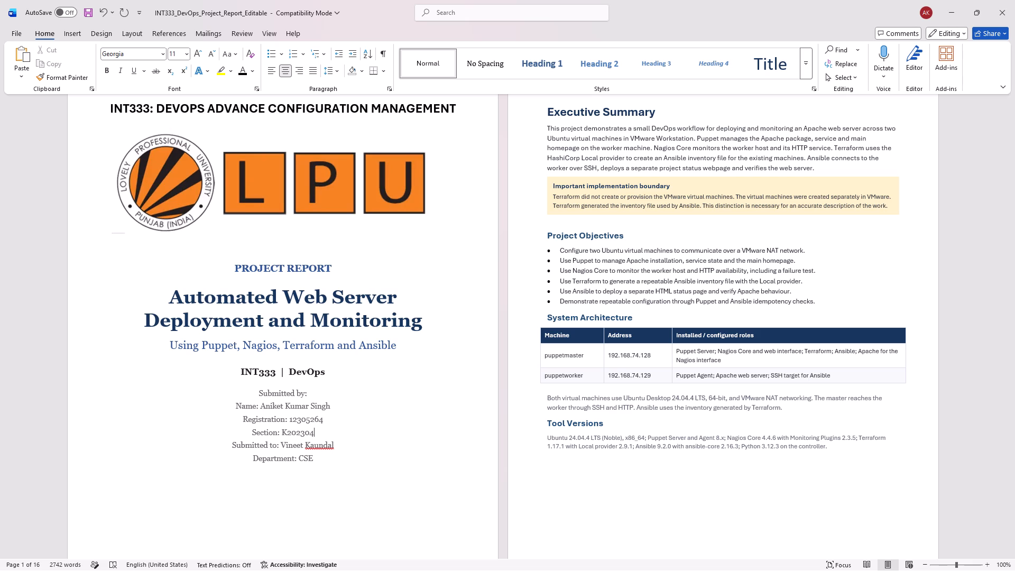
Insert a blank line between the Section line and the "Submitted to" line, checking the spacing against the Library_Management_System report.
scroll(331, 419, down, 1)
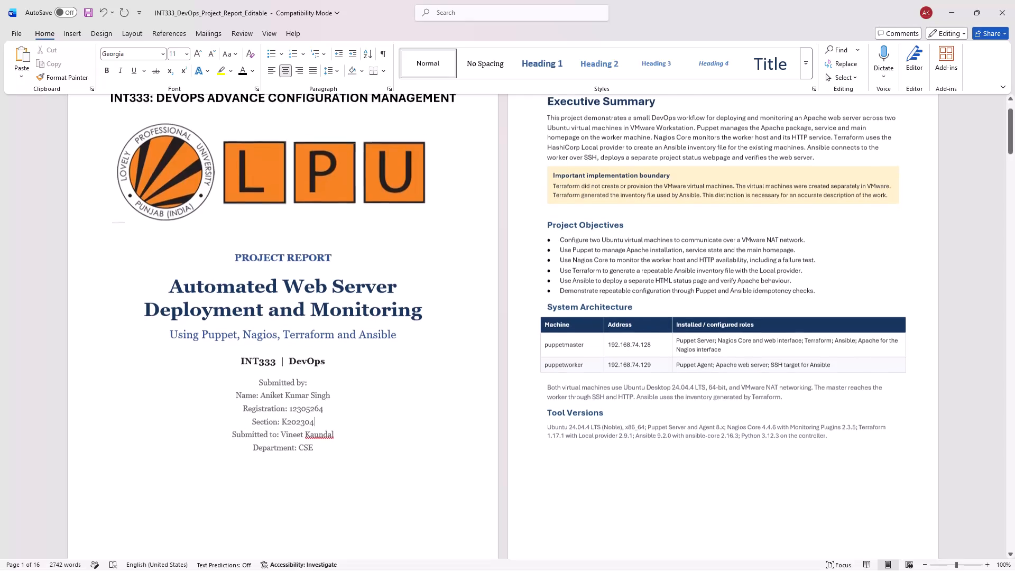
scroll(331, 419, down, 1)
key(alt+Tab)
key(alt+Tab)
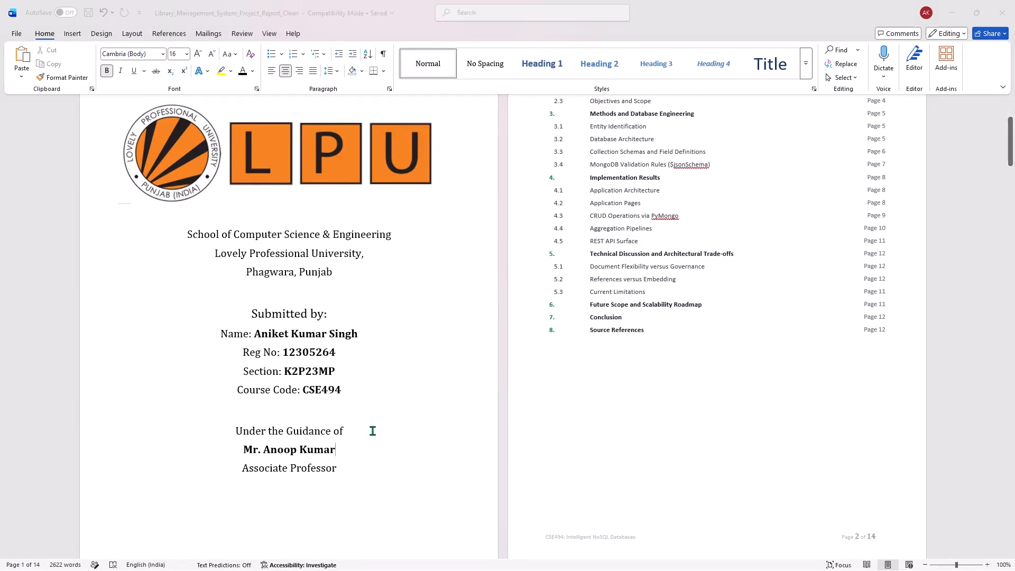
key(Return)
key(alt+Tab)
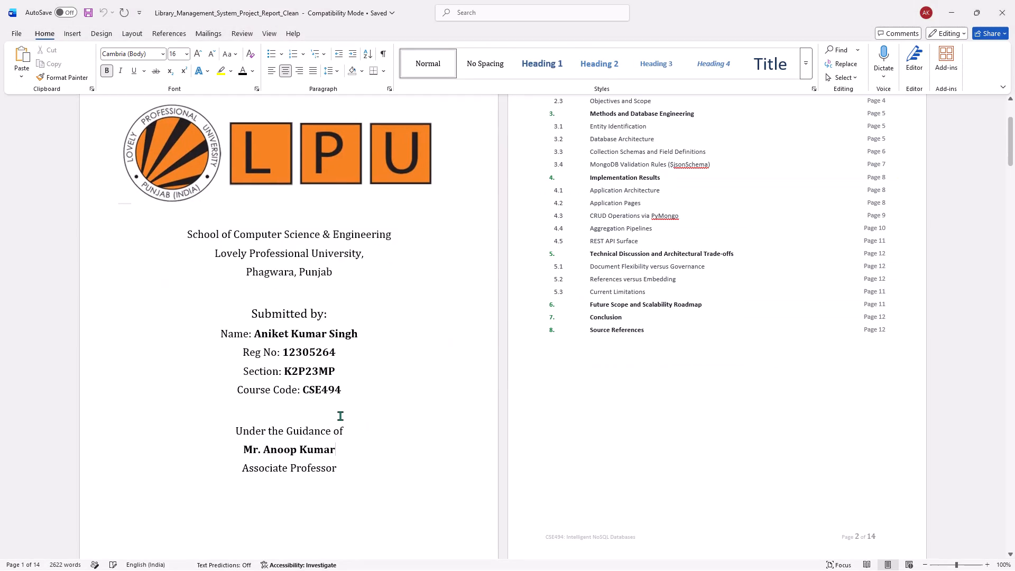
key(alt+Tab)
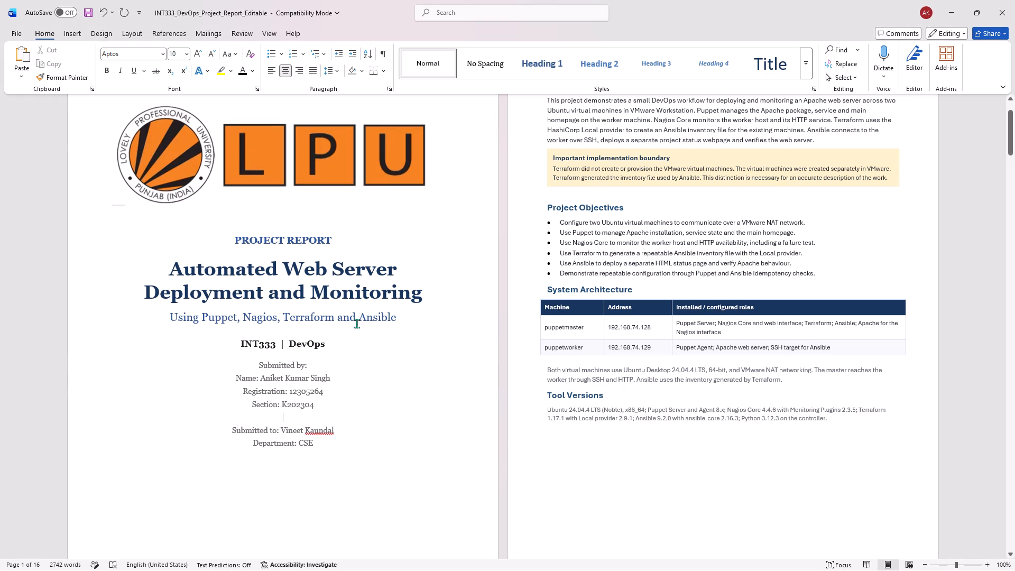
Delete the "INT333 | DevOps" line and leave a blank line above "Submitted by:".
drag(338, 347, 240, 340)
key(BackSpace)
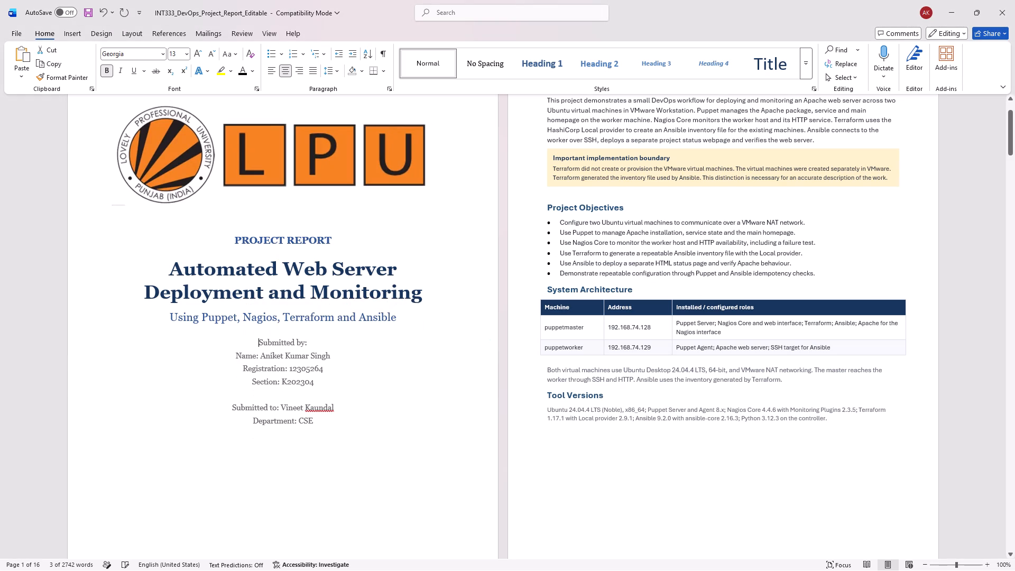
key(Up)
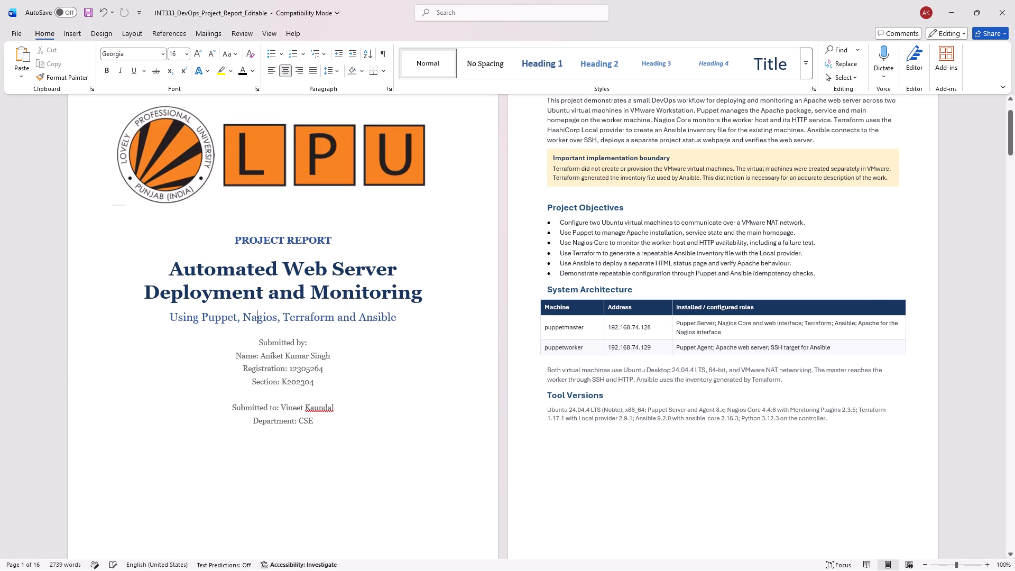
key(Down)
key(Return)
scroll(352, 428, down, 1)
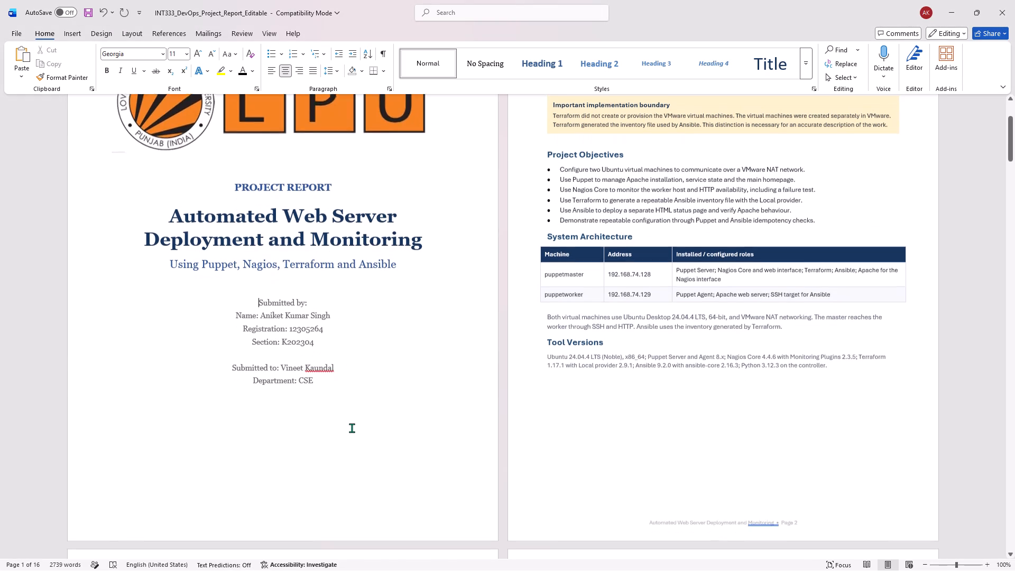
scroll(352, 428, down, 1)
Compare the INT333 front page's layout with the front page of the Library_Management_System report.
key(alt+Tab)
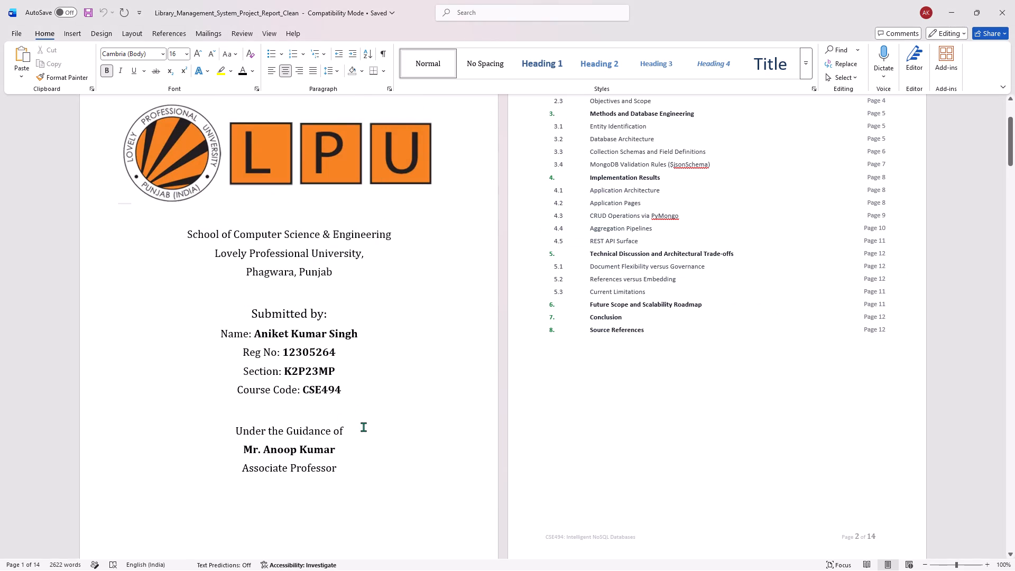
key(alt+Tab)
scroll(369, 356, up, 6)
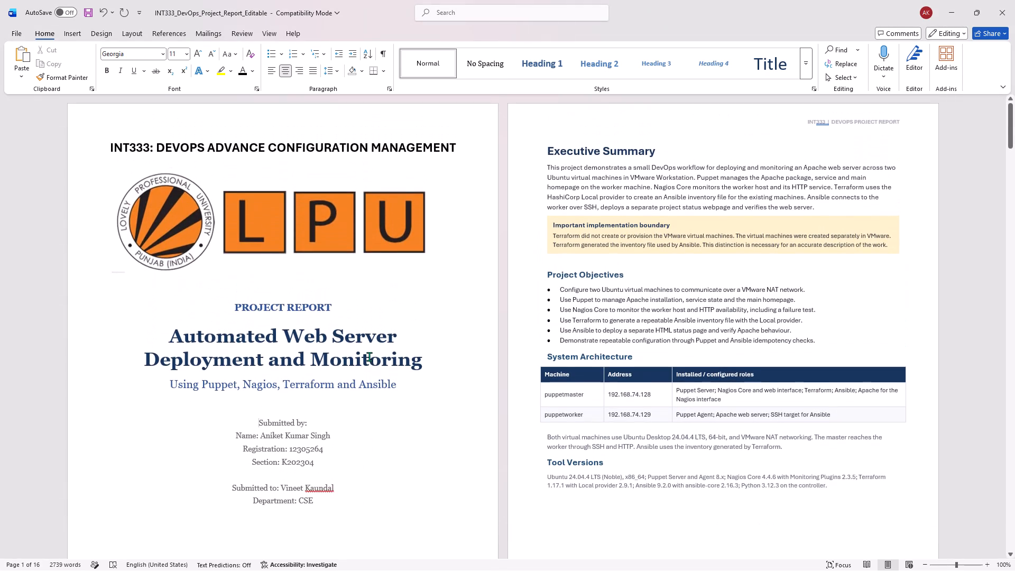
key(alt+Tab)
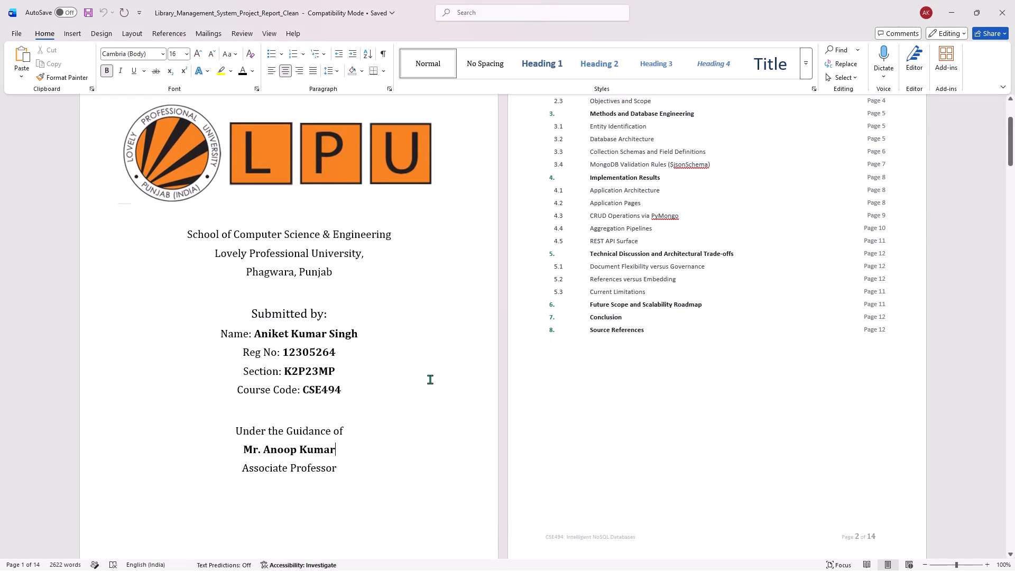
scroll(441, 397, up, 2)
key(alt+Tab)
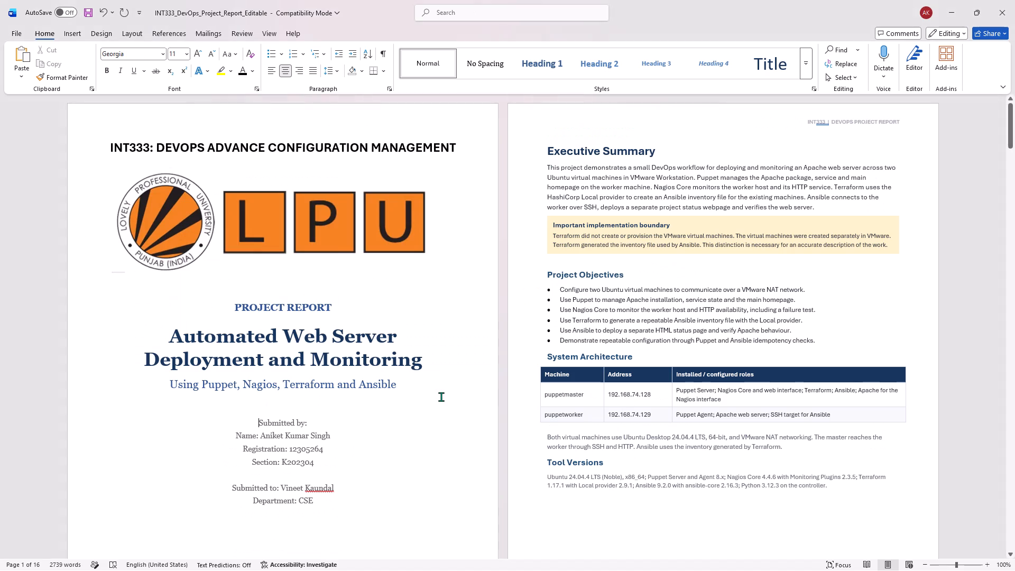
key(alt+Tab)
scroll(440, 435, down, 1)
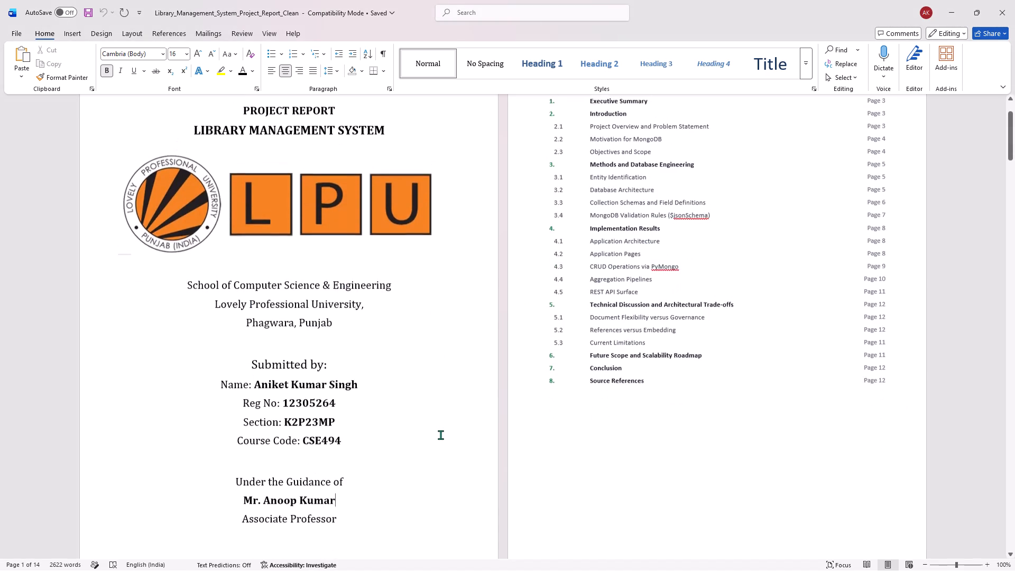
key(alt+Tab)
scroll(368, 287, up, 1)
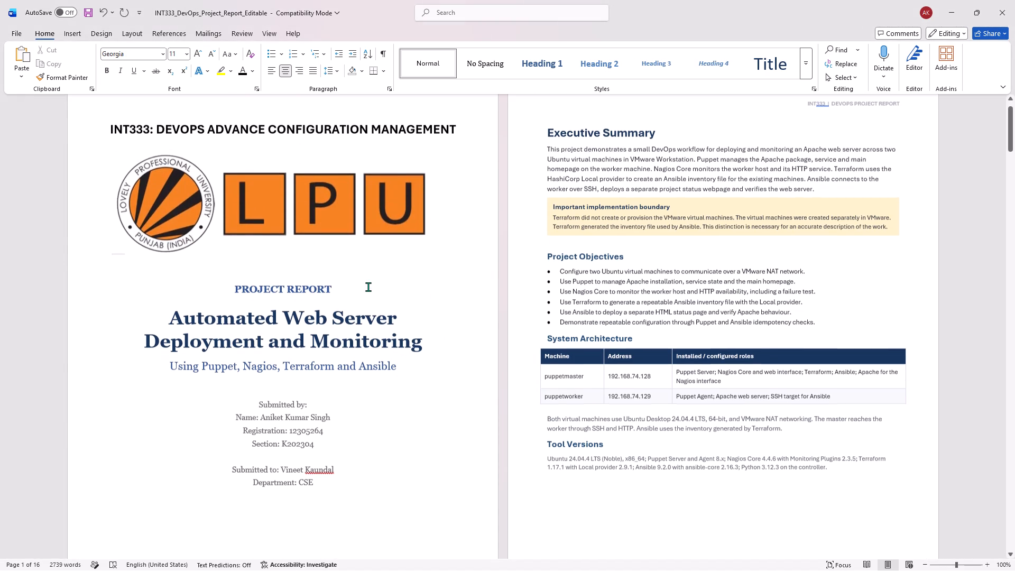
scroll(368, 287, up, 1)
key(alt+Tab)
key(alt+Tab)
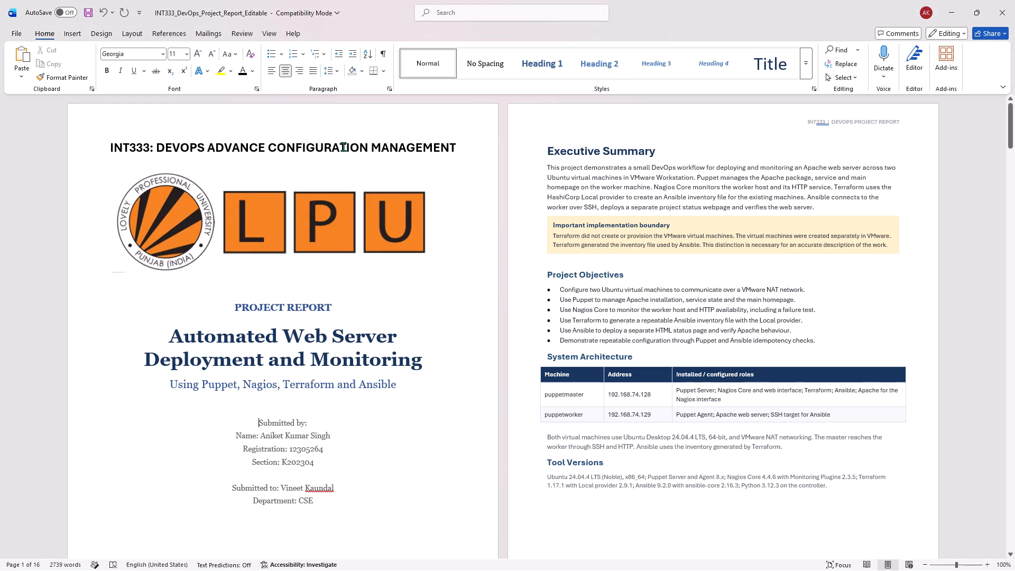
Move the block from "PROJECT REPORT" through "Using Puppet, Nagios, Terraform and Ansible" above the LPU logo, directly under the course heading.
double_click(391, 385)
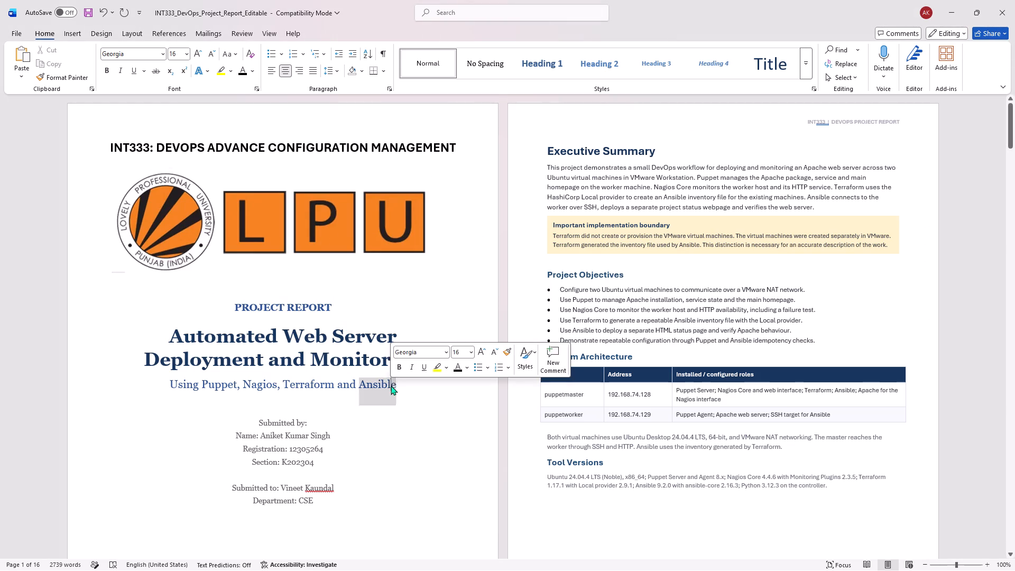
key(alt+Tab)
scroll(425, 398, up, 1)
key(alt+Tab)
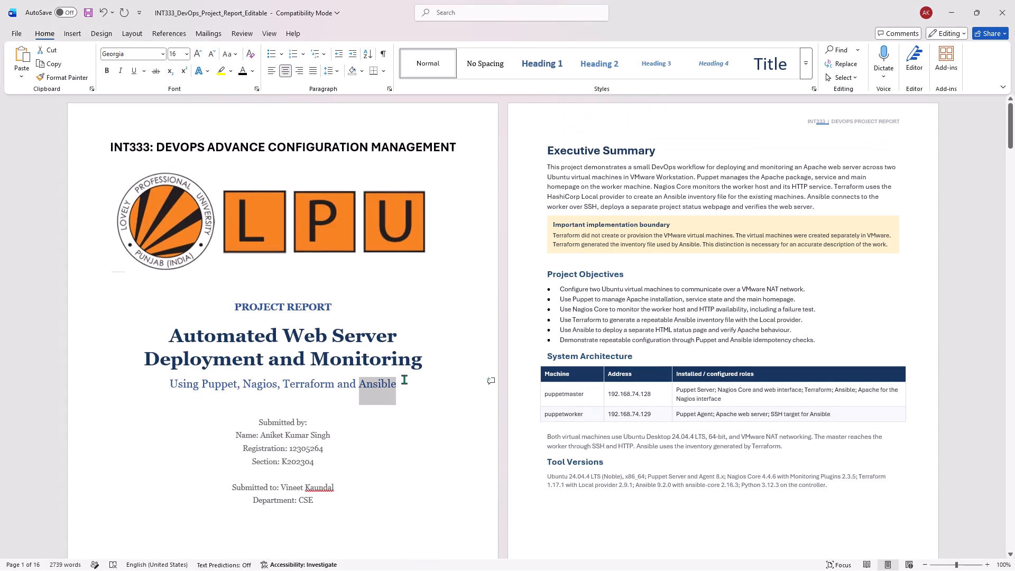
click(401, 386)
drag(401, 386, 238, 314)
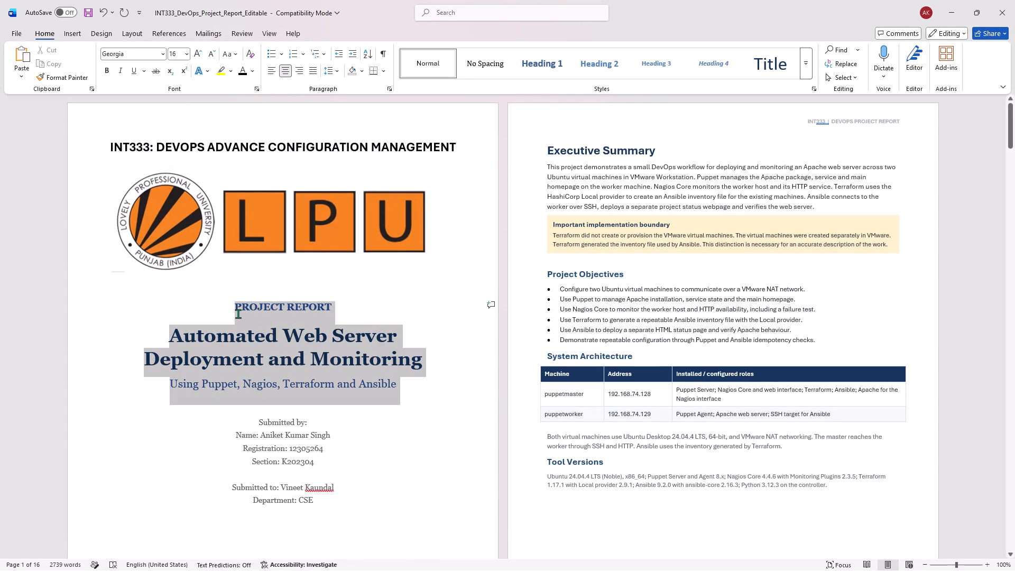
drag(238, 314, 238, 313)
key(ctrl+x)
click(463, 154)
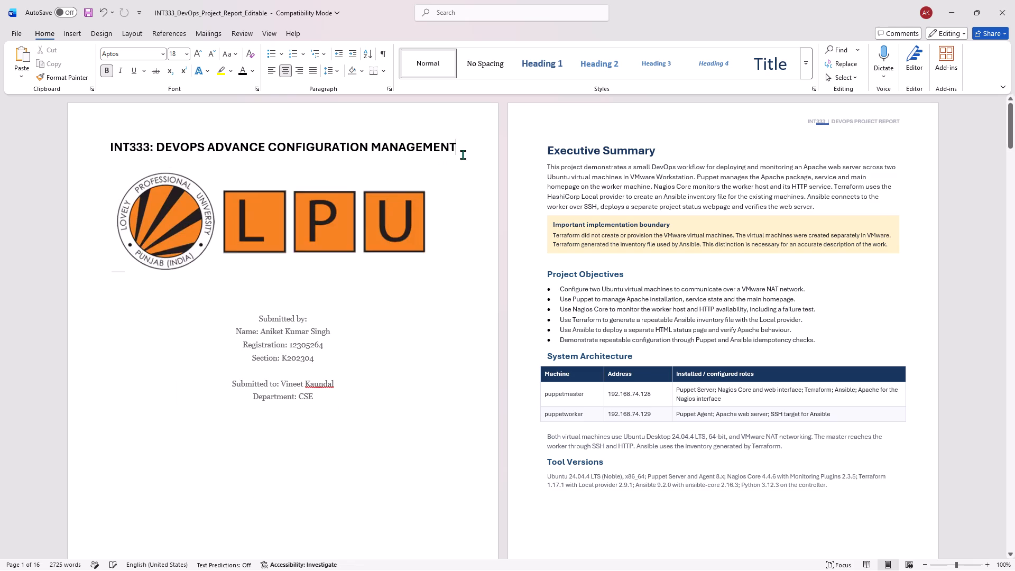
key(Return)
key(ctrl+v)
Insert a blank line between the course heading and "PROJECT REPORT", and remove the extra blank line above the logo.
click(465, 143)
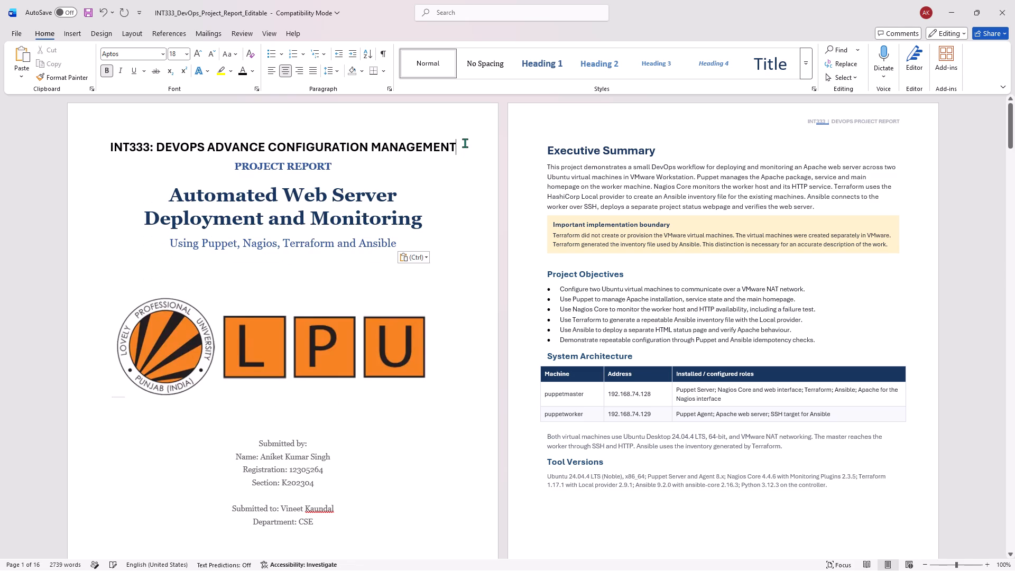
key(Return)
key(Down)
key(Down)
key(Down)
key(Down)
key(Down)
key(BackSpace)
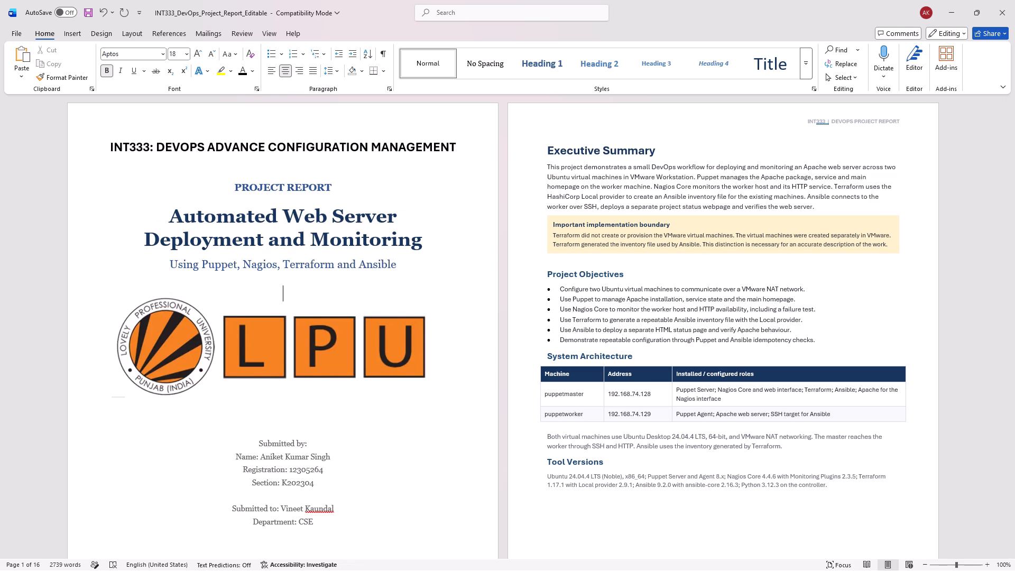
Copy the school, university and "Phagwara, Punjab" lines from the Library_Management_System report into the INT333 front page, between the logo and "Submitted by:".
key(Down)
key(Down)
key(alt+Tab)
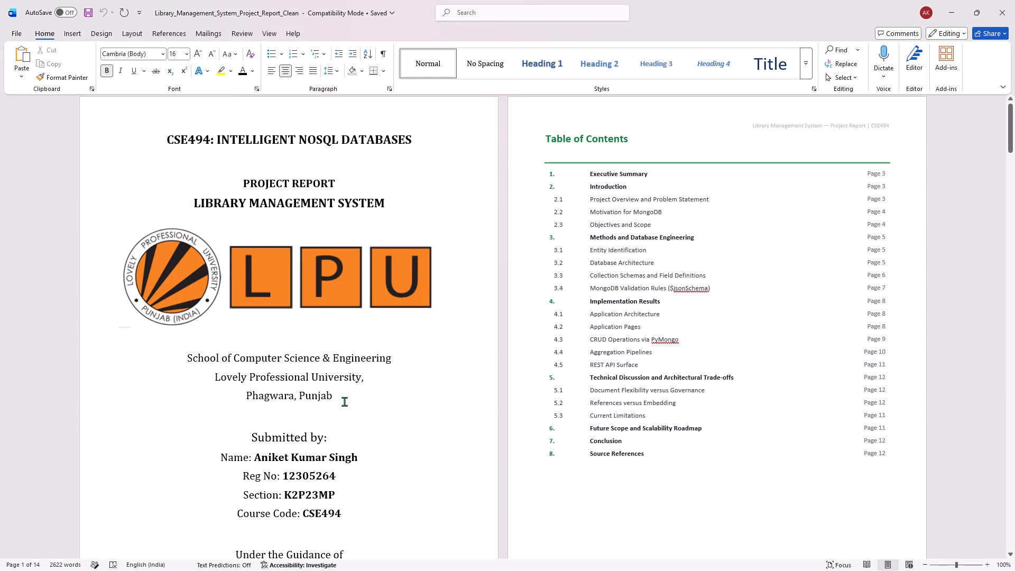
drag(335, 395, 194, 364)
key(ctrl+c)
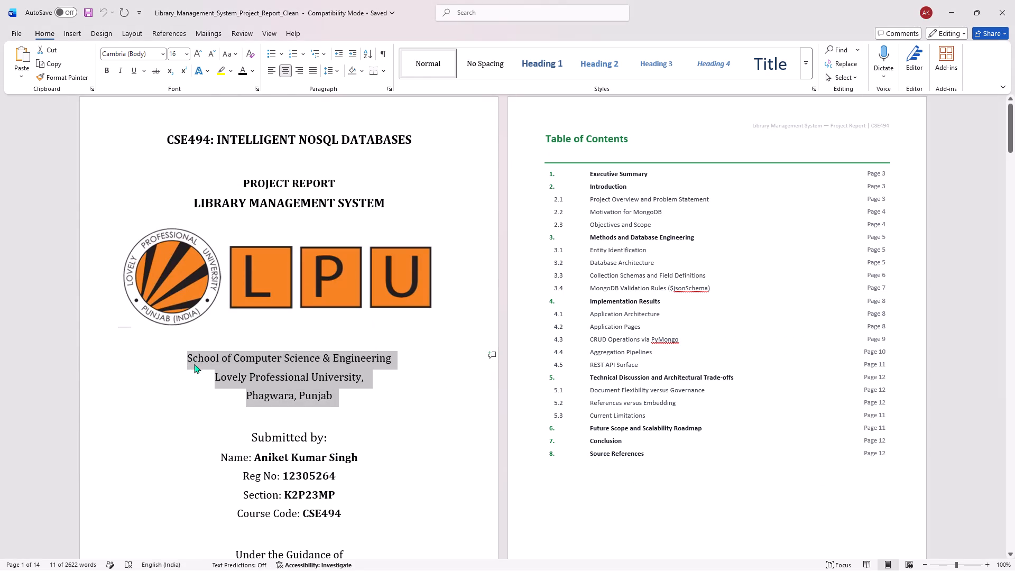
key(alt+Tab)
key(Up)
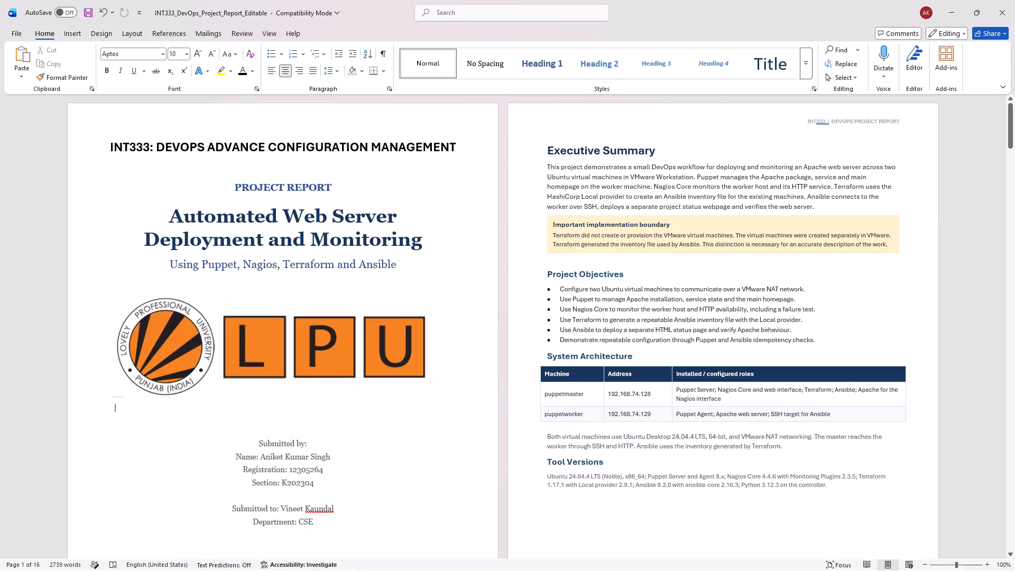
key(Down)
key(ctrl+v)
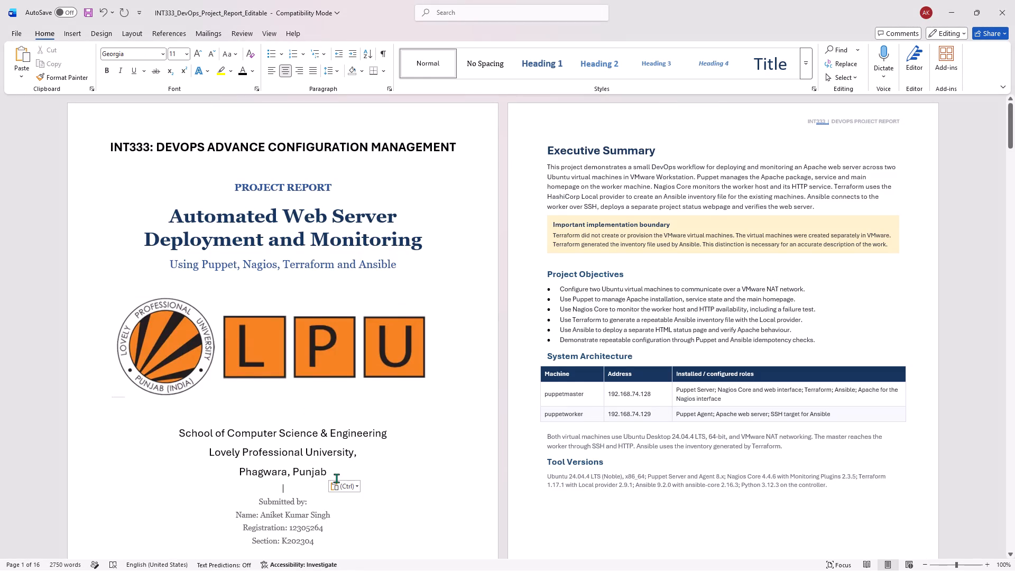
Check the Library_Management_System report's closing details and delete the "Department: CSE" line from the INT333 front page.
scroll(336, 478, down, 1)
key(alt+Tab)
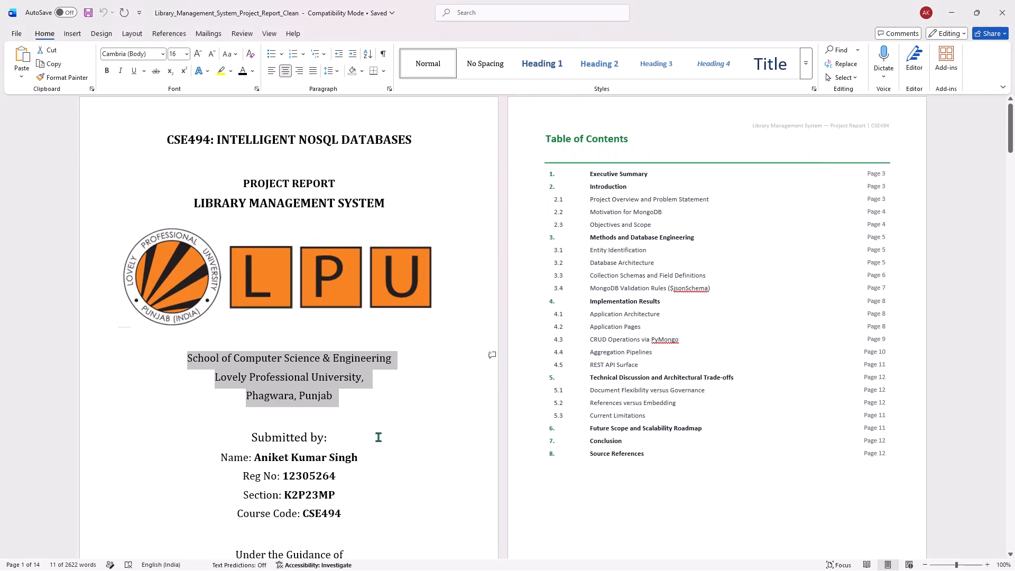
scroll(408, 458, down, 1)
key(alt+Tab)
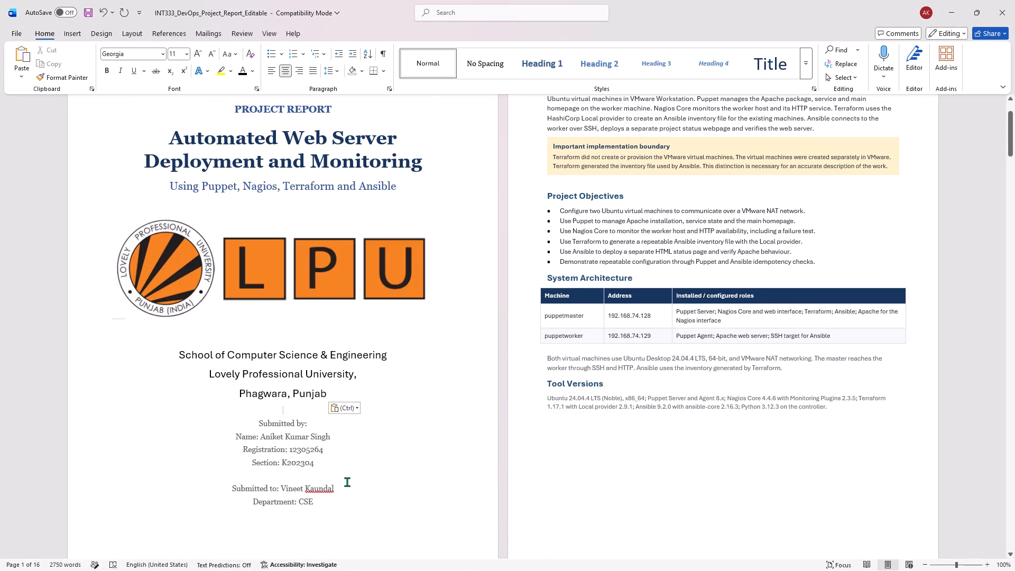
key(alt+Tab)
key(alt+Tab)
drag(325, 501, 262, 503)
key(BackSpace)
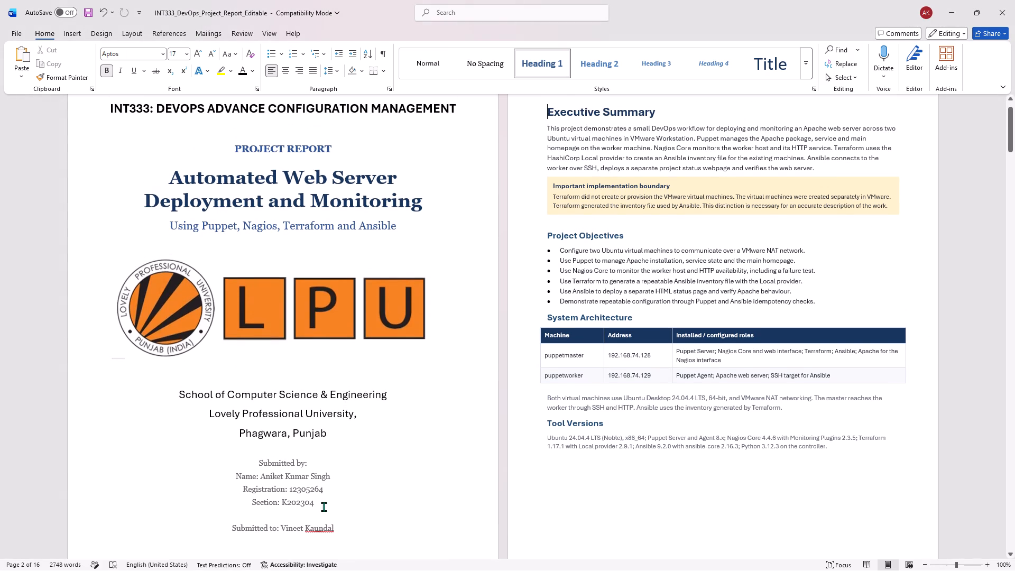
Add the line "Course Code: INT333" below the Section line on the front page, following the Library_Management_System report.
click(324, 502)
key(Return)
key(alt+Tab)
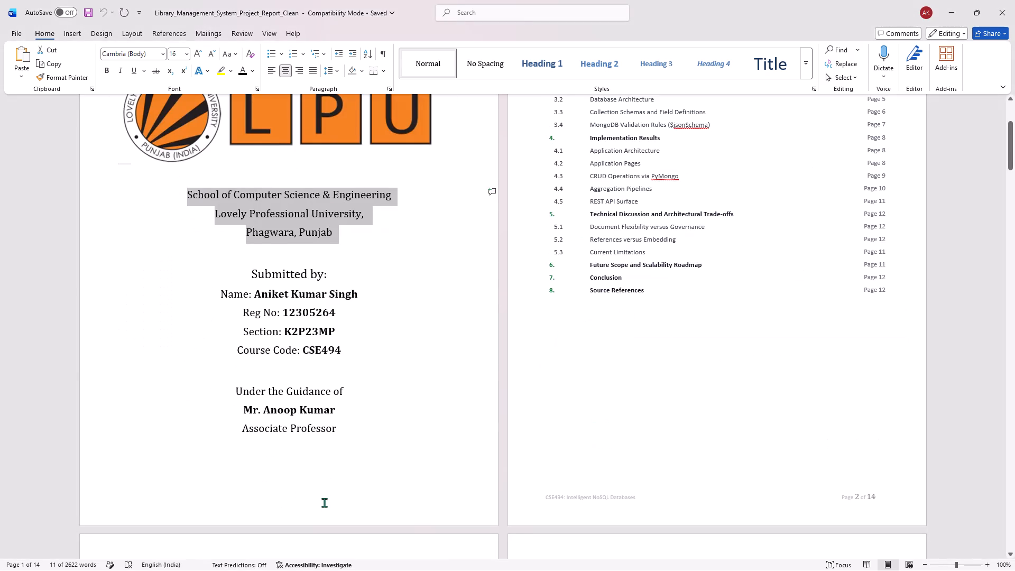
key(alt+Tab)
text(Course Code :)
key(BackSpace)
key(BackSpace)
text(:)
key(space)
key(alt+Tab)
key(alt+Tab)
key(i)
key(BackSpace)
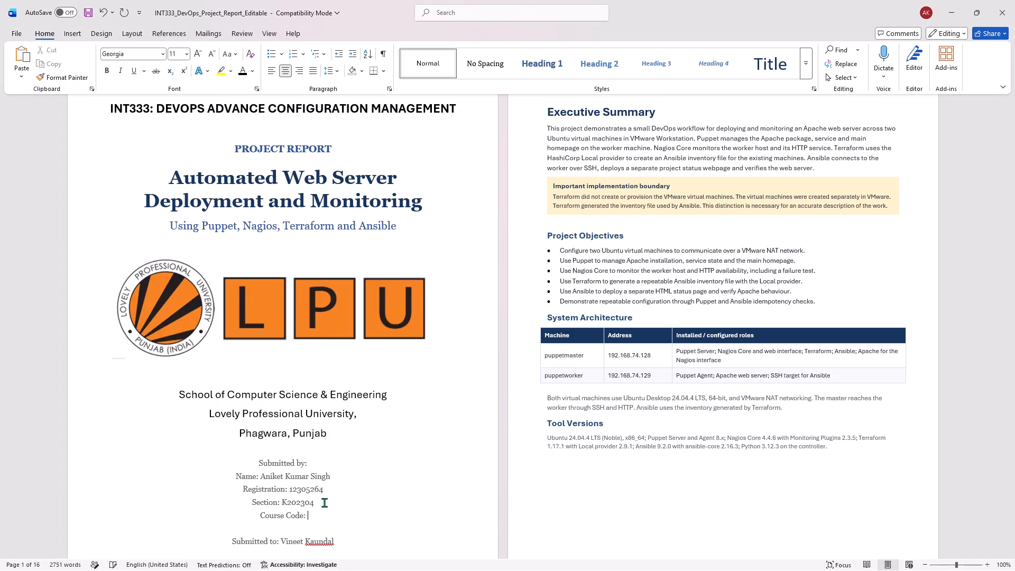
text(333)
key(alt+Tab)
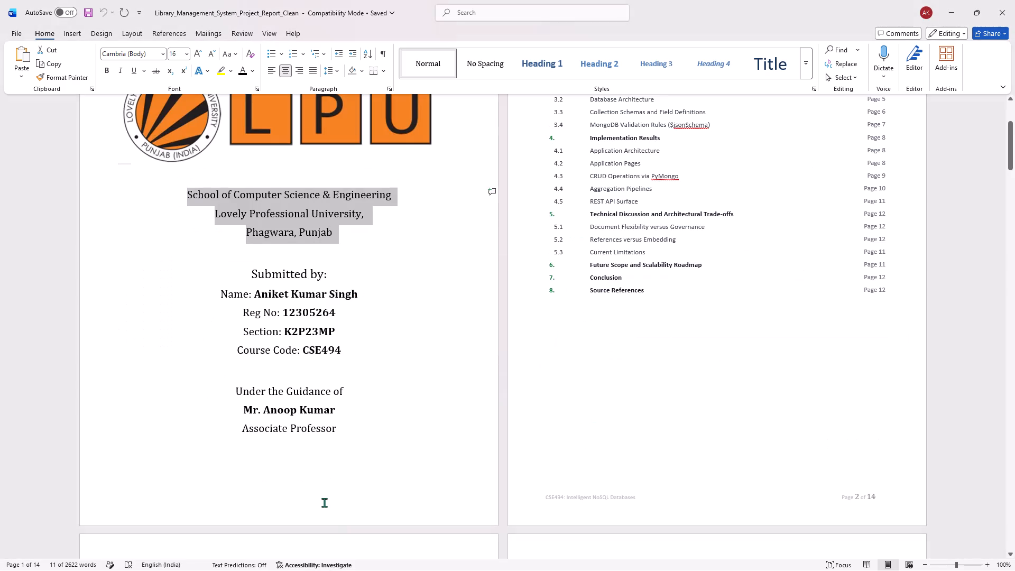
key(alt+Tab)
Set the font size of the "Submitted by:" block through the course code, and of the "Submitted to:" line, to 14.
drag(326, 519, 293, 487)
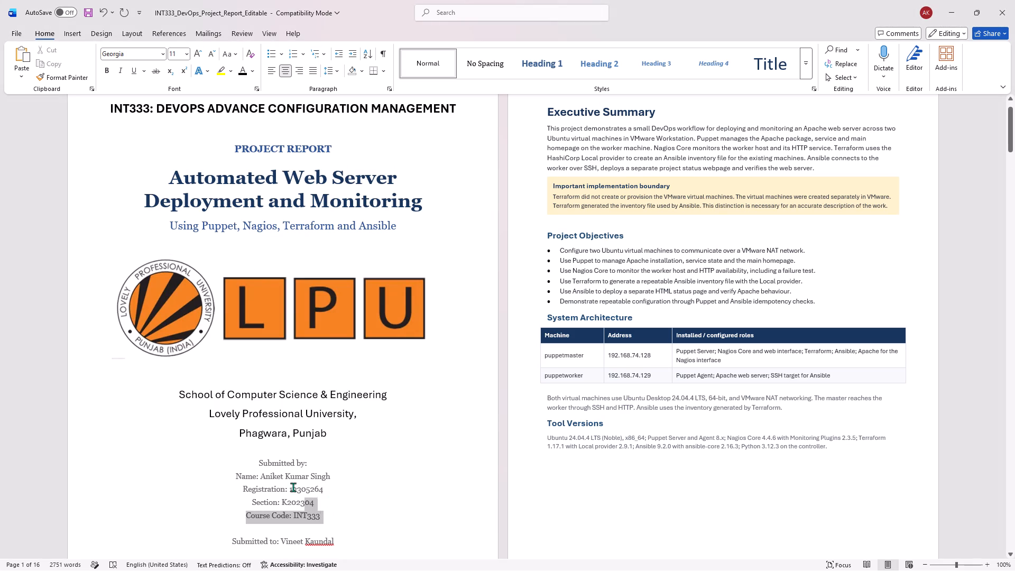
drag(293, 487, 259, 467)
click(340, 437)
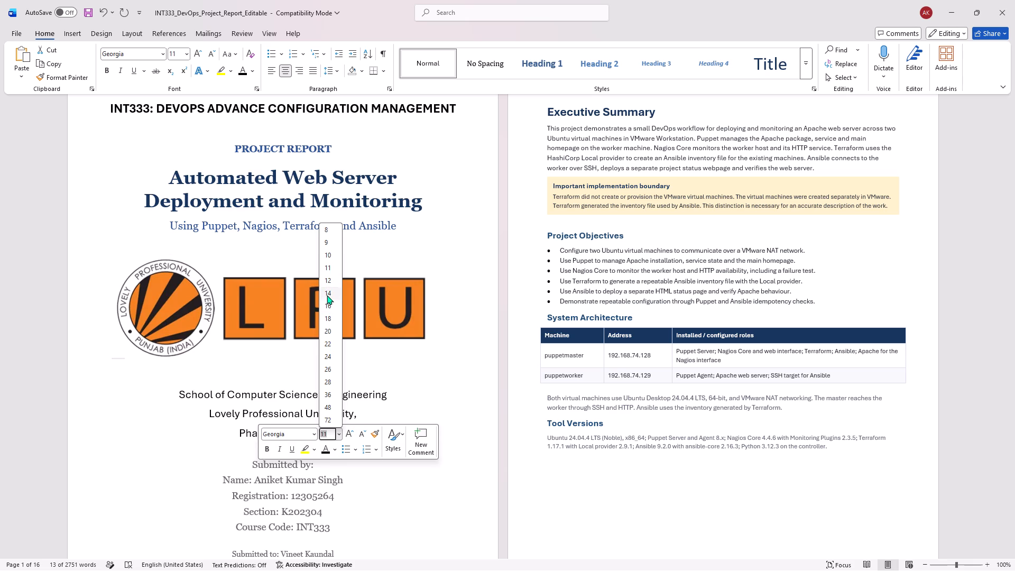
click(327, 295)
click(401, 522)
scroll(401, 522, down, 1)
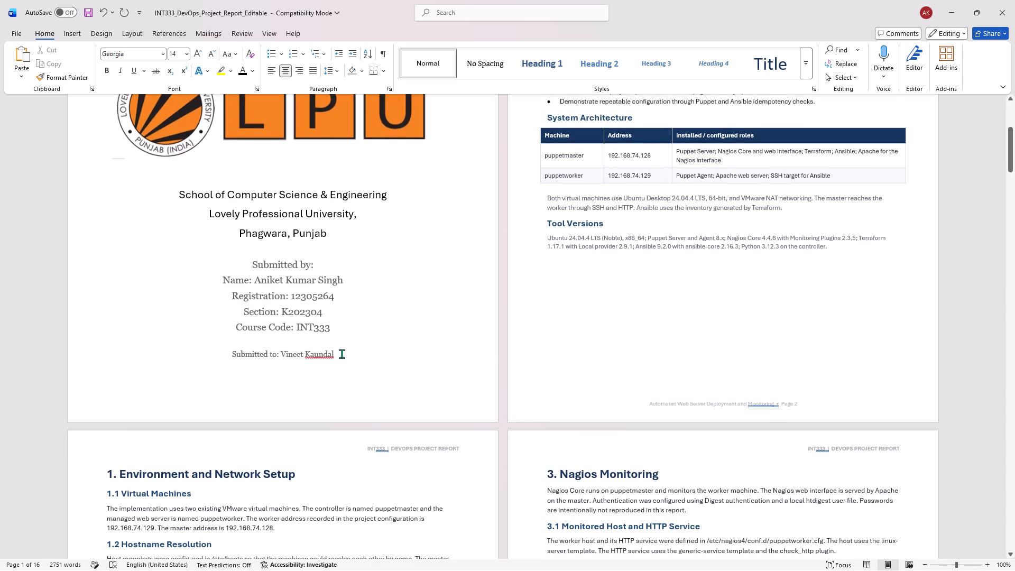
drag(342, 354, 244, 350)
click(323, 318)
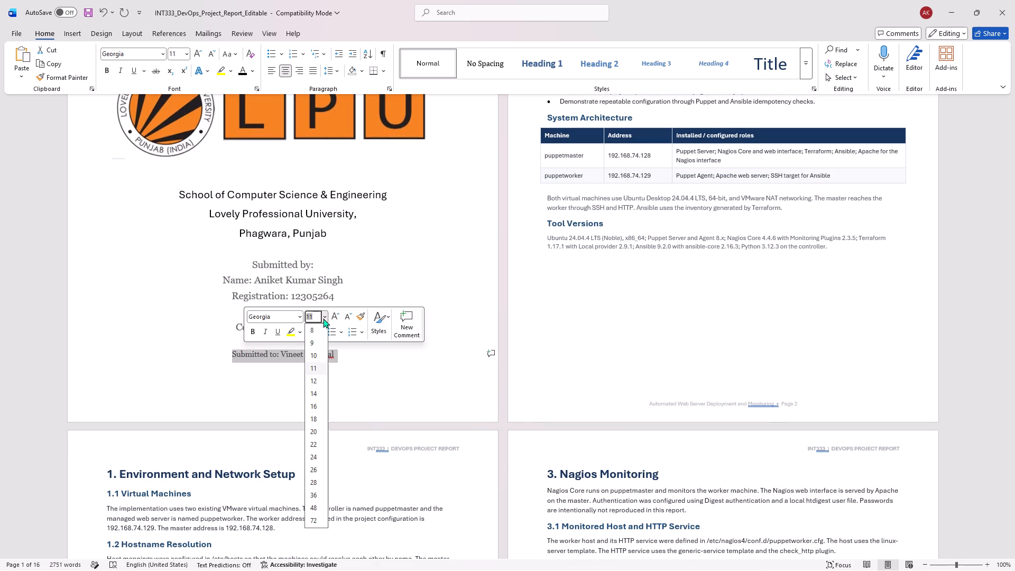
click(313, 393)
click(407, 363)
Change the font colour of the text from "Submitted by:" through the "Submitted to:" line to black.
drag(354, 358, 250, 271)
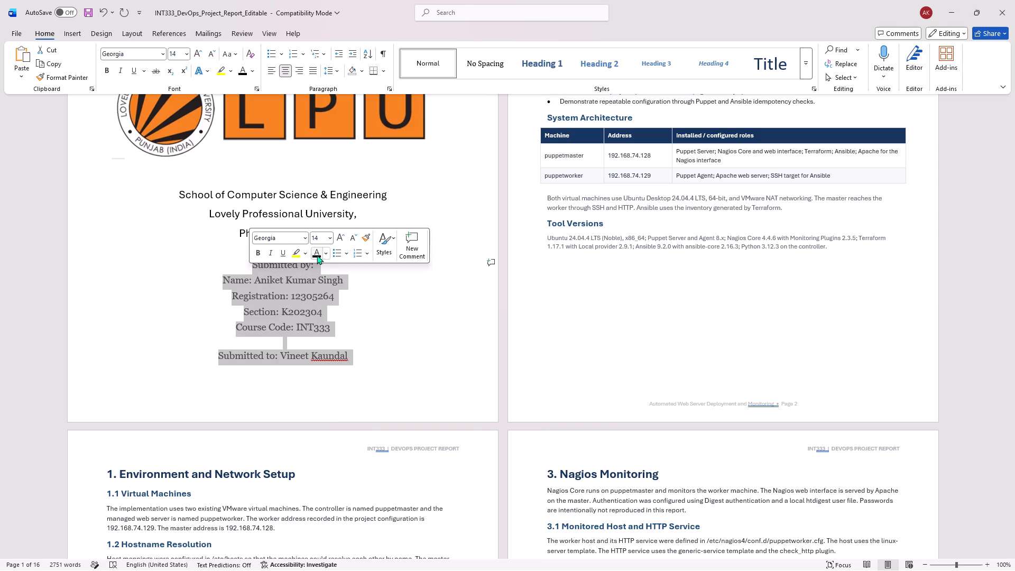
click(317, 254)
click(367, 363)
Ignore the spelling suggestions for the faculty member's surname in the "Submitted to:" line.
click(339, 358)
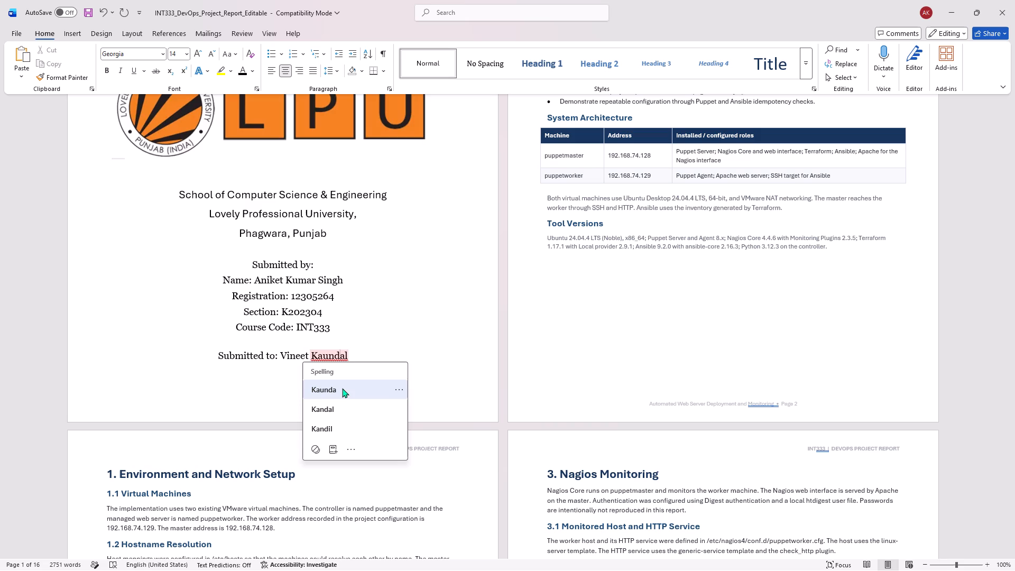
click(316, 455)
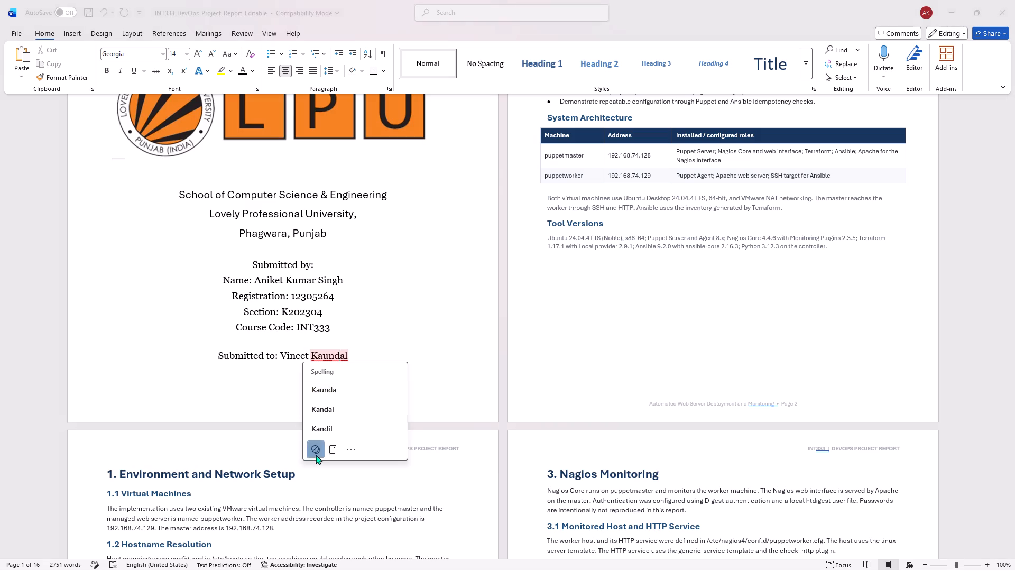
click(396, 339)
Review the INT333 front page's layout from the course heading down to the "Submitted to:" line.
scroll(396, 339, up, 5)
scroll(396, 339, down, 1)
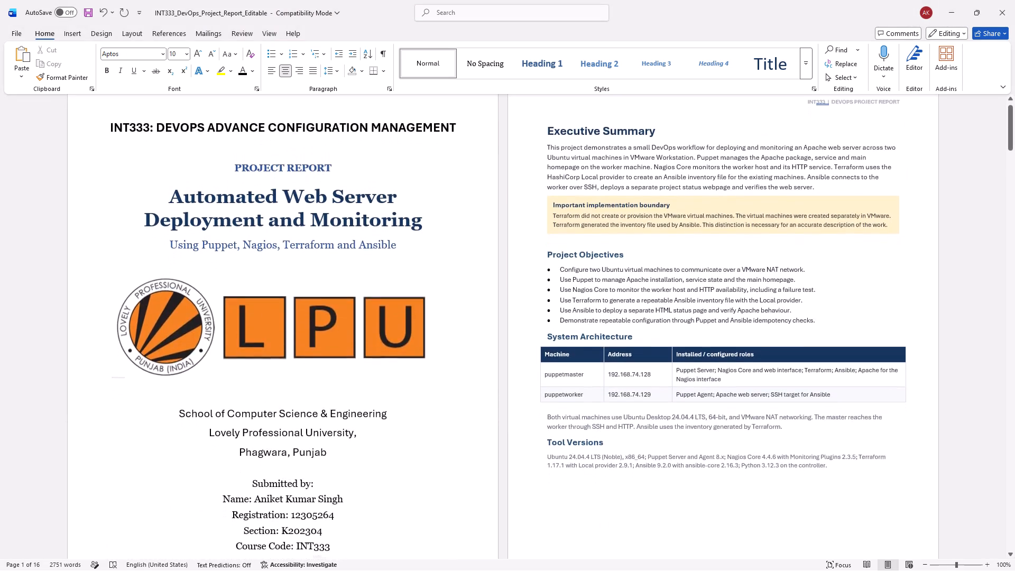
scroll(396, 339, down, 5)
scroll(396, 339, up, 6)
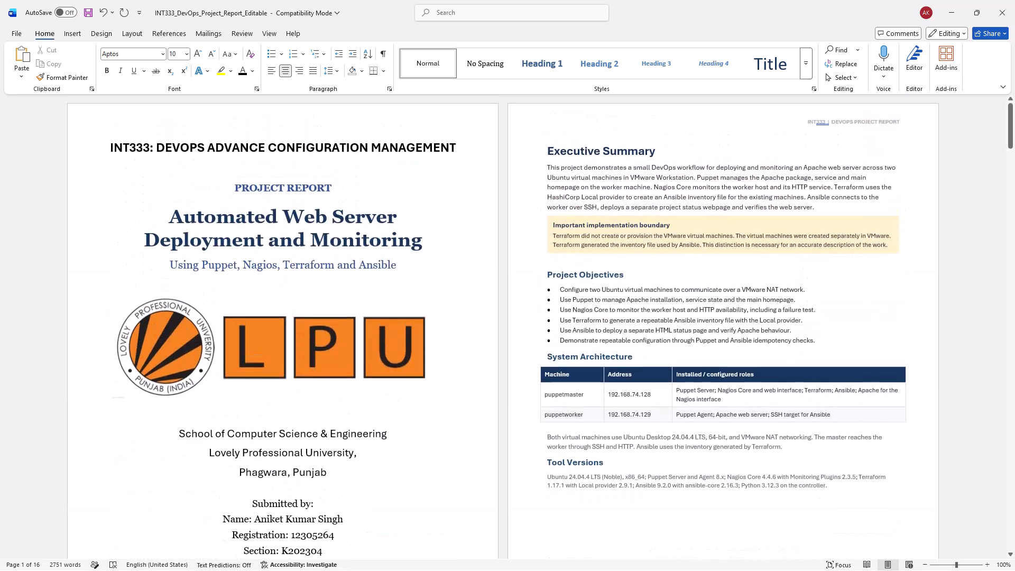
scroll(575, 379, down, 6)
scroll(575, 379, up, 5)
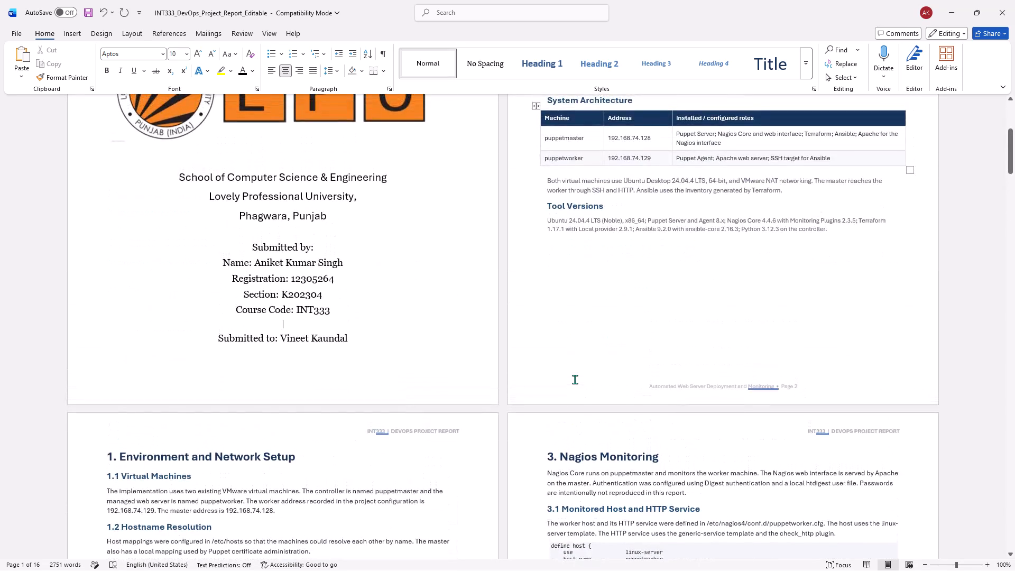
scroll(575, 379, up, 3)
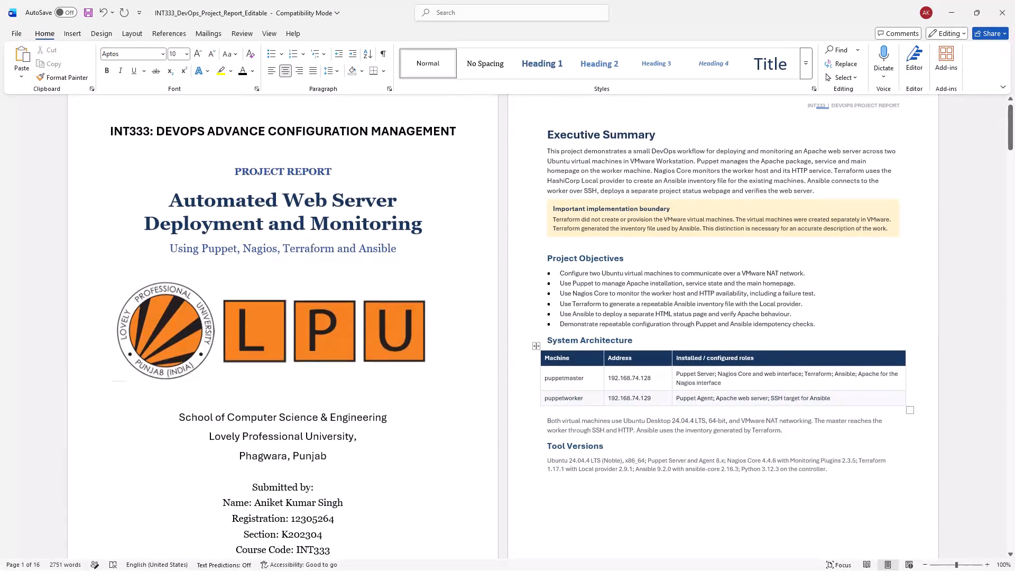
scroll(465, 325, up, 1)
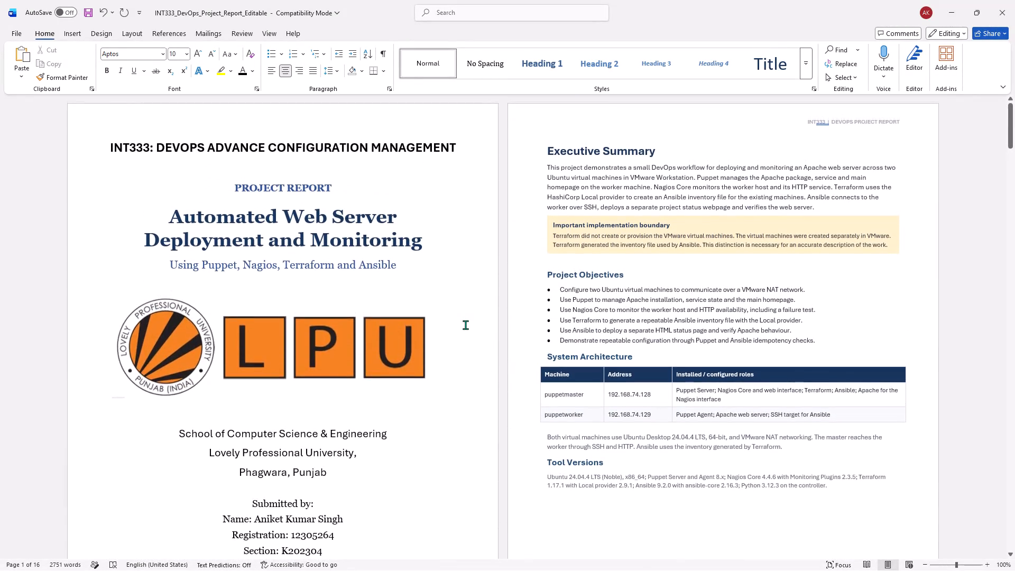
Switch to the Library_Management_System report, look over its front page and close the document.
key(alt+Tab)
click(368, 422)
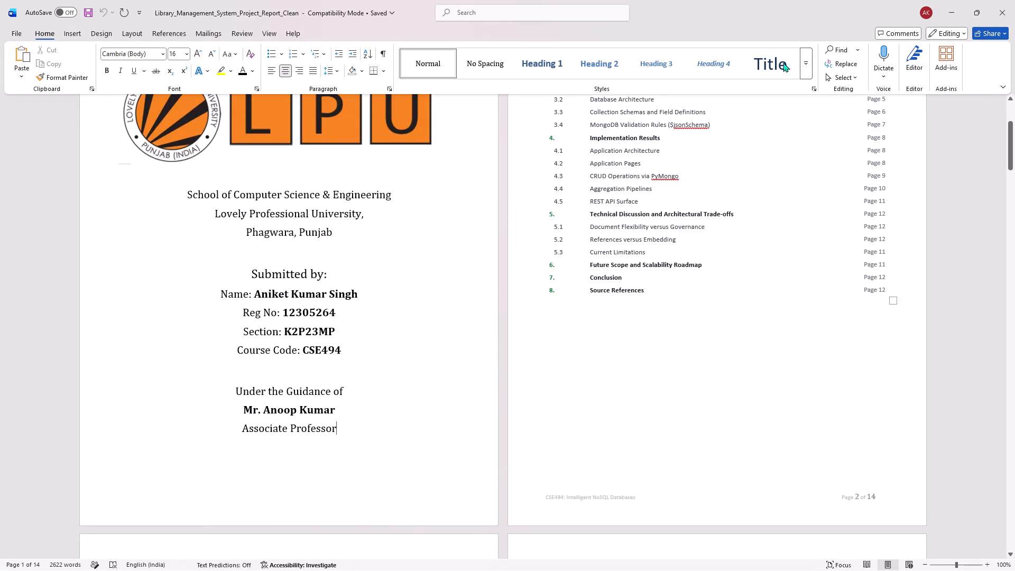
scroll(732, 320, up, 2)
click(1014, 0)
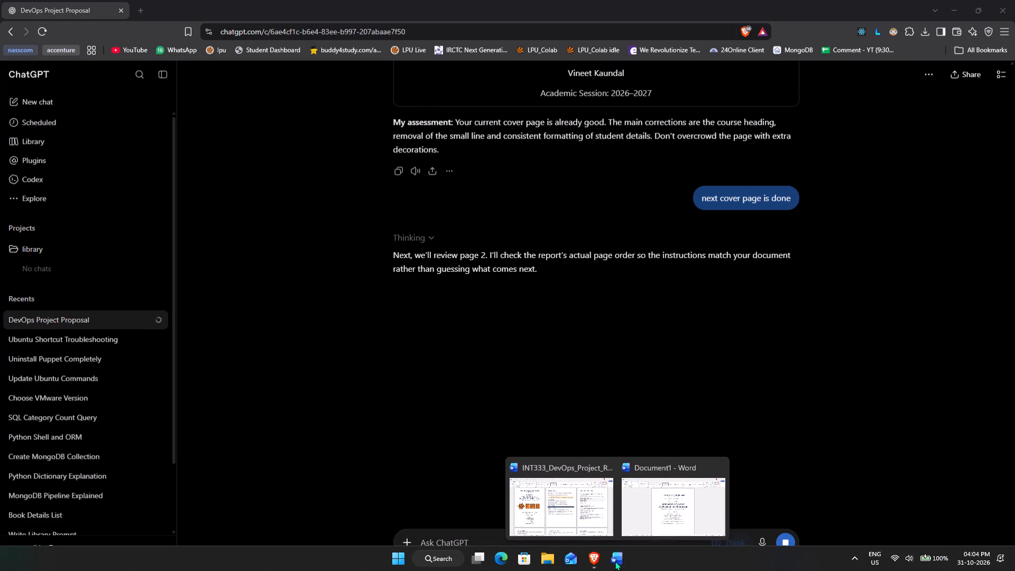
click(664, 502)
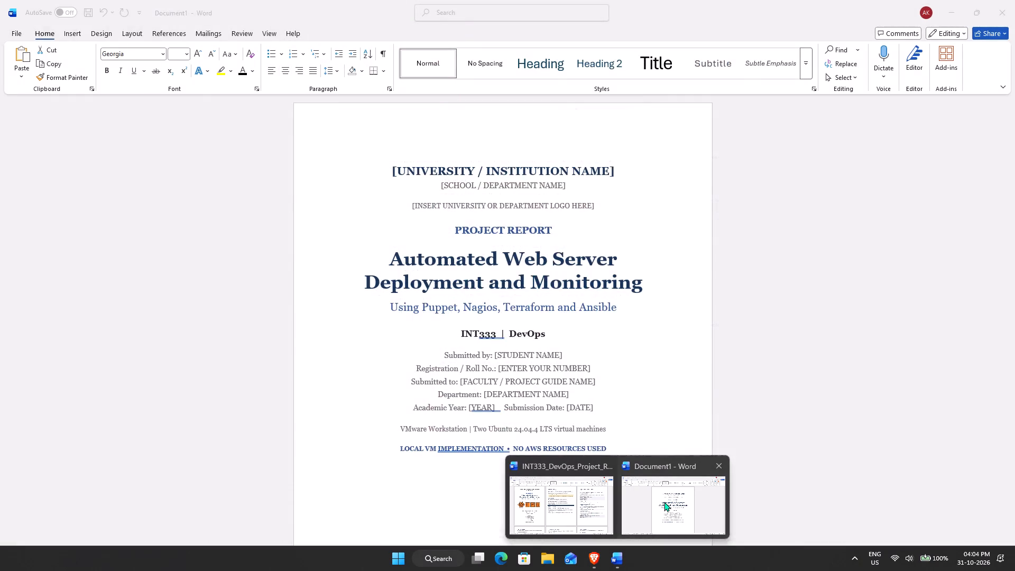
scroll(664, 502, down, 8)
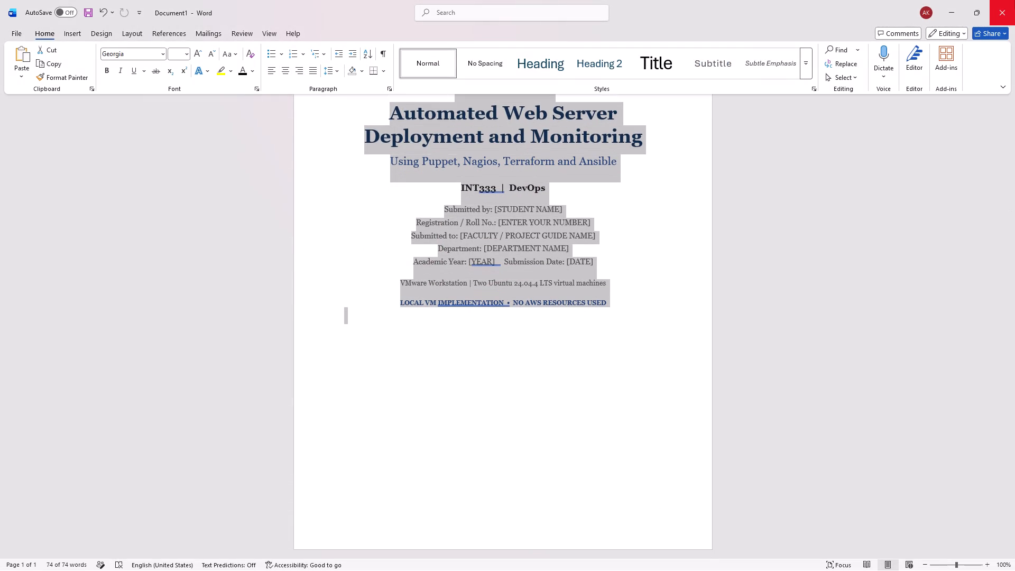
click(1014, 0)
click(549, 349)
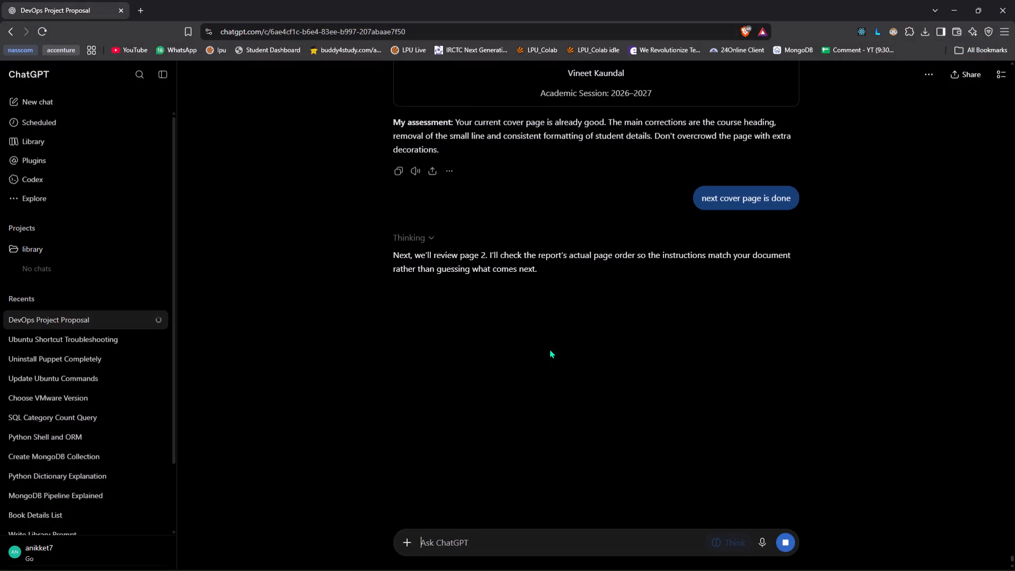
Return to the INT333 project report in Word and examine the cover page and the page 2 content, from Executive Summary to Tool Versions.
click(622, 559)
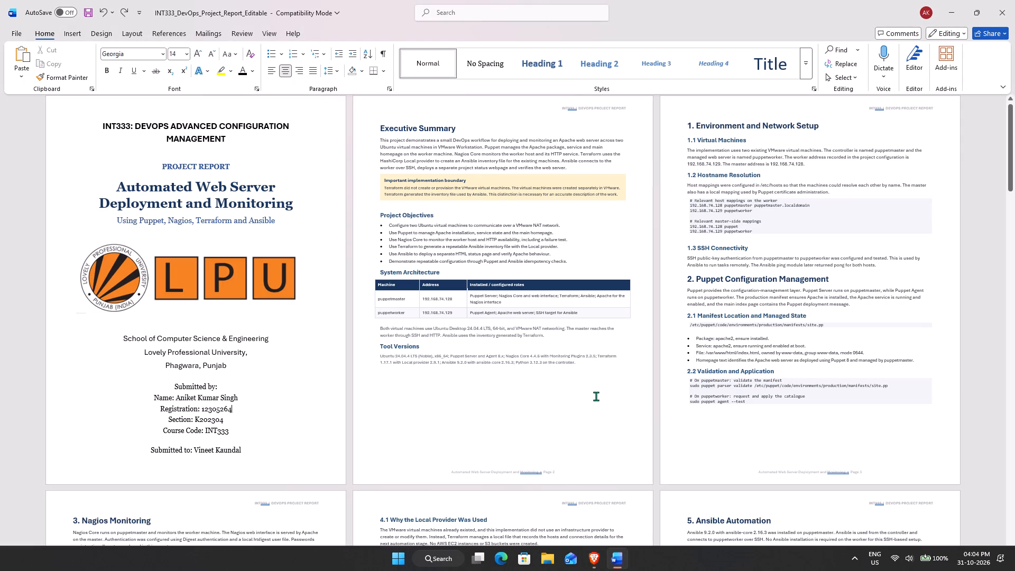
ctrl+scroll(596, 396, up, 4)
scroll(596, 396, down, 1)
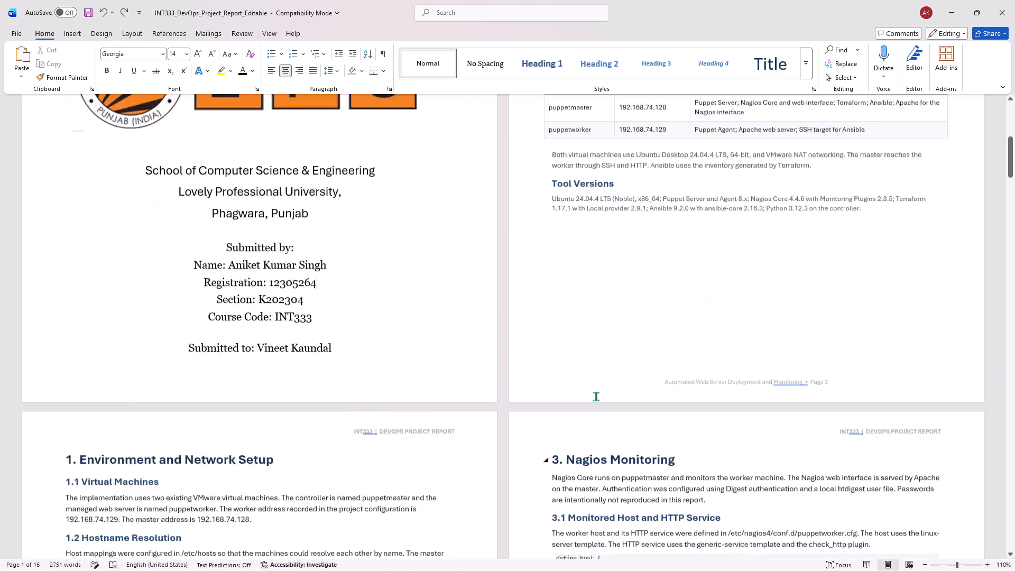
scroll(596, 396, down, 1)
ctrl+scroll(596, 396, up, 1)
scroll(596, 396, up, 3)
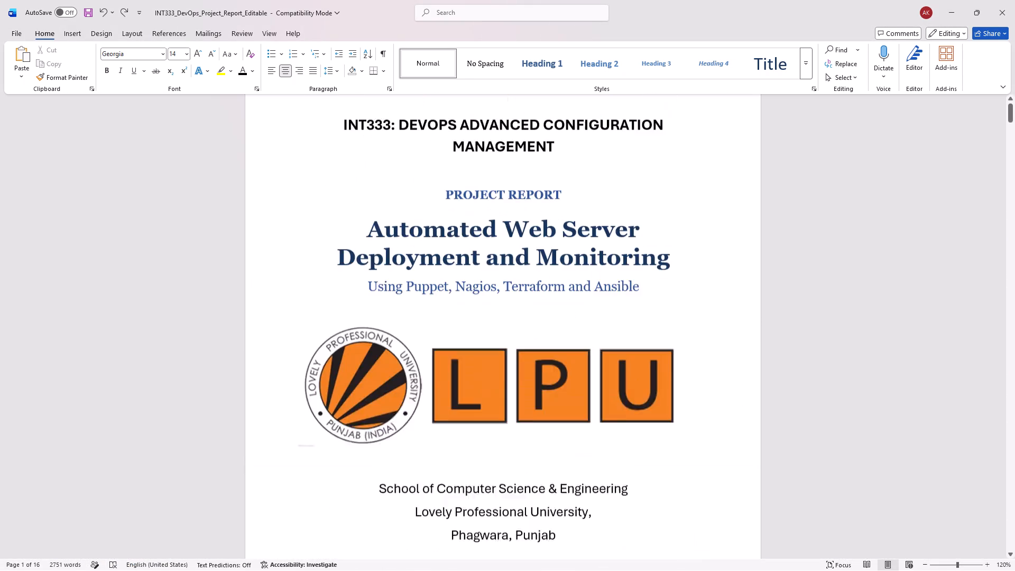
scroll(596, 396, down, 4)
scroll(596, 396, up, 5)
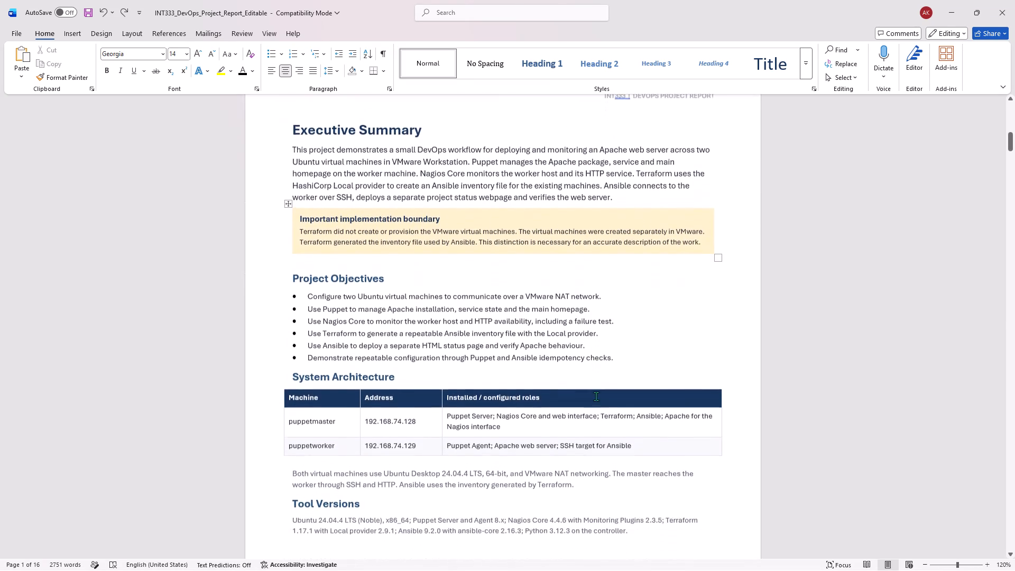
drag(639, 485, 360, 237)
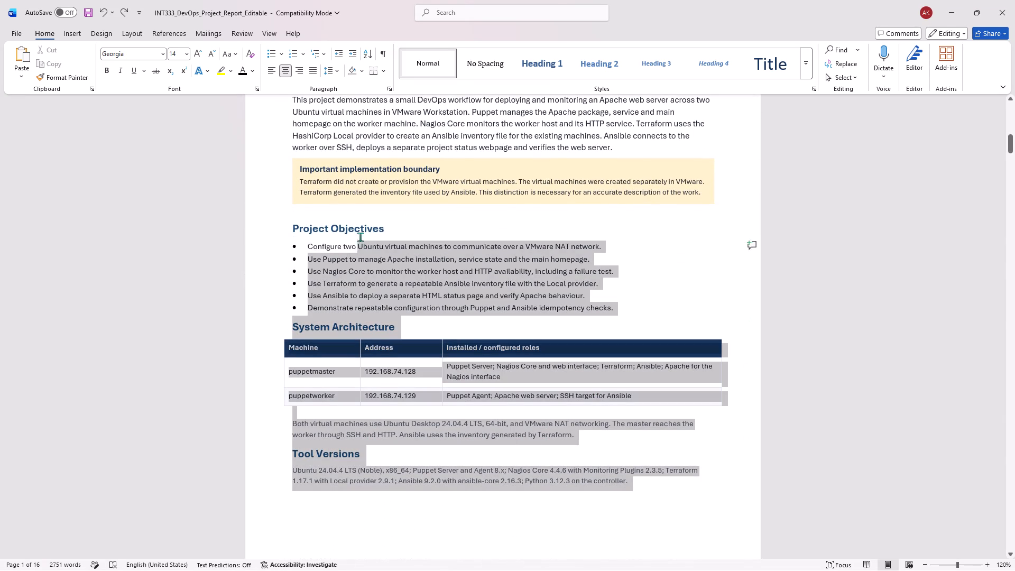
drag(360, 237, 291, 144)
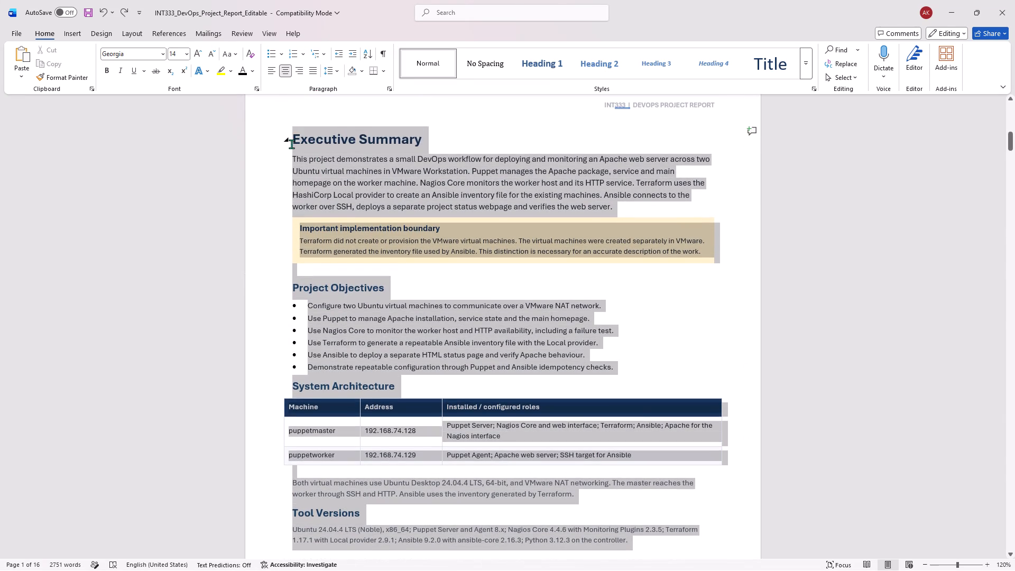
drag(291, 144, 291, 143)
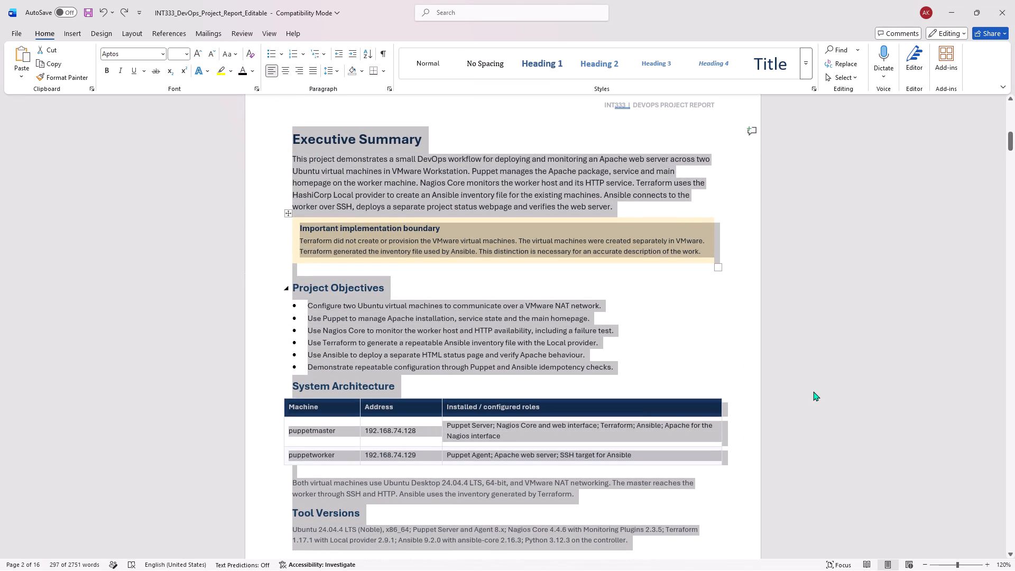
click(841, 391)
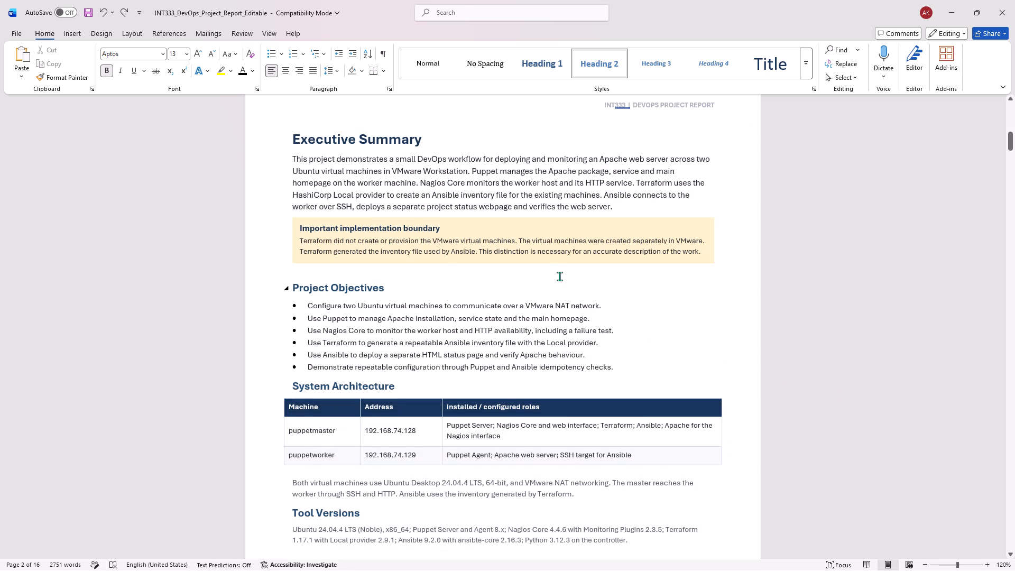
Set the font size of the Executive Summary body paragraph on page 2 to 11.
click(598, 199)
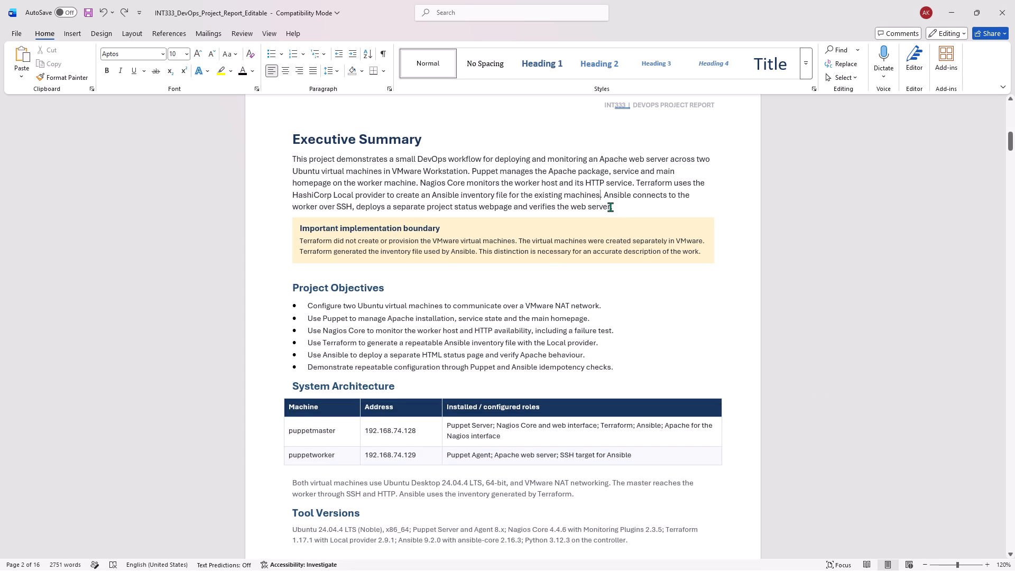
drag(610, 207, 575, 204)
drag(620, 207, 294, 162)
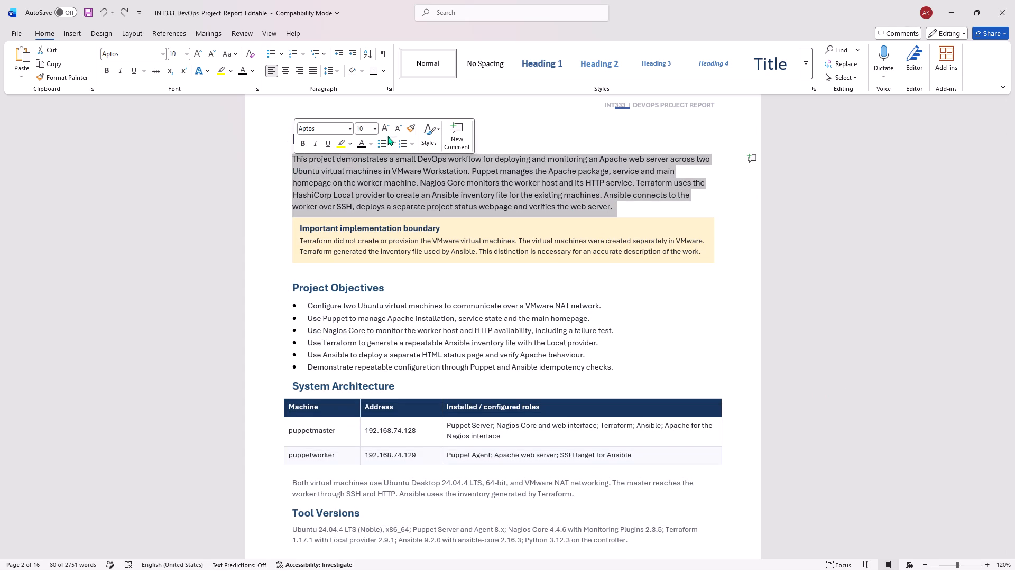
click(376, 128)
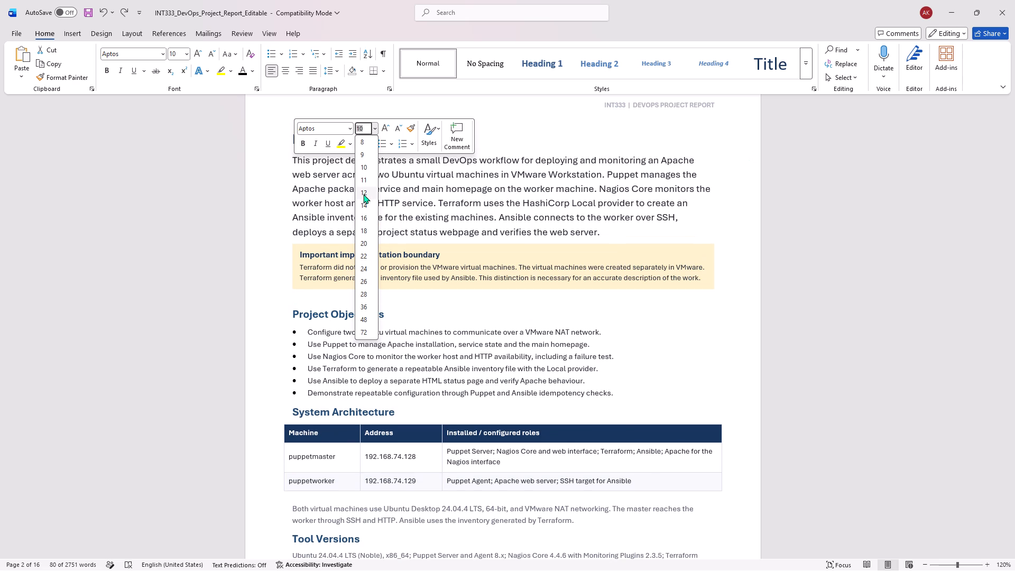
click(367, 183)
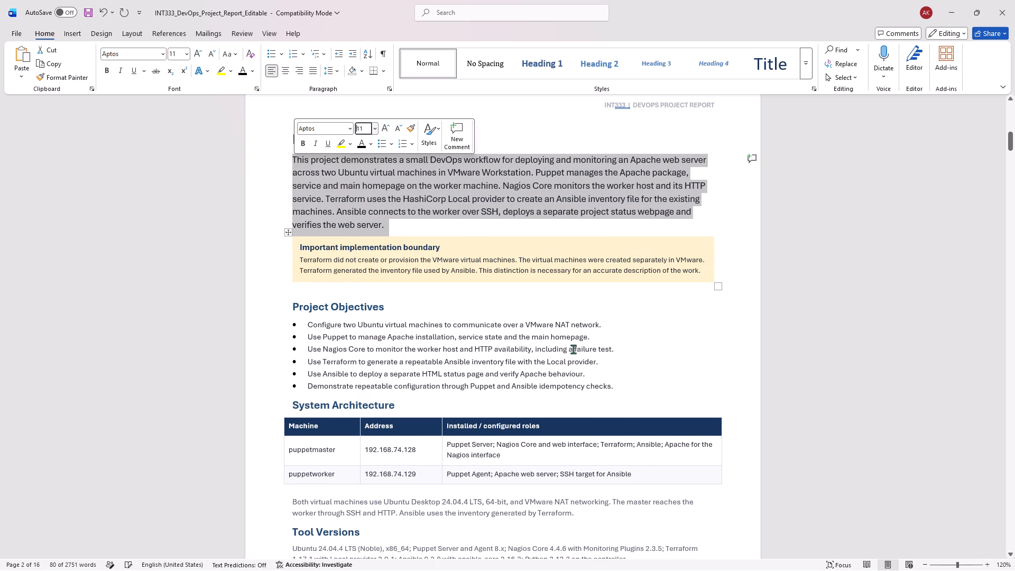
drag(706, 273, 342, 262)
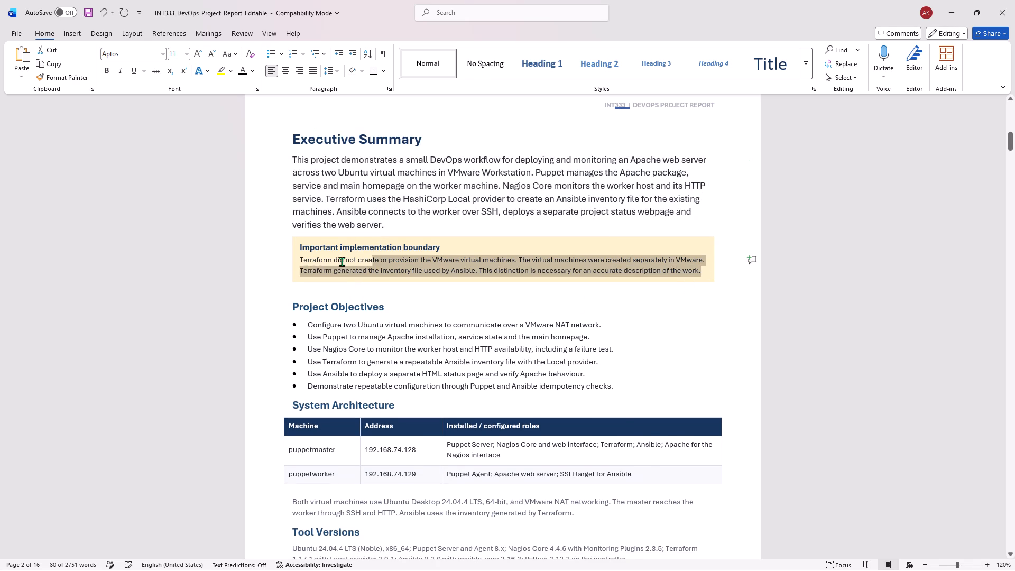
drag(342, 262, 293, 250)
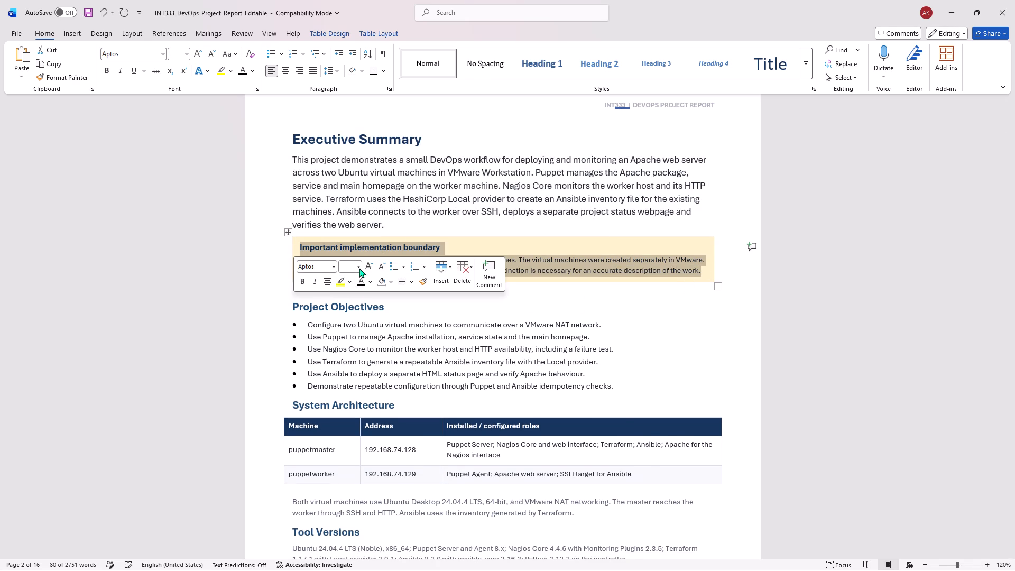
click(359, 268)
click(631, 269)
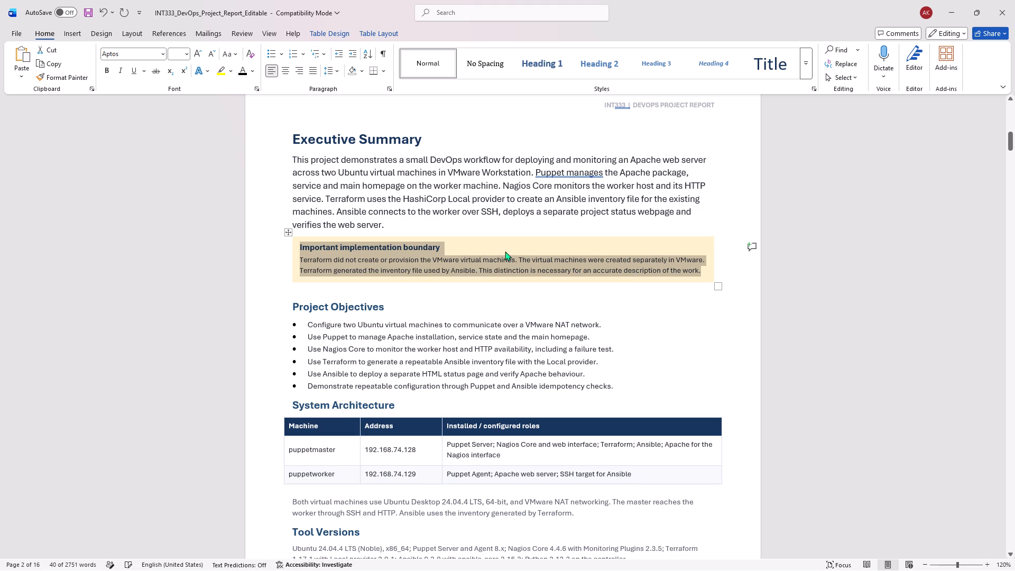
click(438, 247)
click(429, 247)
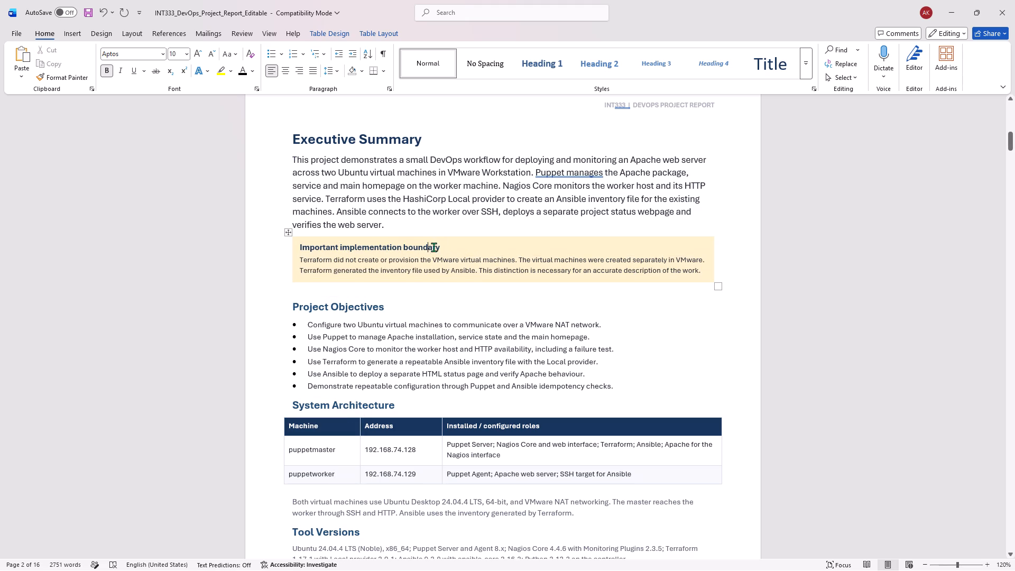
Set the font size of the Project Objectives bullet list to 11.
drag(622, 388, 304, 327)
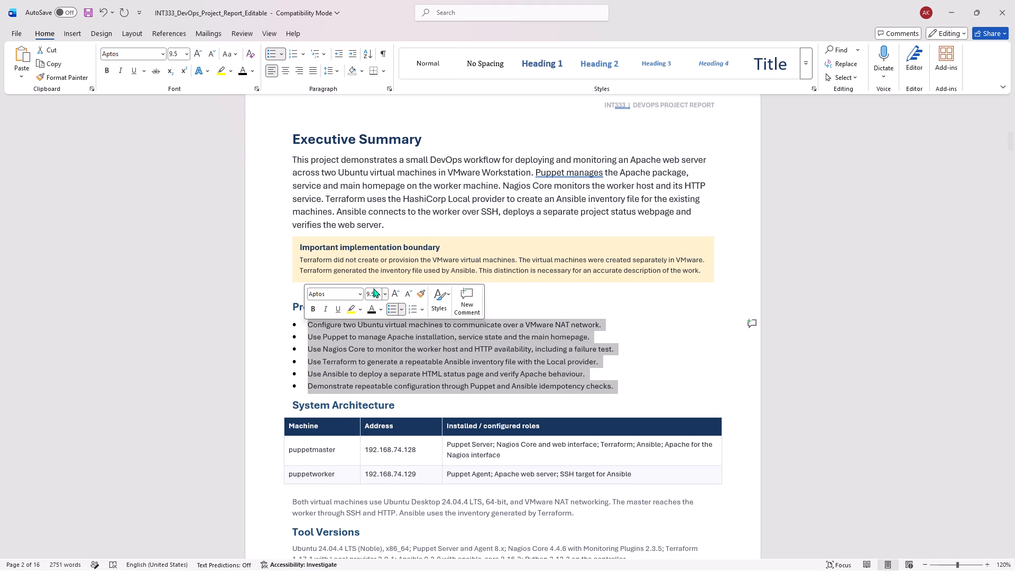
click(386, 294)
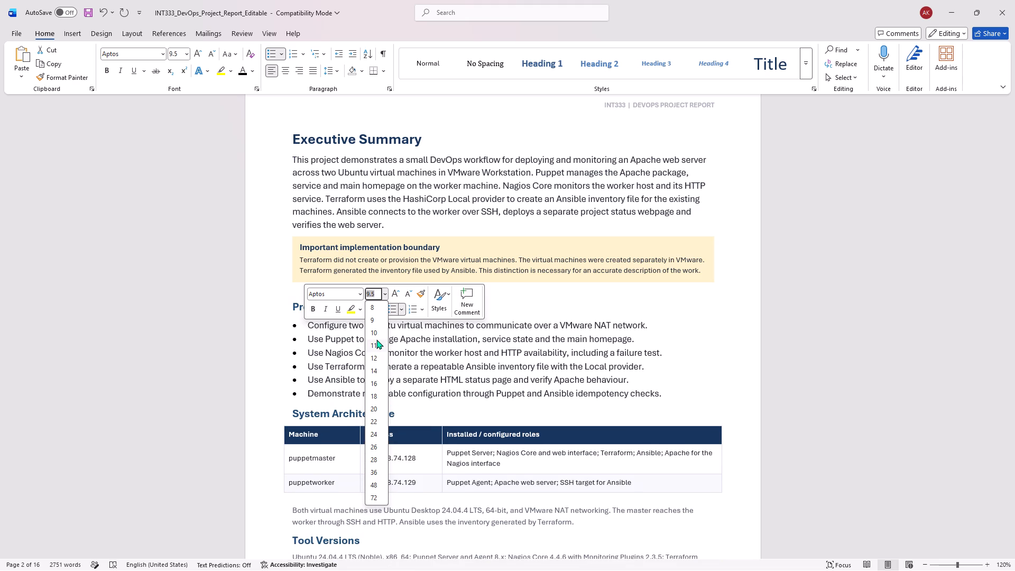
click(376, 339)
Set the System Architecture table's two machine rows and the paragraph below the table to font size 12.
scroll(662, 423, down, 2)
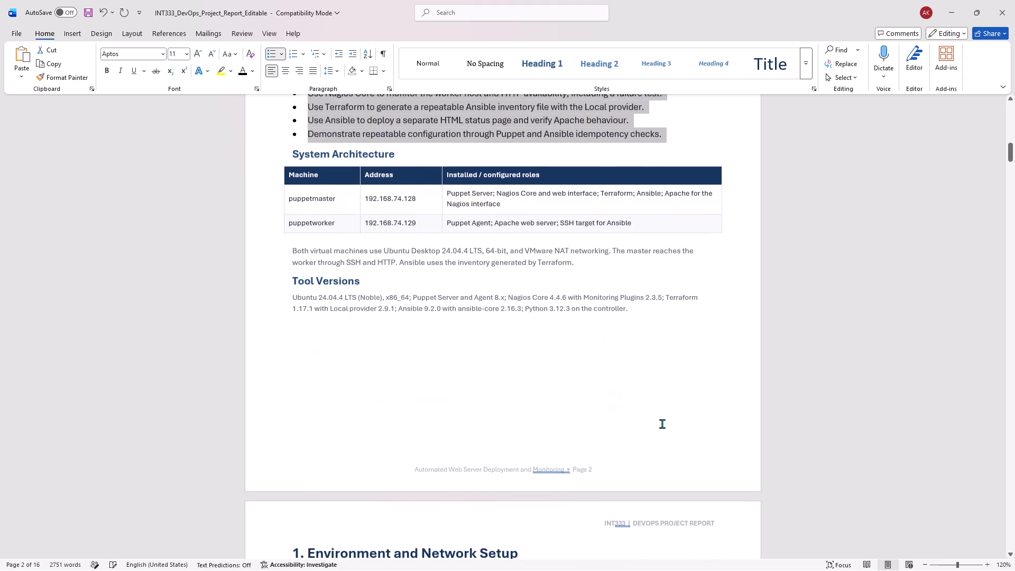
drag(574, 268, 291, 197)
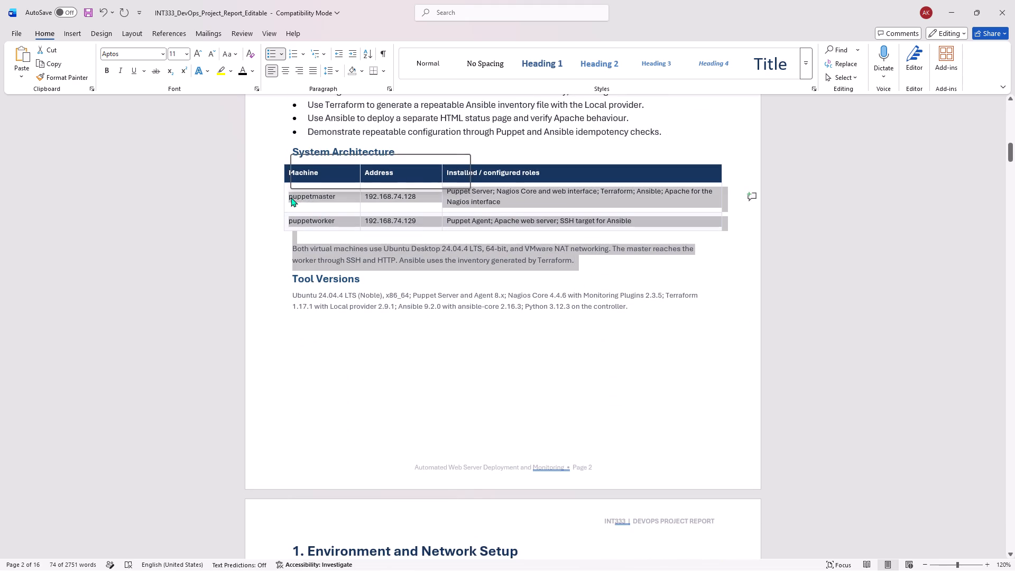
click(371, 167)
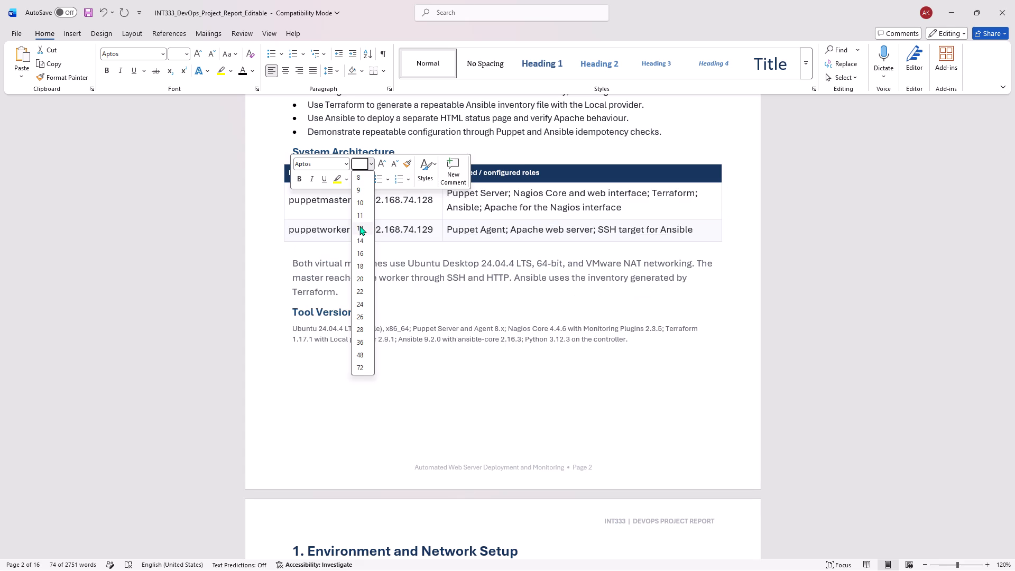
click(360, 229)
click(482, 363)
Set the font size of the paragraph under the Tool Versions heading to 12.
scroll(482, 363, up, 1)
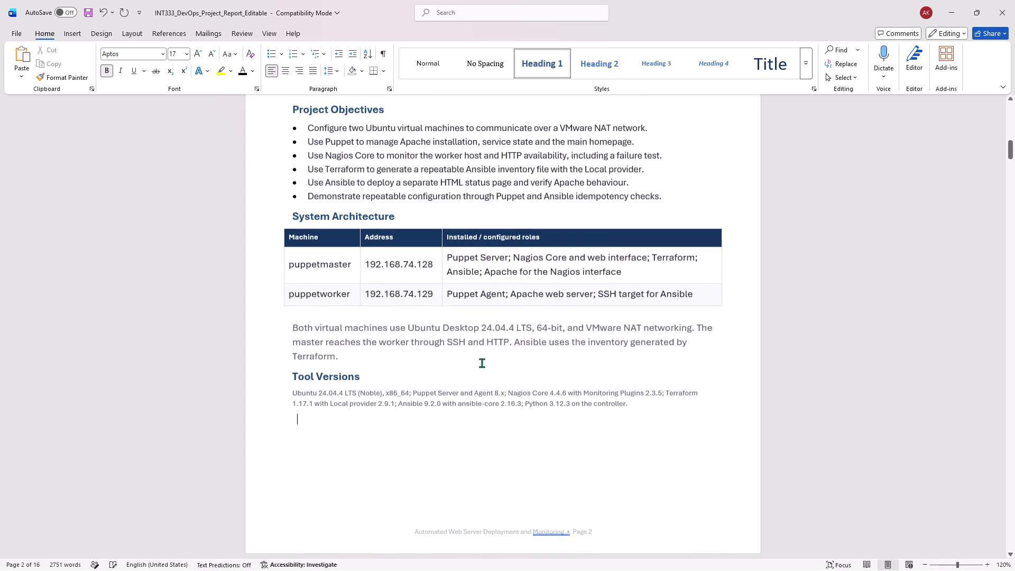
drag(634, 405, 318, 394)
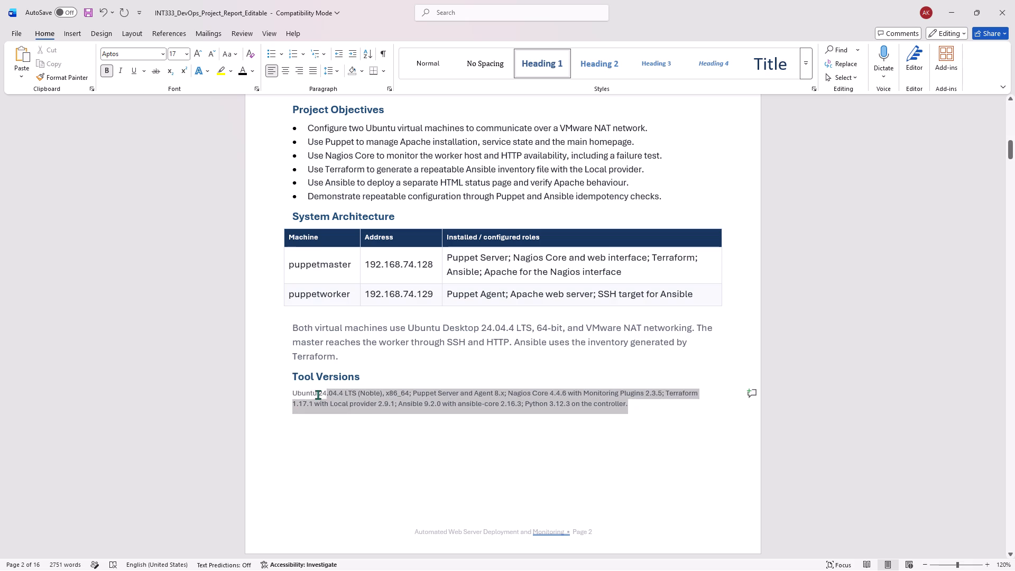
drag(318, 394, 301, 391)
click(381, 357)
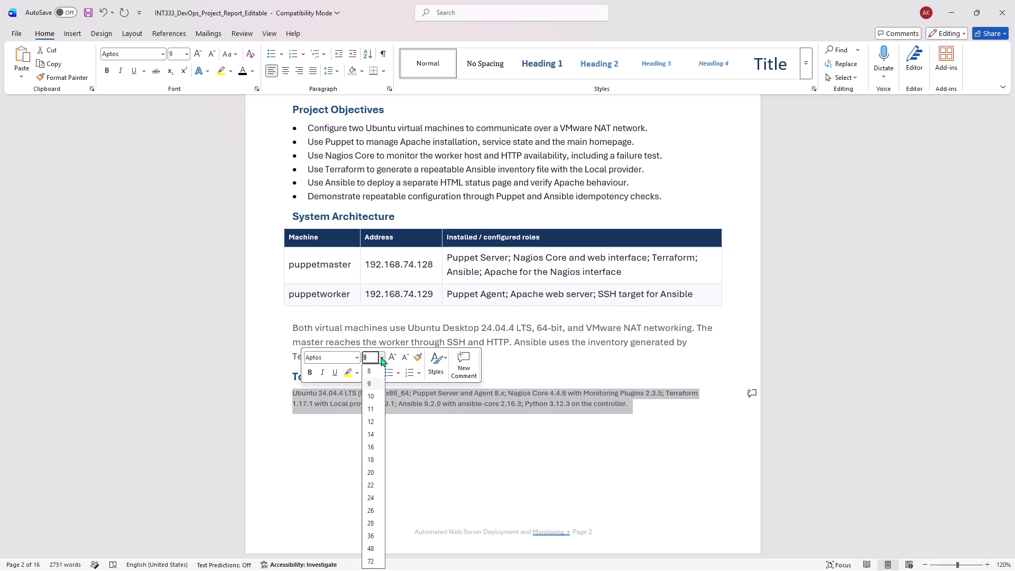
click(373, 423)
click(494, 429)
Set the paragraph and host mapping code block under 1.2 Hostname Resolution on page 3 to font size 12.
scroll(494, 429, up, 1)
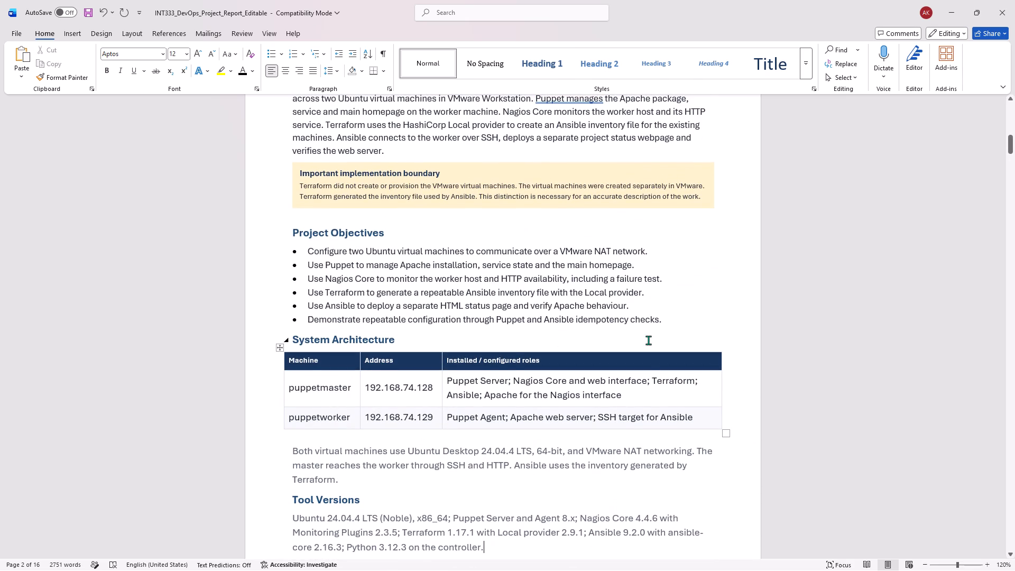
scroll(649, 398, down, 3)
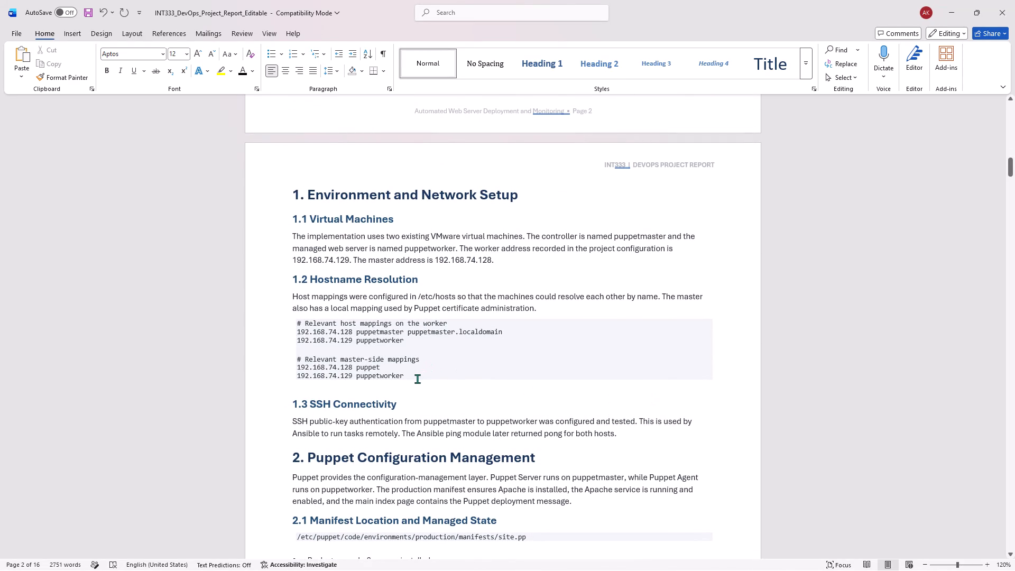
drag(417, 379, 291, 300)
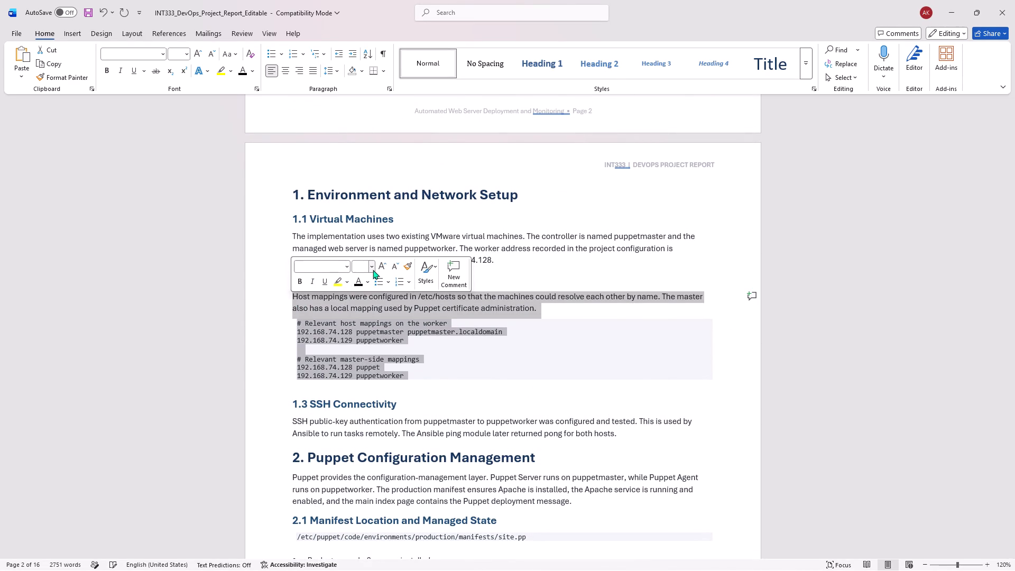
click(373, 269)
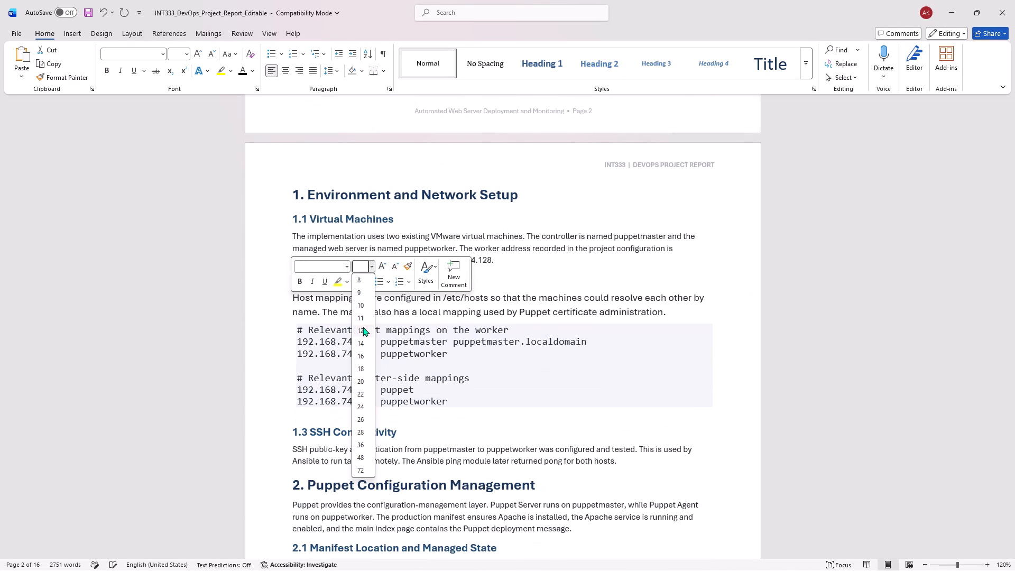
click(363, 327)
Set the paragraph under 1.1 Virtual Machines to font size 12.
drag(679, 247, 403, 235)
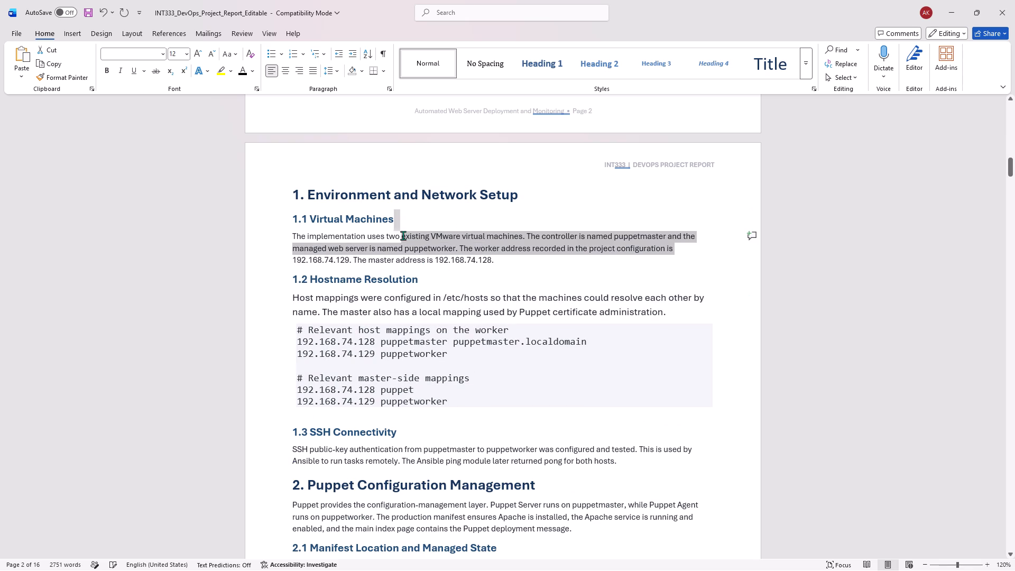
drag(403, 235, 295, 240)
click(295, 240)
drag(291, 234, 500, 258)
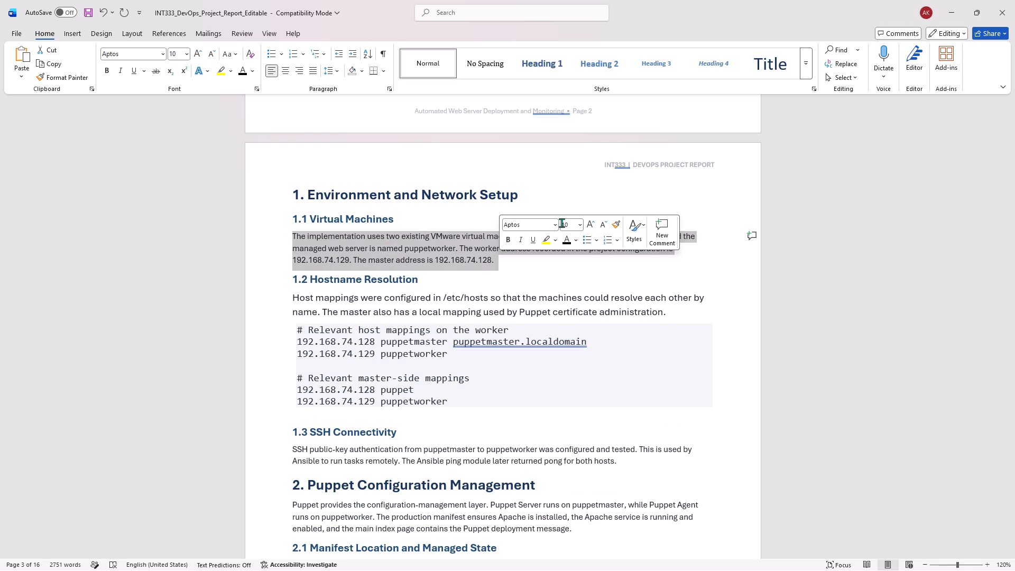
click(579, 228)
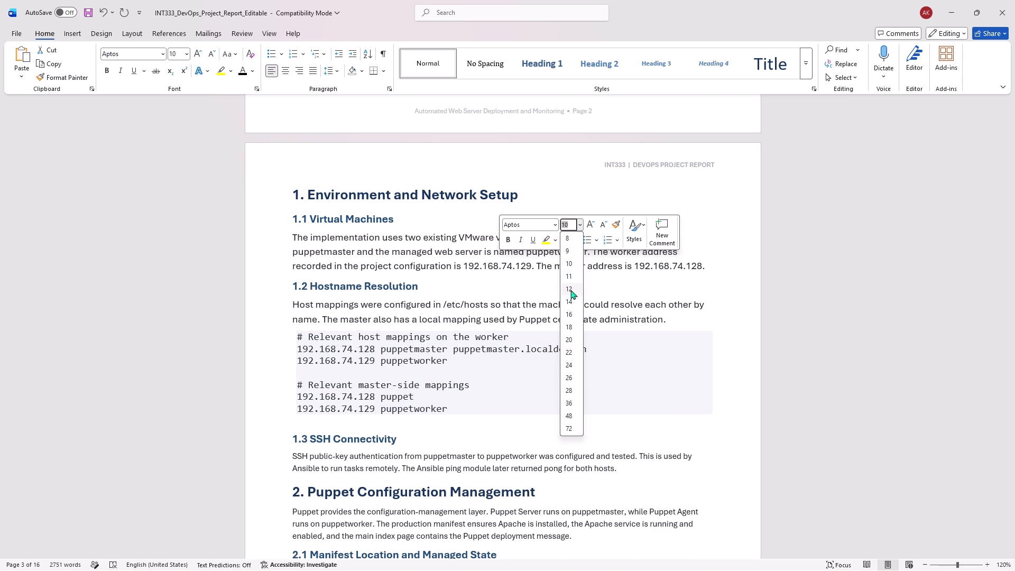
click(570, 290)
click(517, 363)
Set the paragraph under 1.3 SSH Connectivity to font size 12.
scroll(517, 363, down, 2)
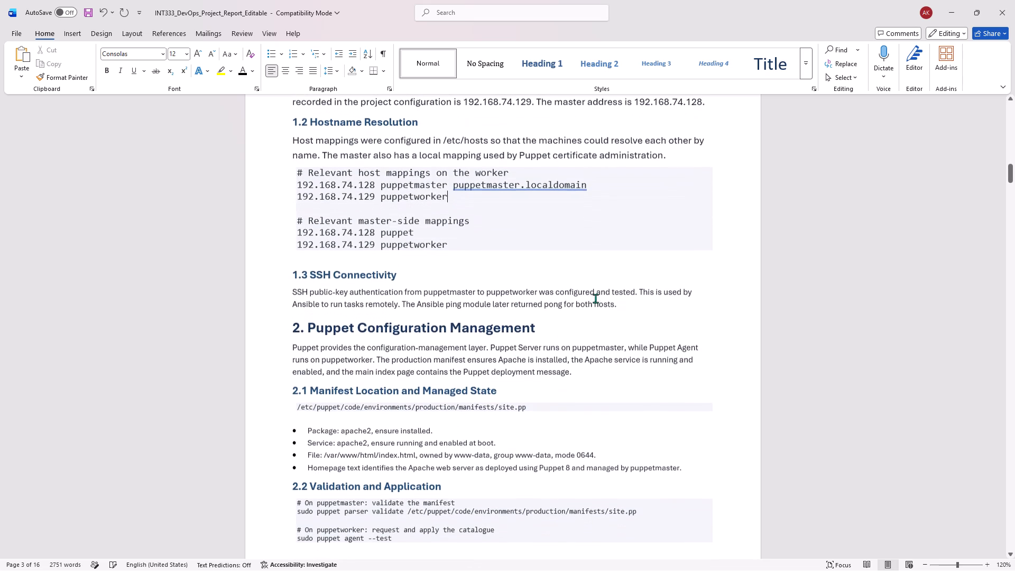
drag(619, 306, 292, 294)
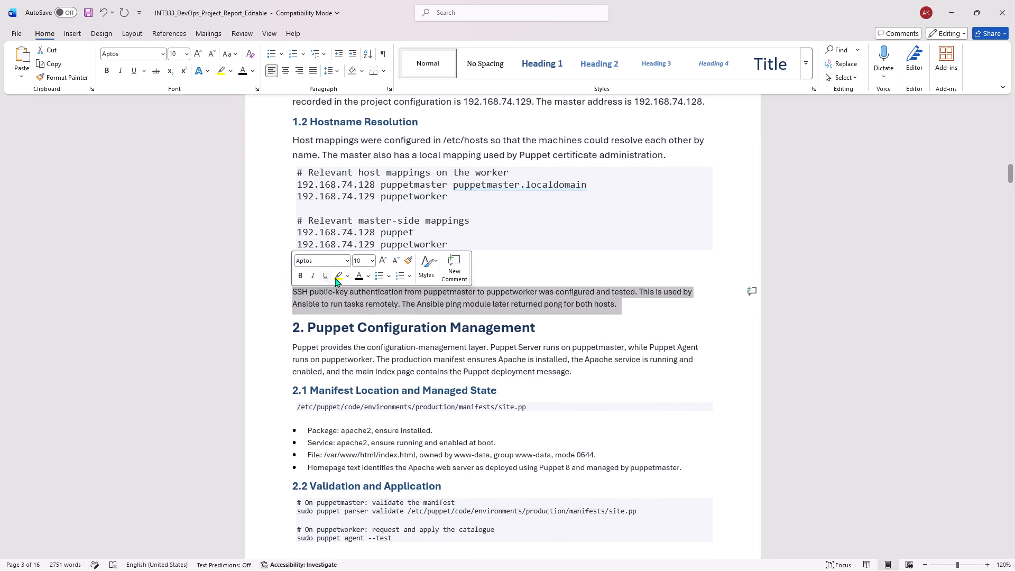
click(373, 264)
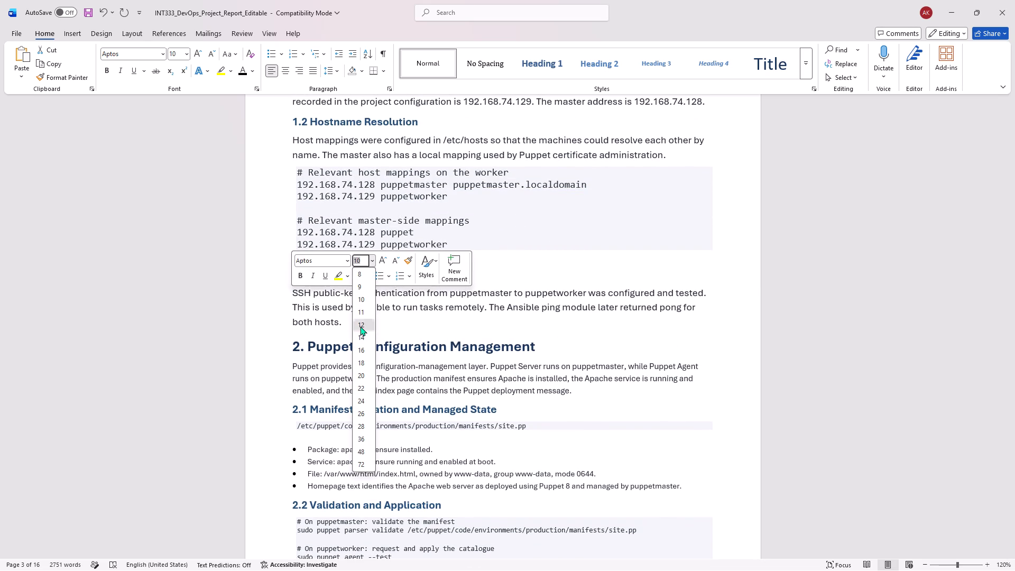
click(360, 326)
click(445, 408)
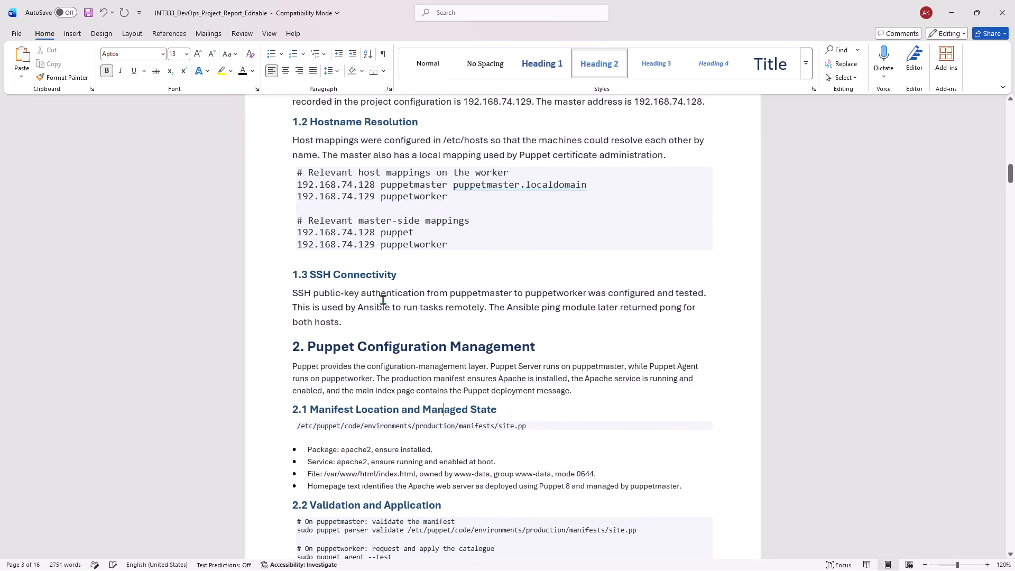
click(364, 276)
click(364, 291)
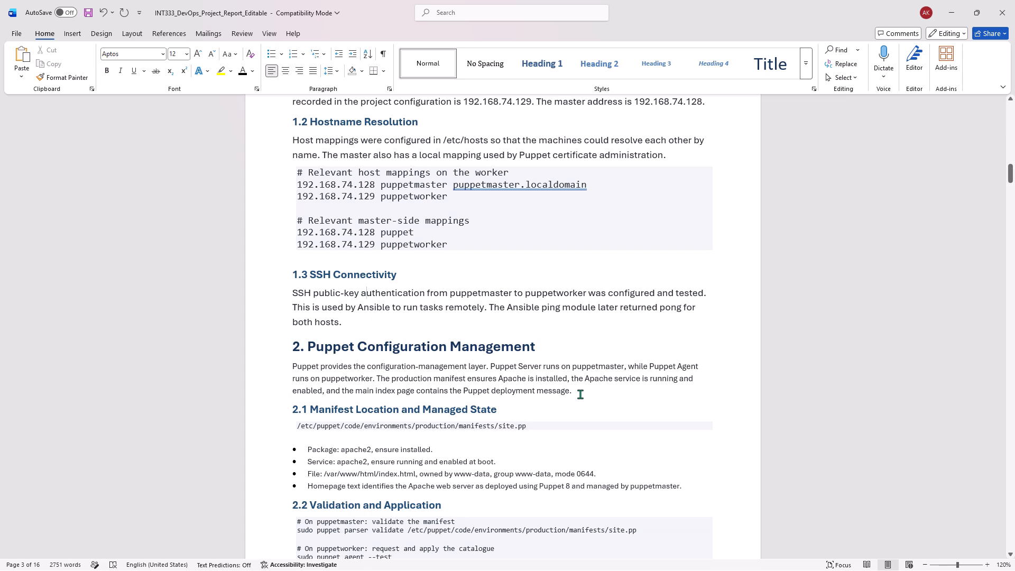
Set the introductory paragraph under 2. Puppet Configuration Management to font size 12.
drag(580, 394, 294, 368)
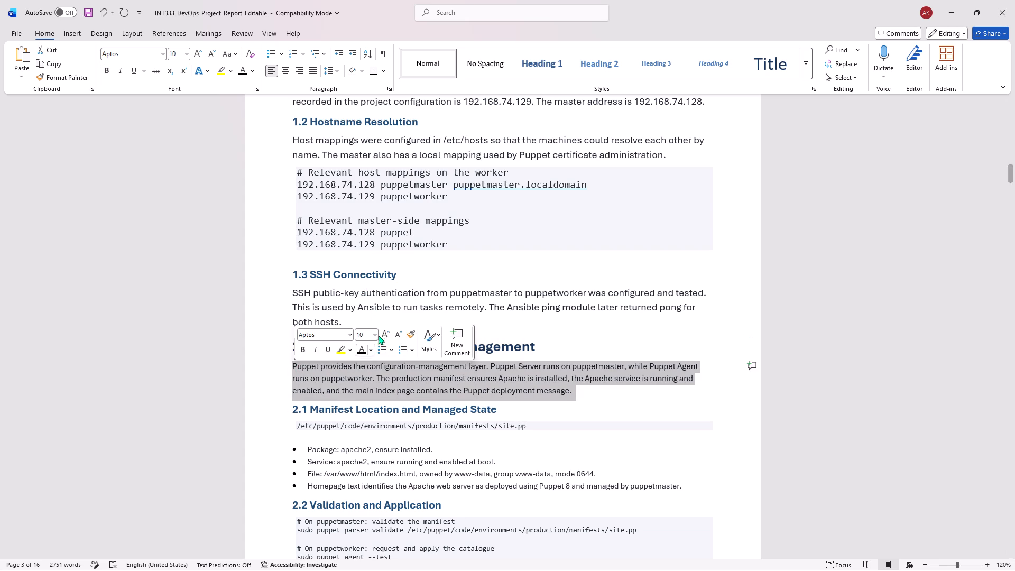
click(374, 337)
click(365, 394)
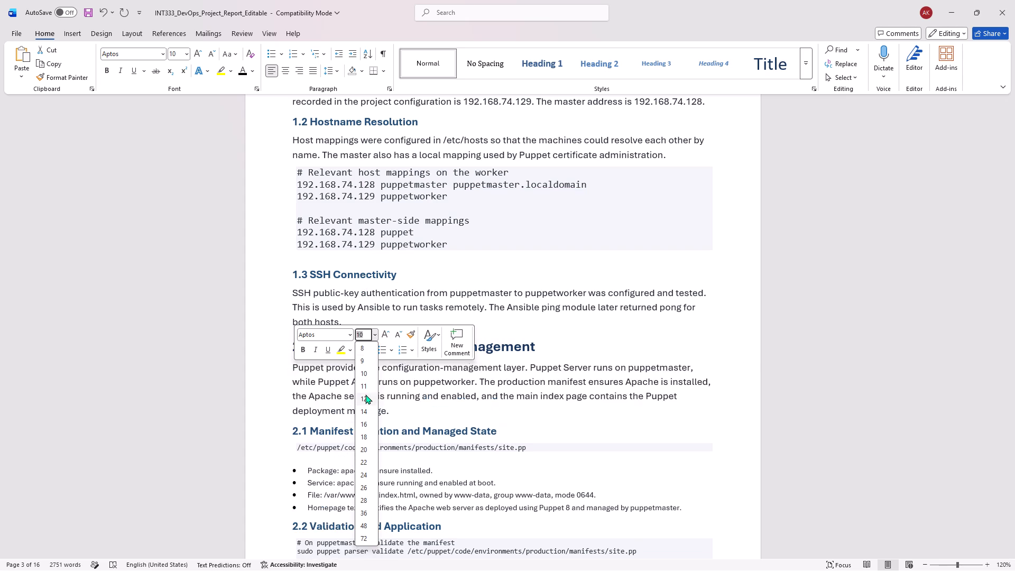
click(486, 441)
Set the site.pp path line and the bullet list under 2.1 Manifest Location and Managed State to font size 12.
scroll(486, 441, down, 1)
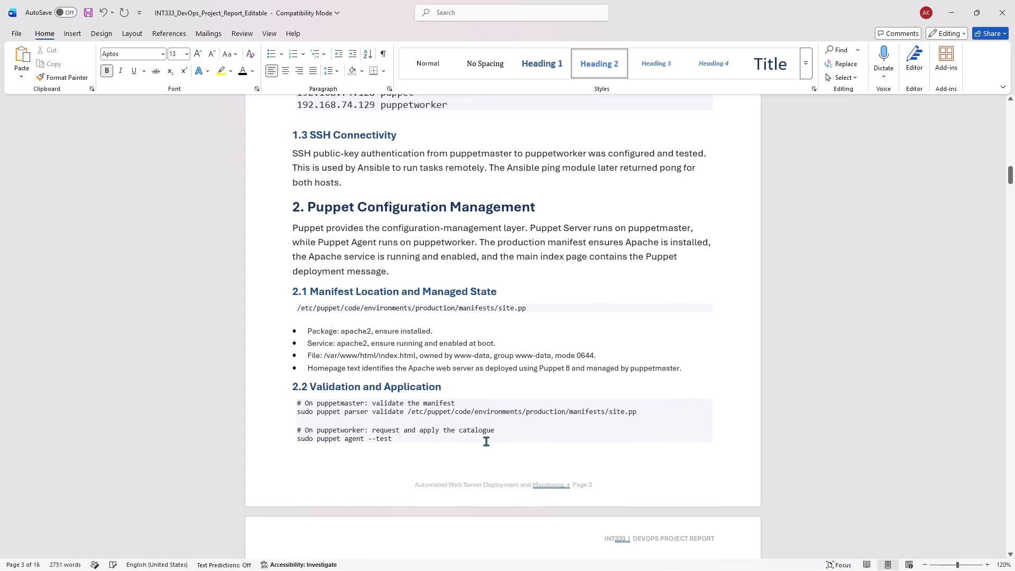
scroll(486, 441, down, 1)
drag(690, 359, 311, 308)
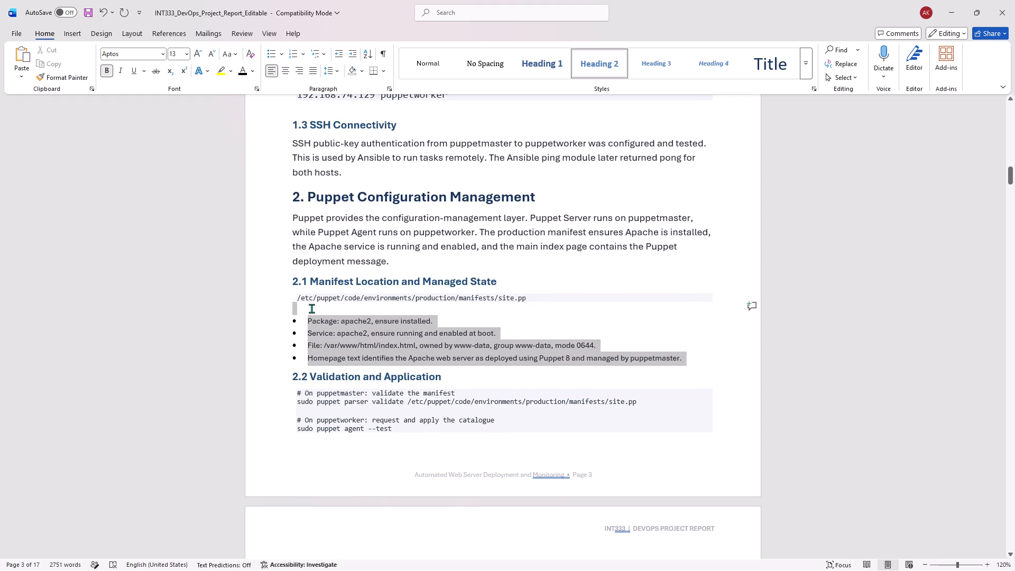
drag(311, 308, 298, 300)
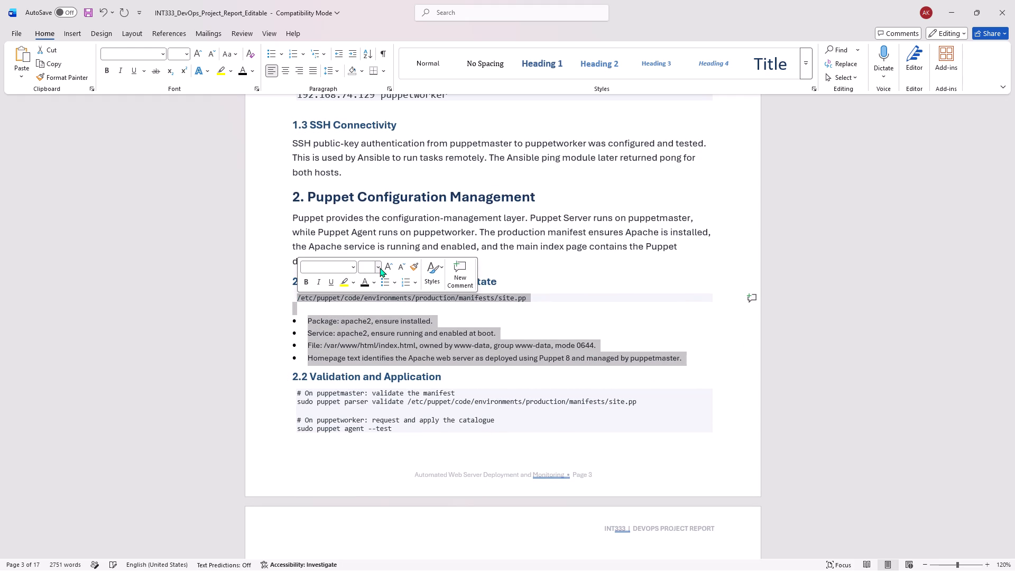
click(376, 268)
click(371, 330)
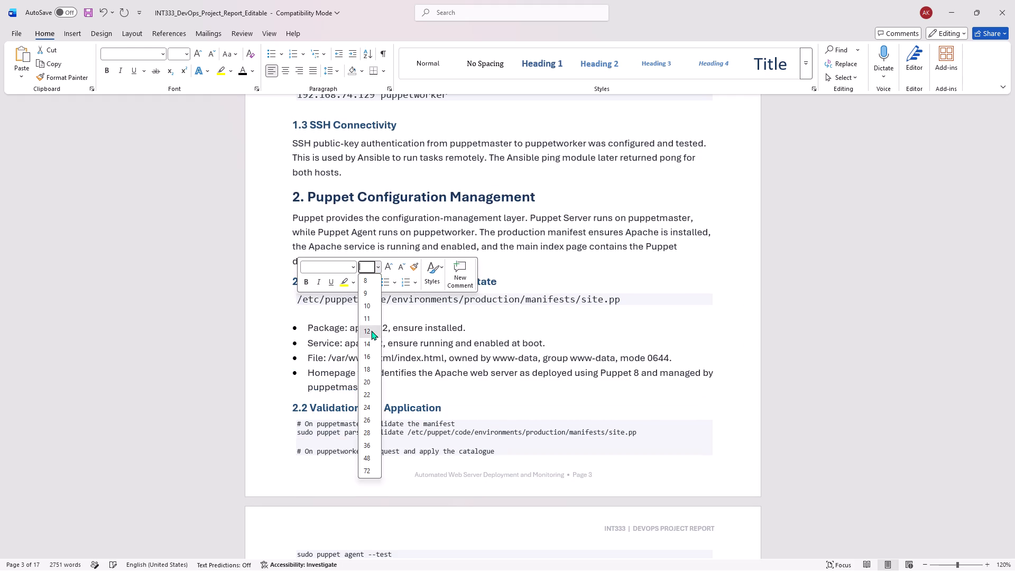
Set the whole command block under 2.2 Validation and Application, including its lines on page 4, to font size 12.
drag(504, 452, 297, 422)
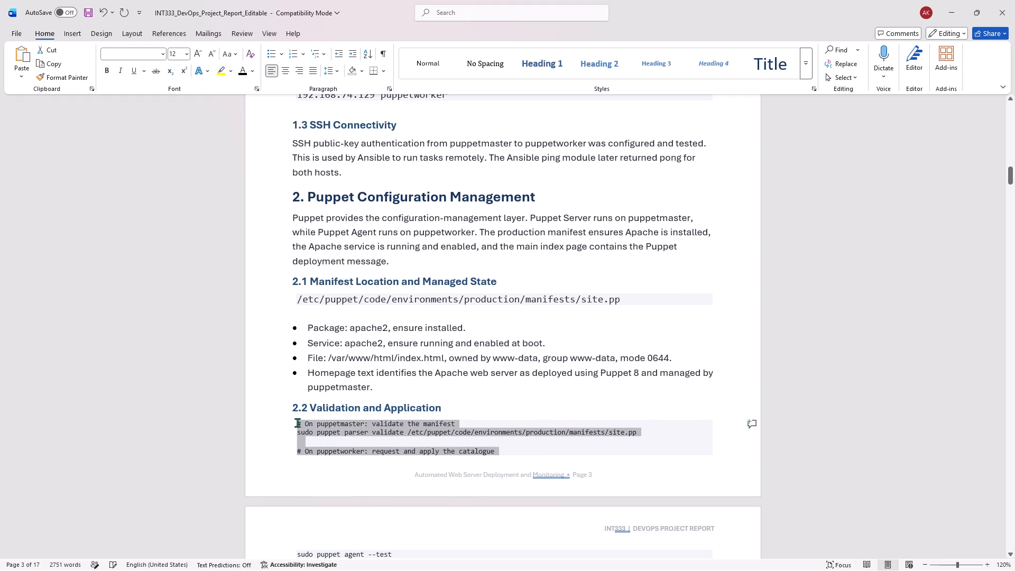
drag(297, 422, 297, 422)
click(379, 391)
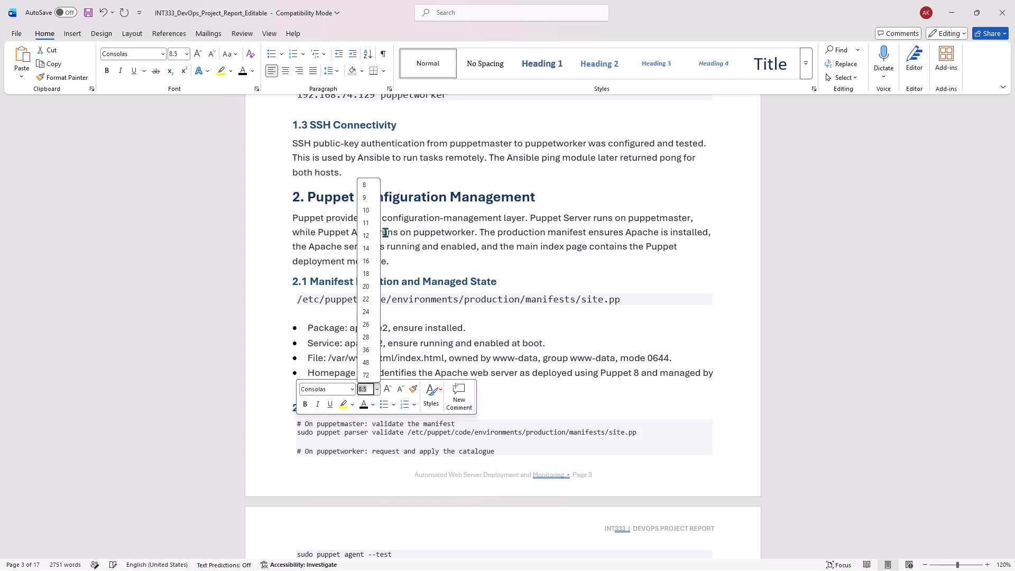
click(368, 236)
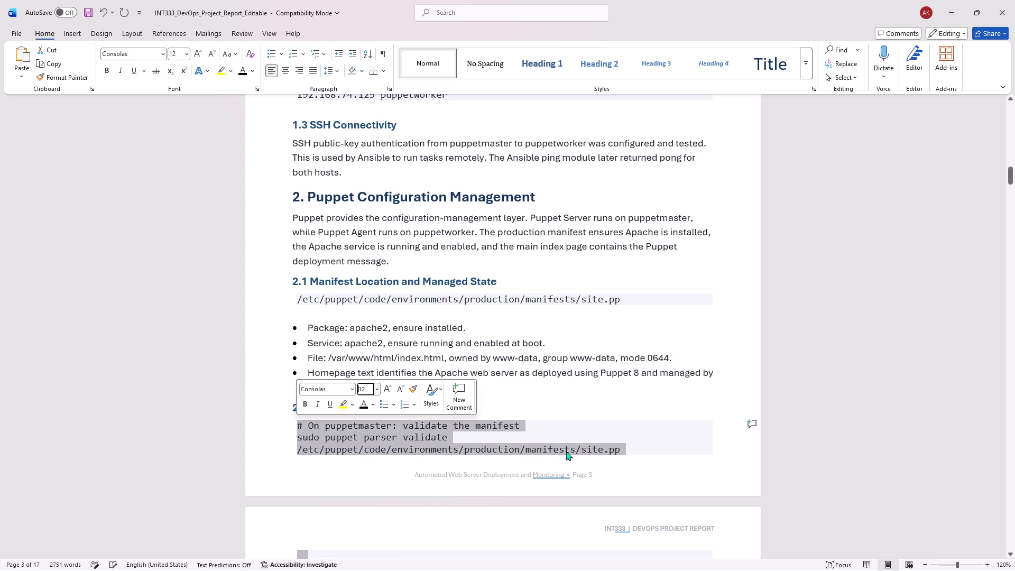
click(566, 449)
scroll(527, 438, down, 2)
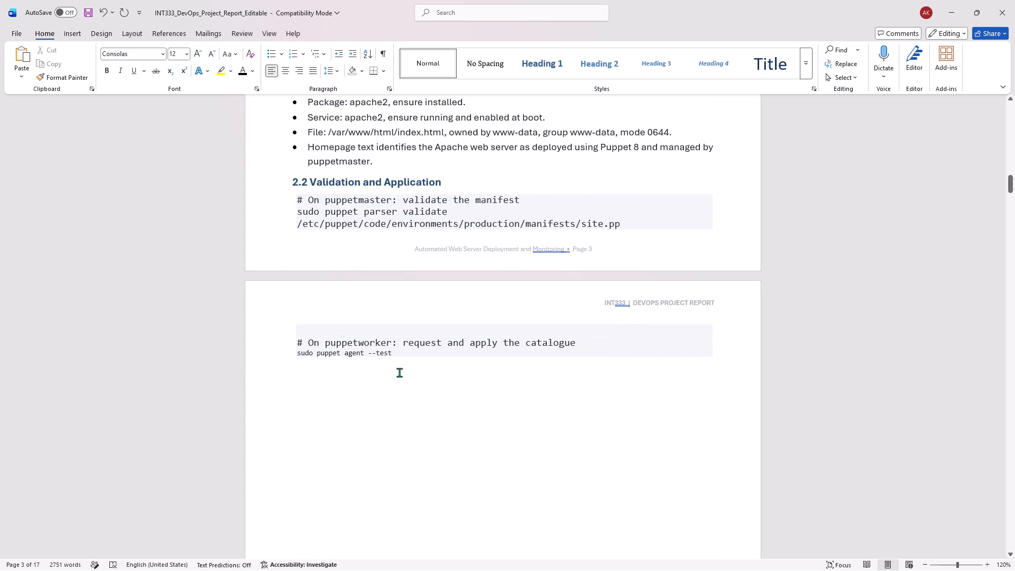
drag(400, 353, 302, 355)
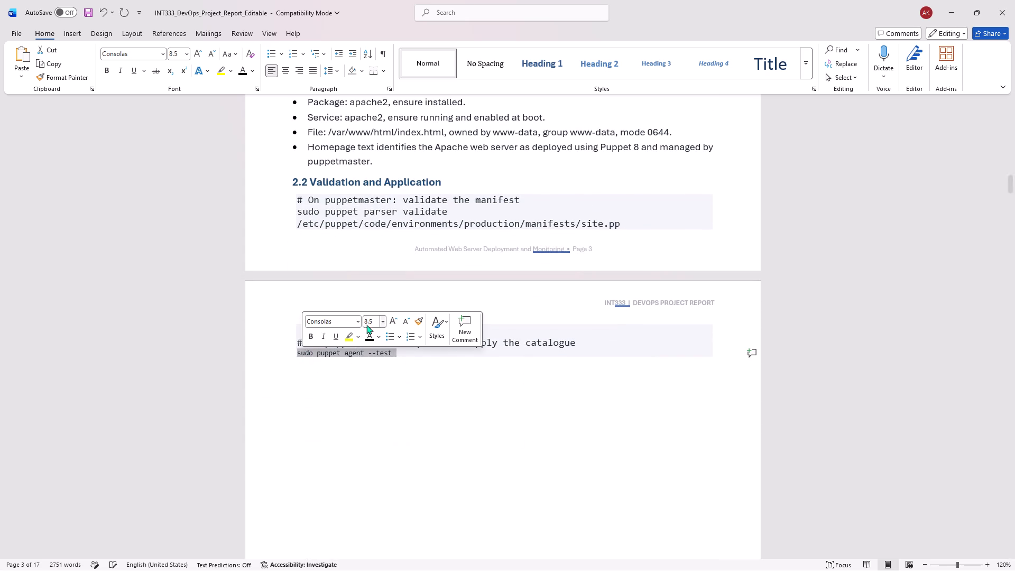
click(386, 322)
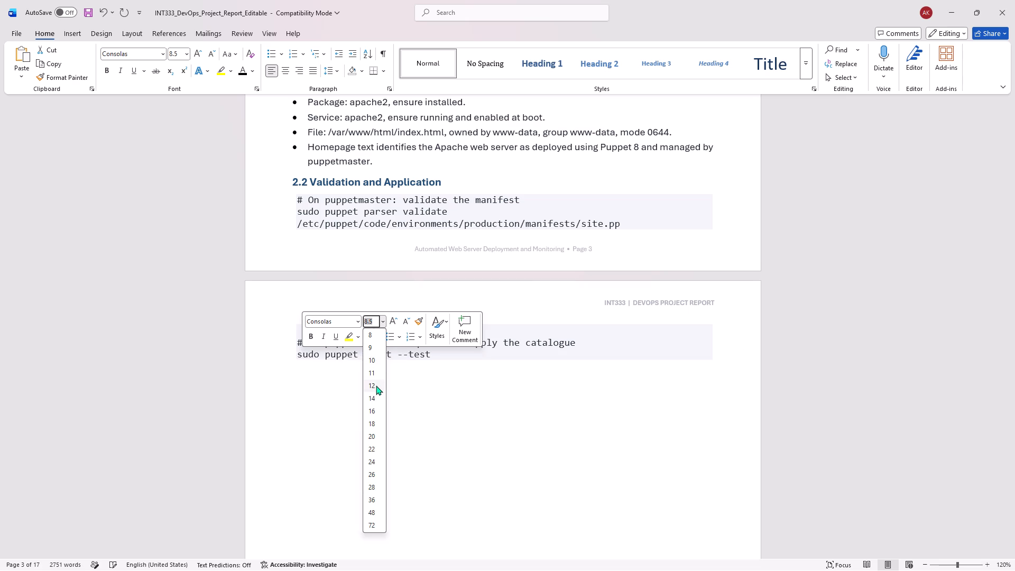
click(376, 385)
Remove the page break before the 3. Nagios Monitoring heading so it directly follows the 2.2 command block.
scroll(376, 385, down, 6)
scroll(376, 385, up, 1)
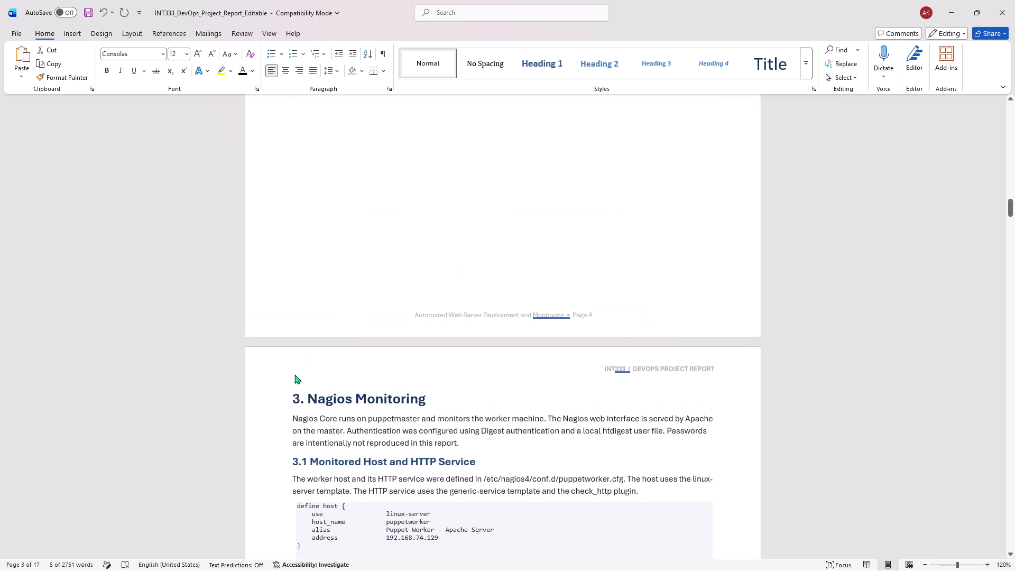
click(294, 374)
key(BackSpace)
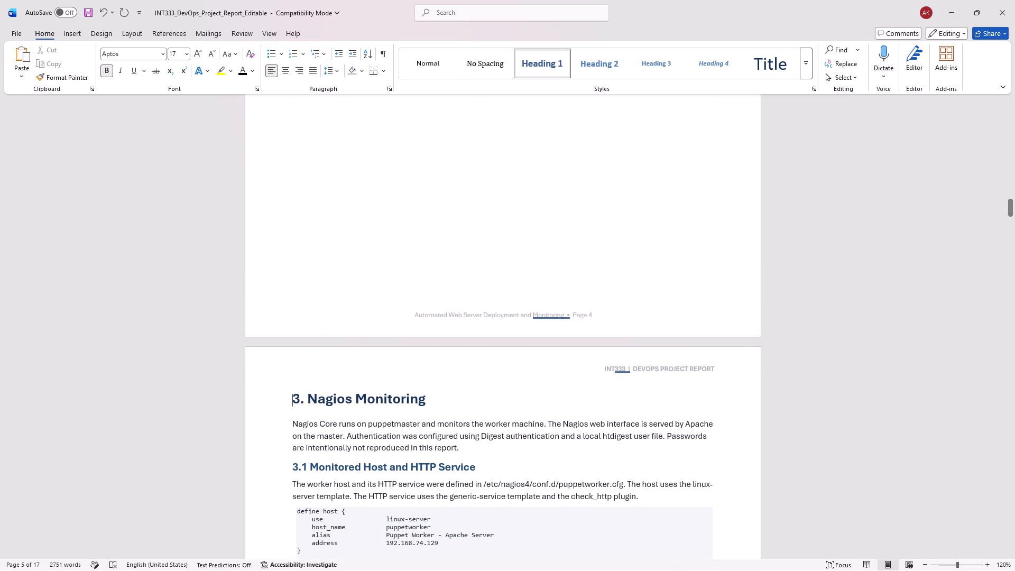
key(BackSpace)
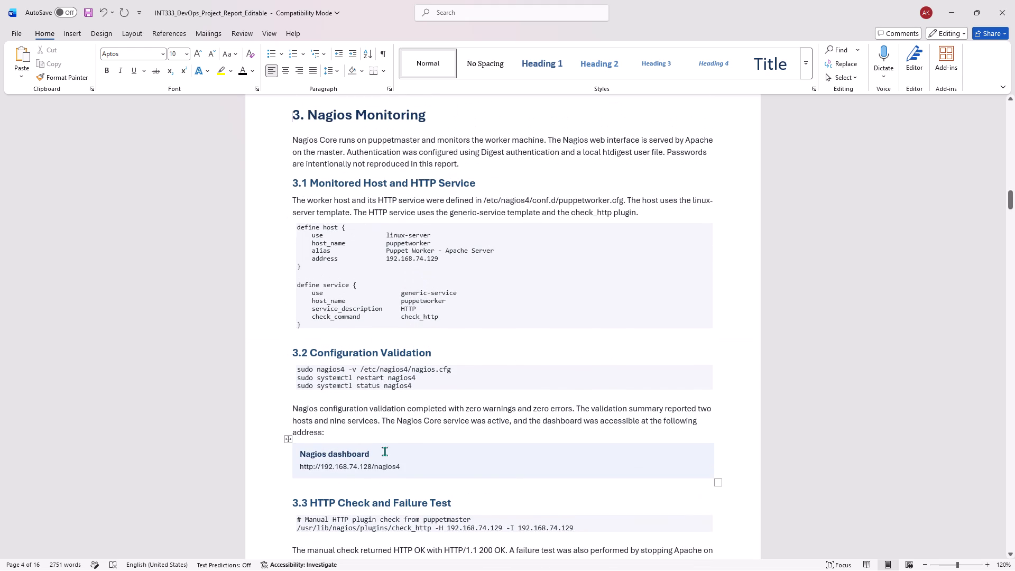
Delete the blank line above the "# On puppetworker" comment in the 2.2 command block, keeping the comment on its own line.
scroll(457, 411, up, 4)
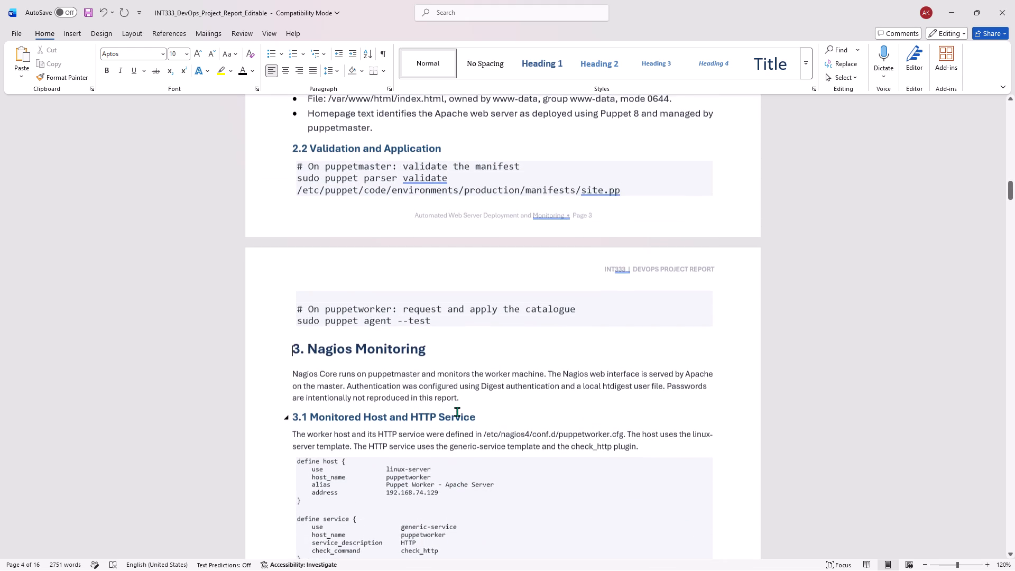
click(414, 299)
key(Up)
key(Down)
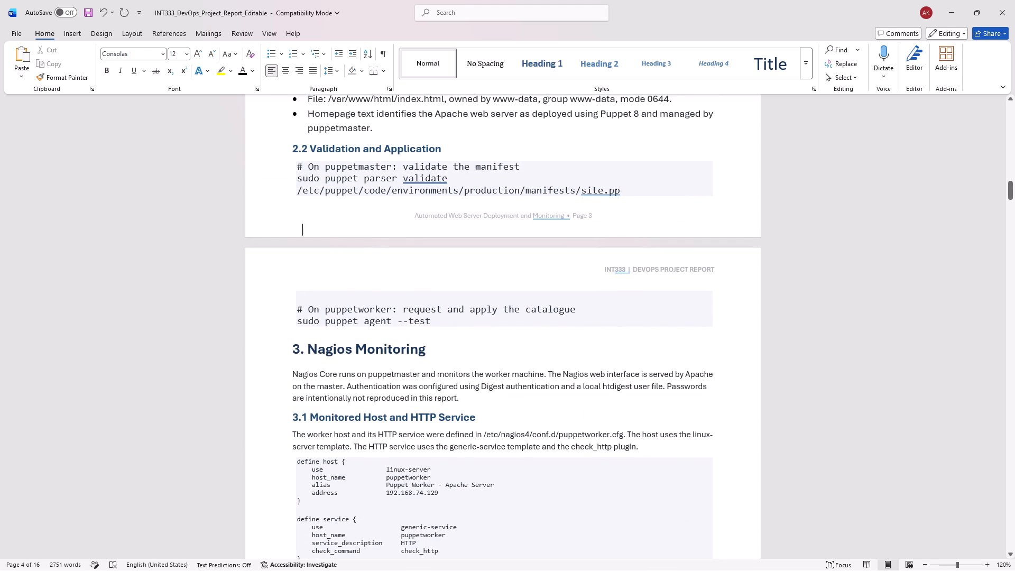
key(BackSpace)
key(Down)
key(BackSpace)
key(BackSpace)
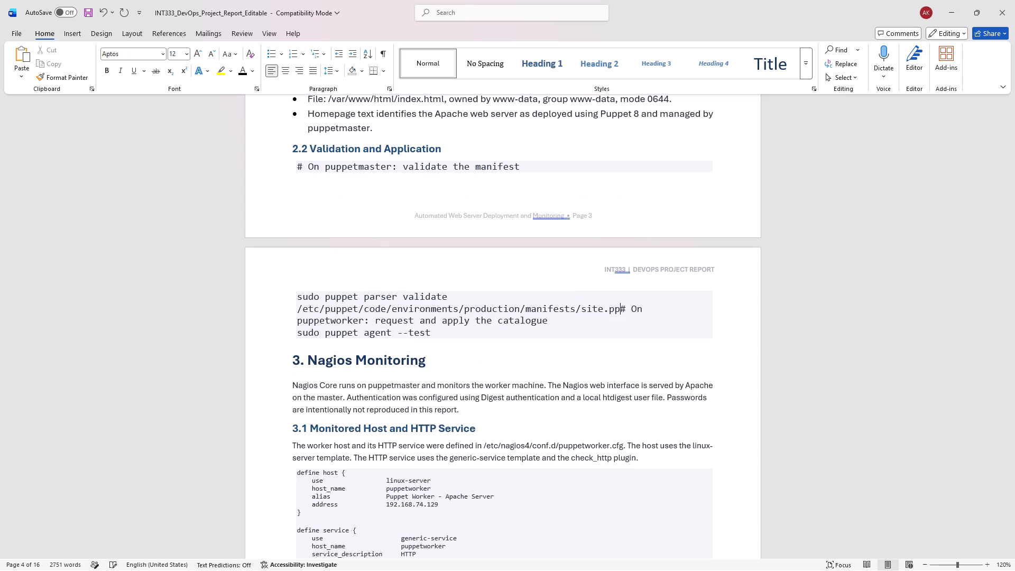
key(ctrl+z)
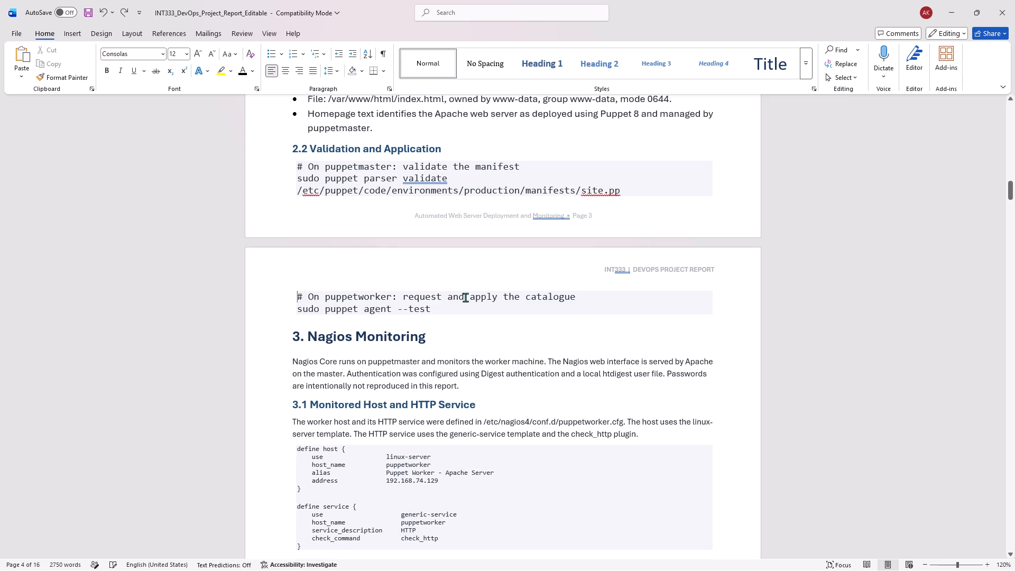
Set the introductory paragraph under 3. Nagios Monitoring to font size 12.
scroll(588, 345, down, 1)
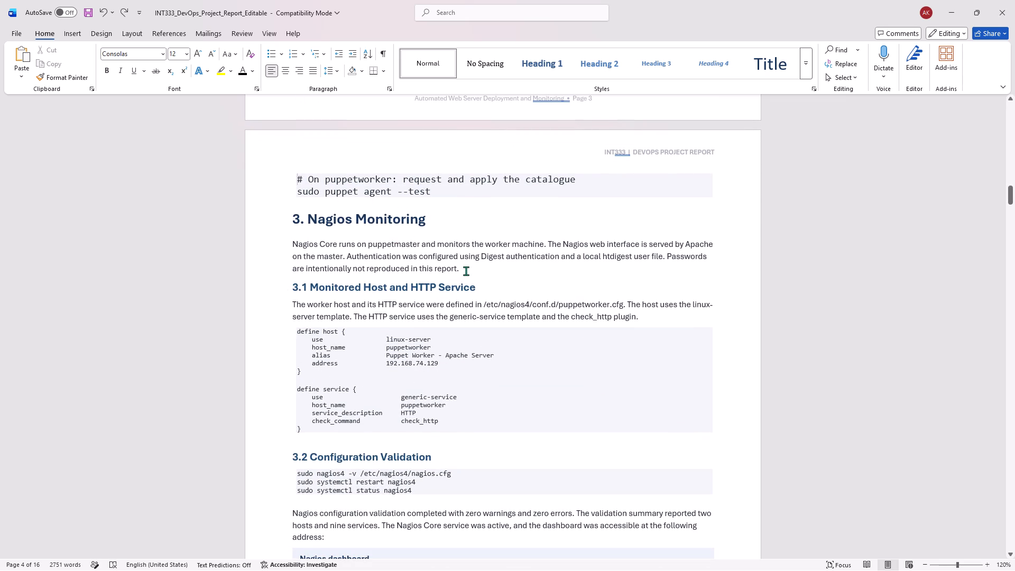
drag(466, 271, 298, 242)
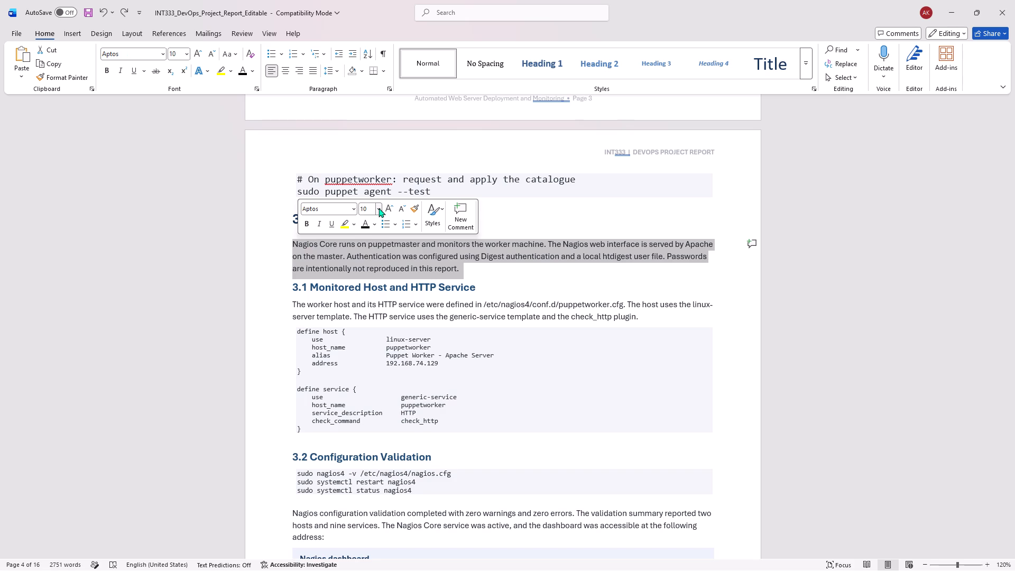
click(379, 208)
click(369, 272)
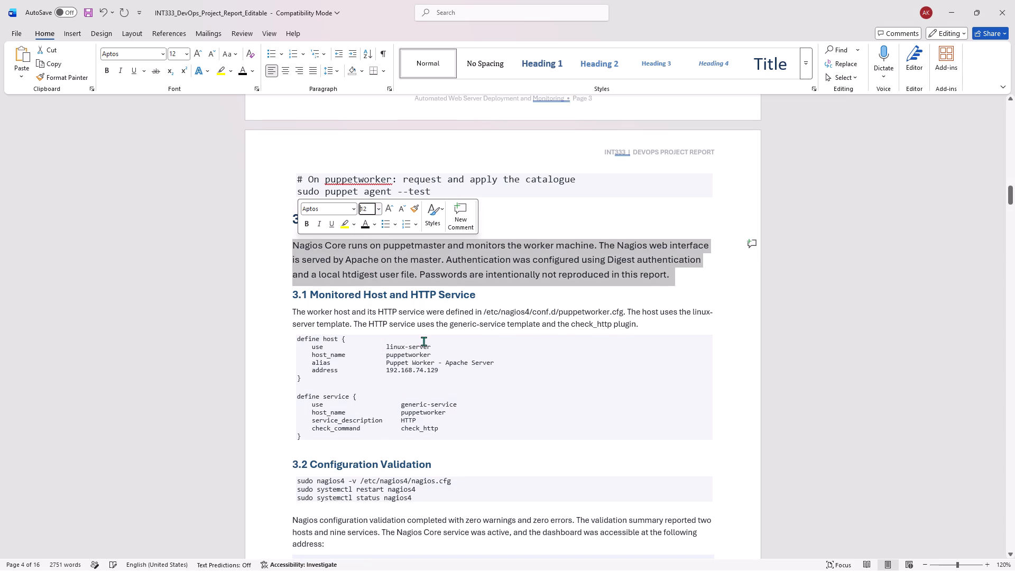
Set the paragraph and the host and service definition block under 3.1 Monitored Host and HTTP Service to font size 12.
drag(308, 441, 293, 315)
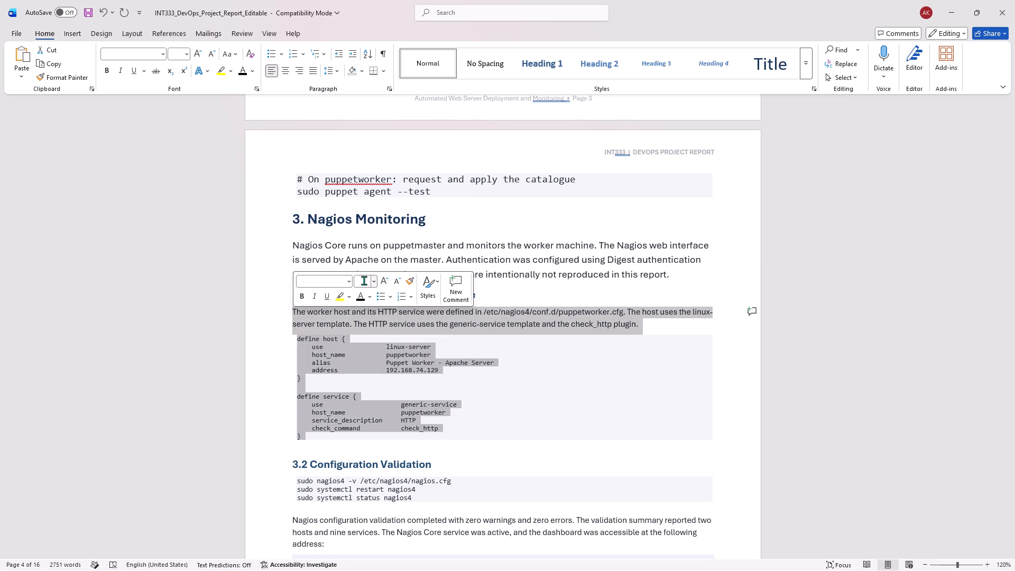
click(373, 280)
click(364, 348)
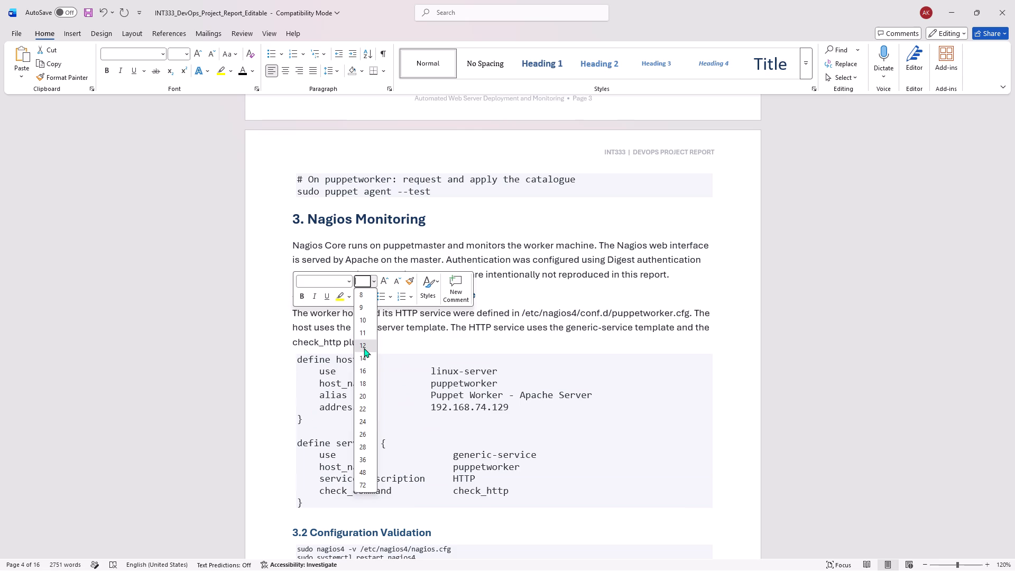
click(603, 440)
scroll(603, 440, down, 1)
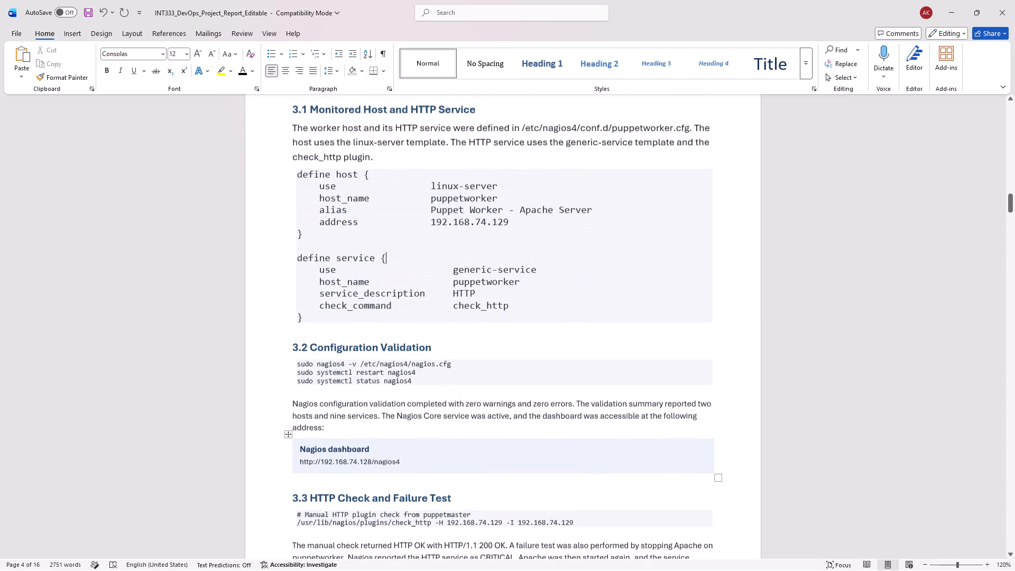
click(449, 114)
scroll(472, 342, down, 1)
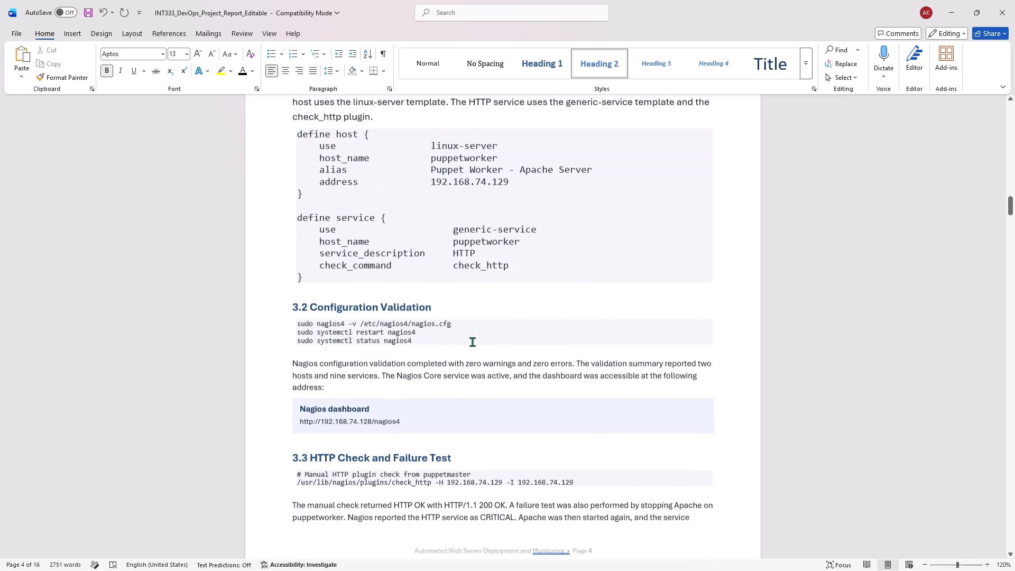
Set the commands, paragraph and Nagios dashboard callout under 3.2 Configuration Validation to font size 12.
scroll(472, 342, down, 1)
drag(403, 383, 311, 307)
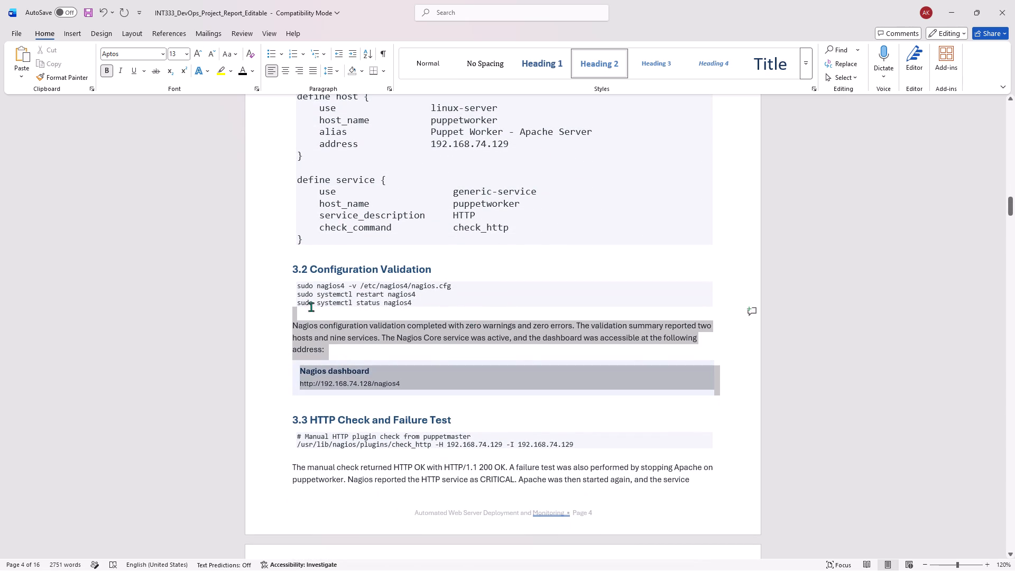
drag(311, 307, 298, 288)
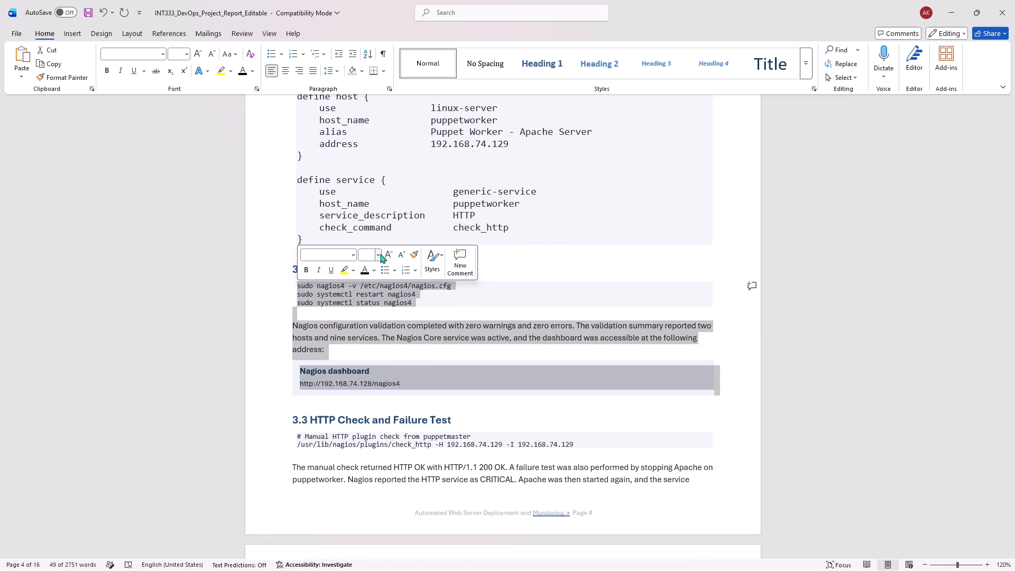
click(380, 254)
click(367, 319)
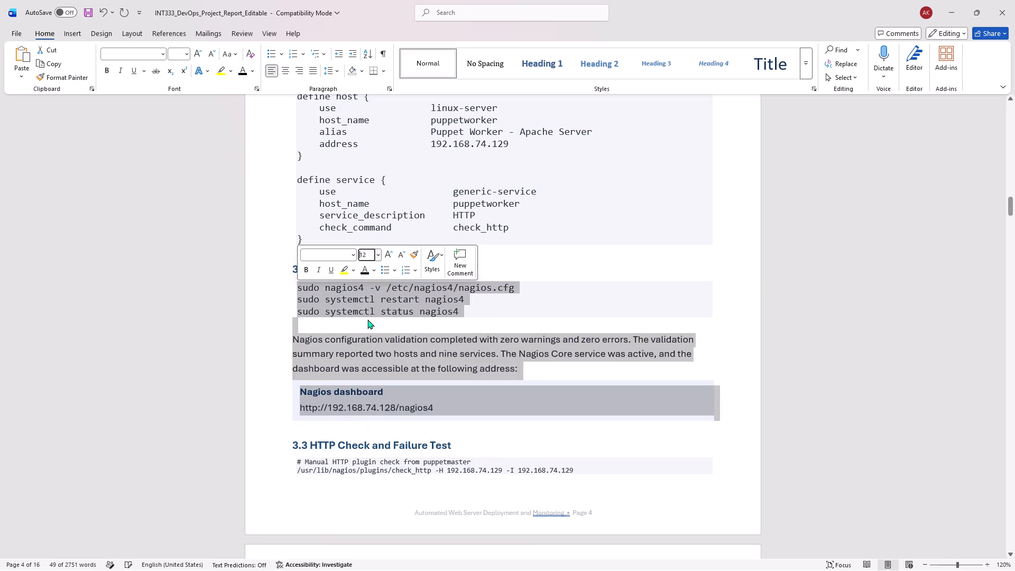
click(494, 437)
Set the check_http command block and the following paragraph under 3.3 HTTP Check and Failure Test to font size 12.
scroll(494, 437, down, 3)
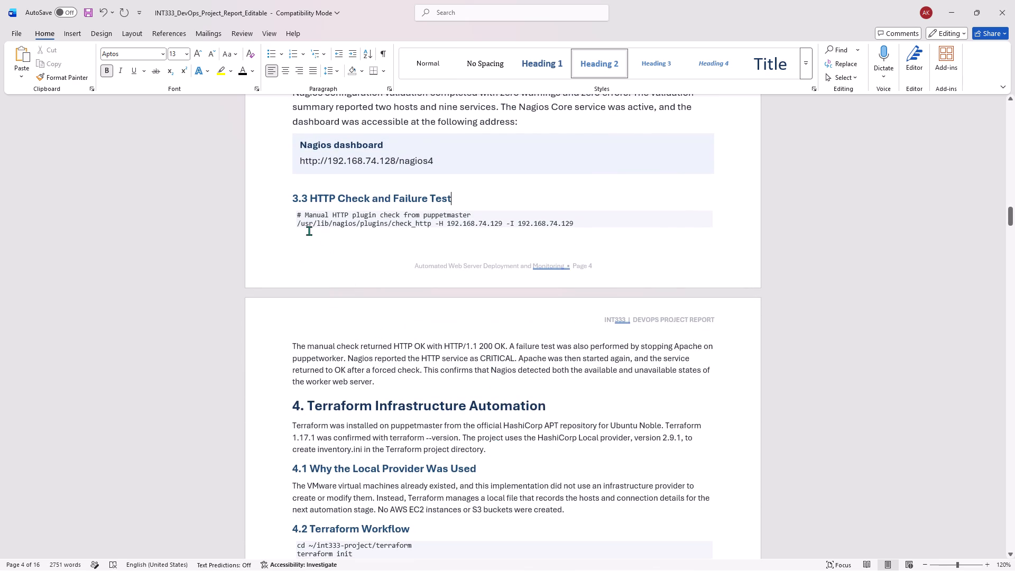
drag(294, 217, 508, 381)
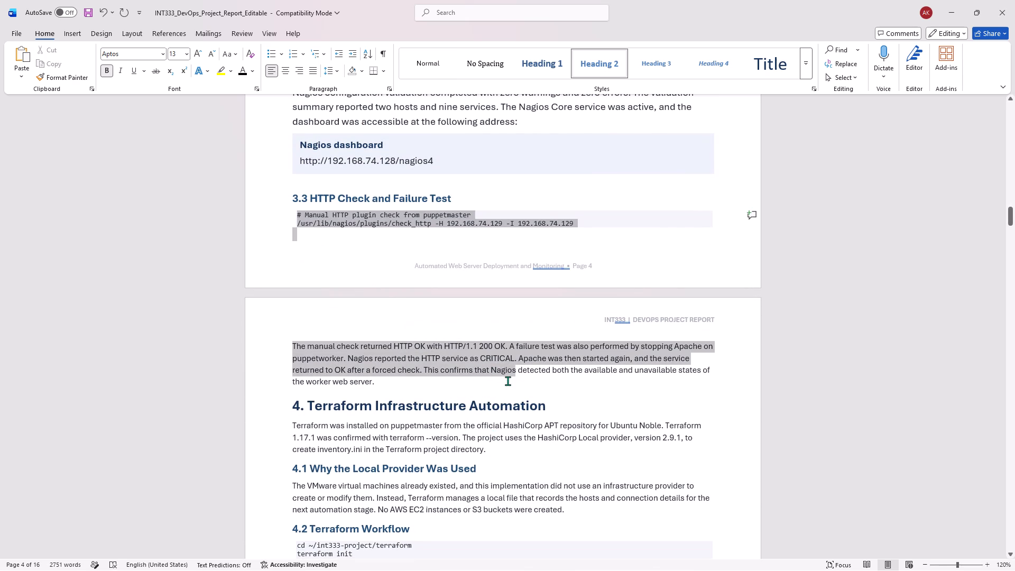
drag(508, 381, 505, 381)
click(588, 349)
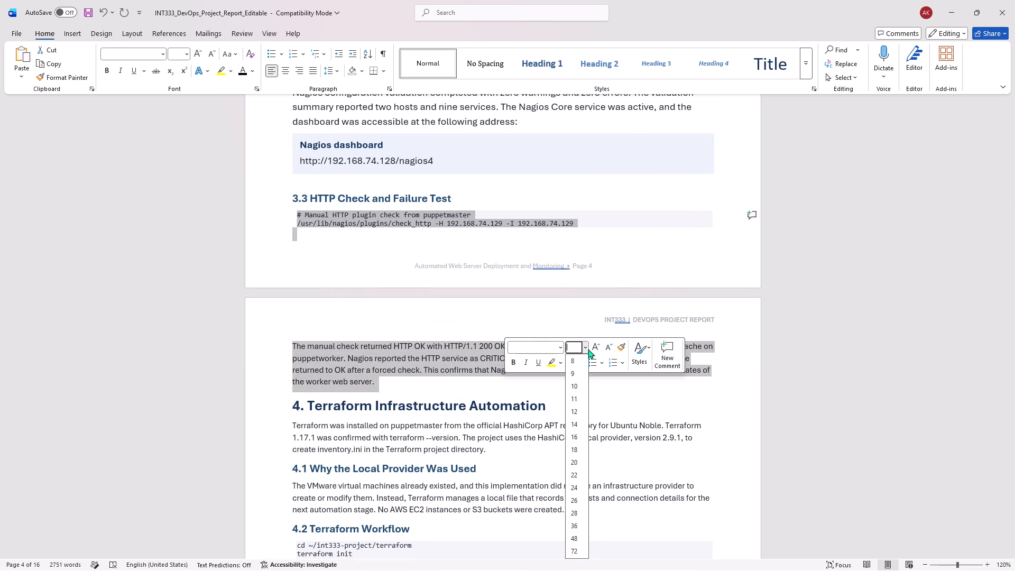
click(576, 409)
Set the introductory paragraph under 4. Terraform Infrastructure Automation and the paragraph under 4.1 to font size 12.
scroll(576, 409, down, 1)
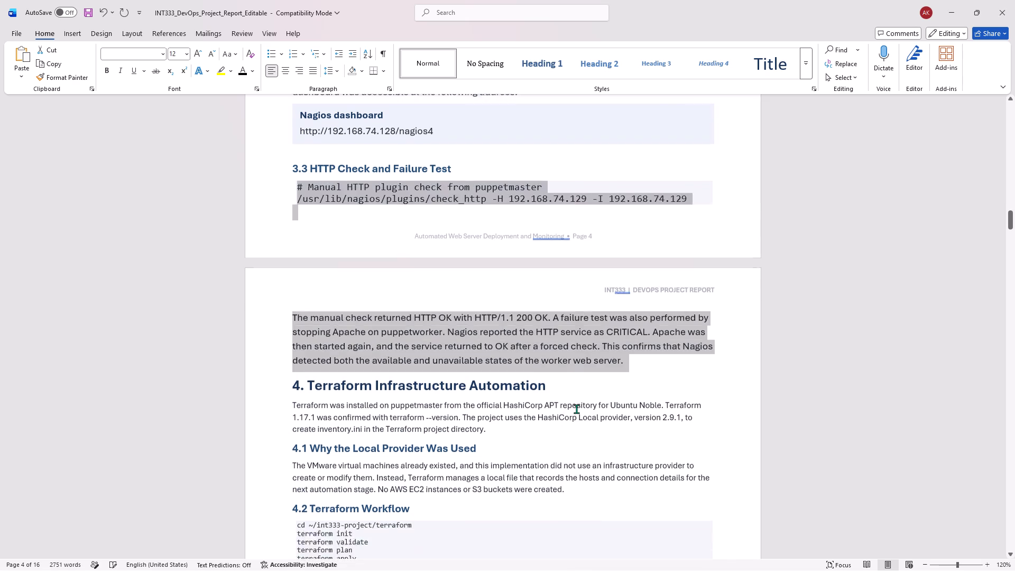
scroll(576, 409, down, 1)
drag(289, 248, 483, 273)
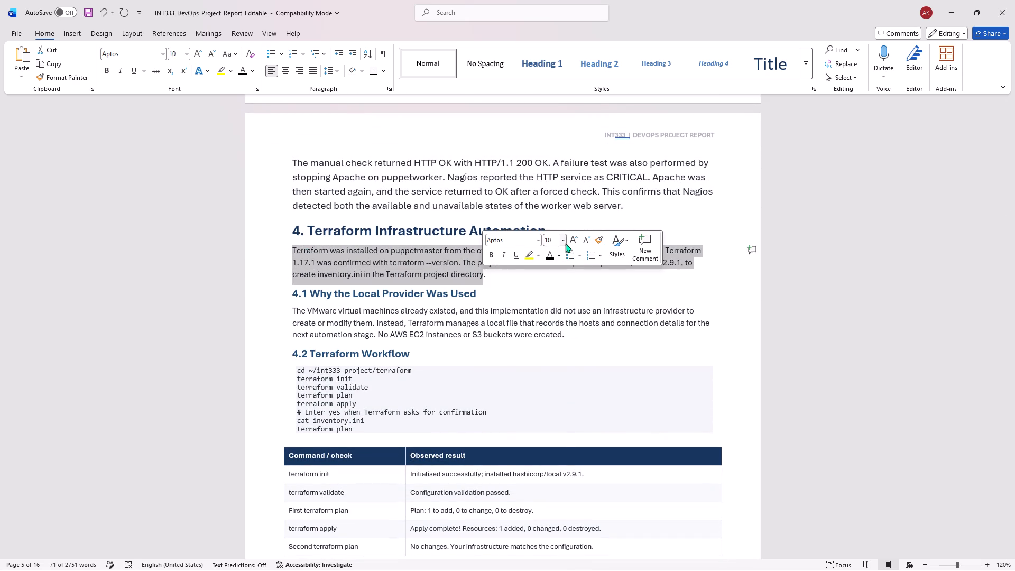
click(565, 241)
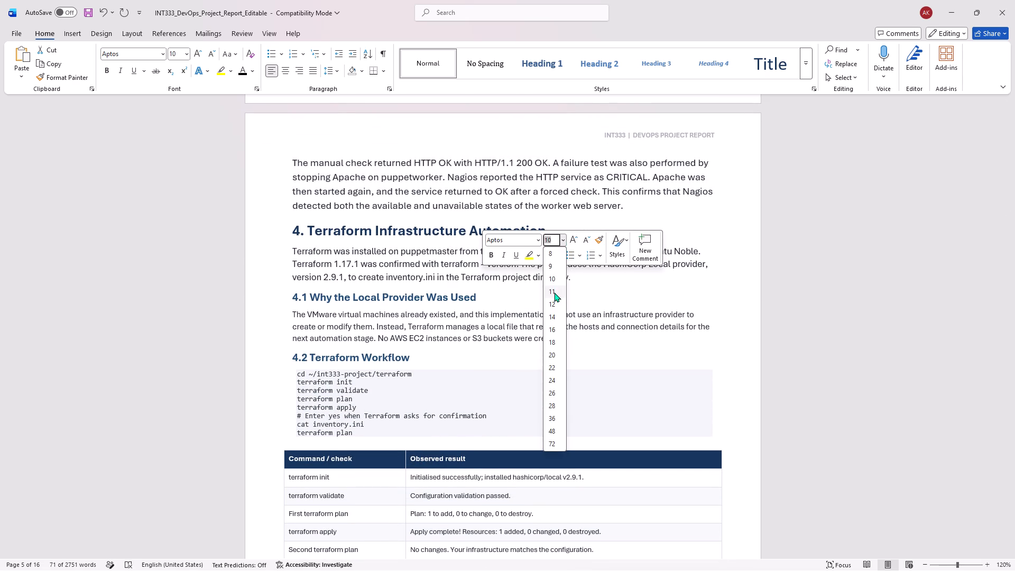
click(551, 305)
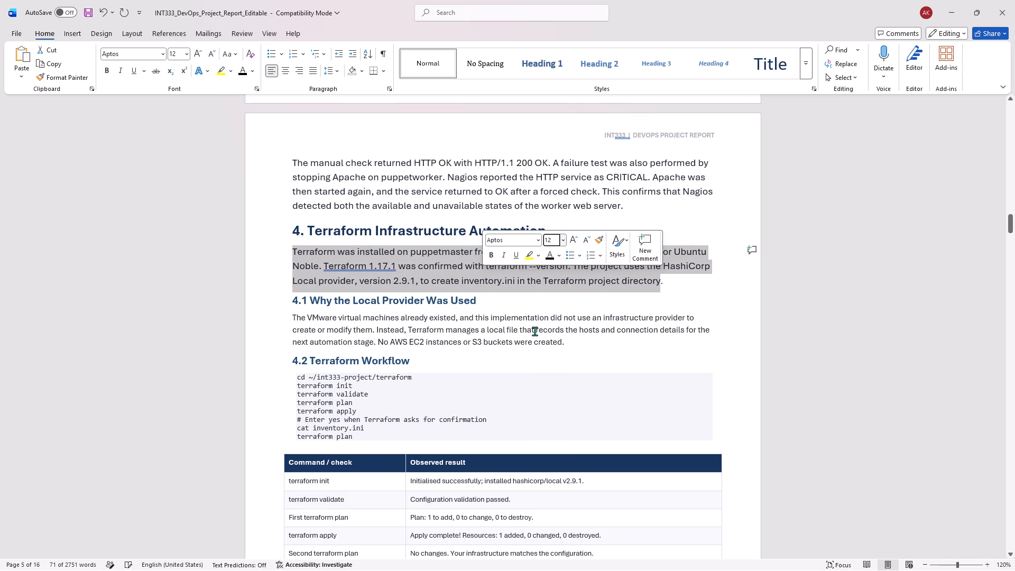
drag(569, 343, 290, 316)
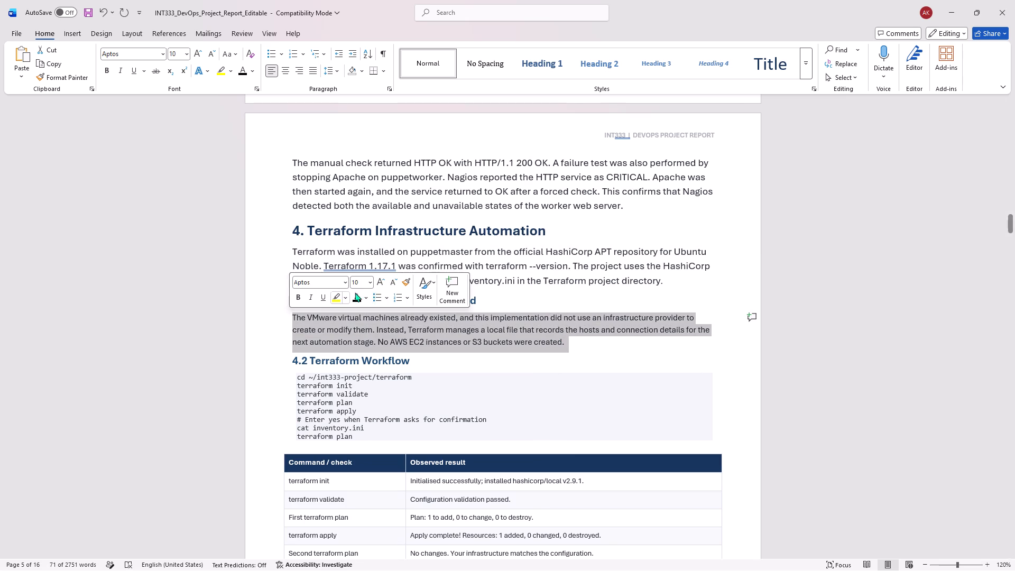
click(369, 283)
click(363, 346)
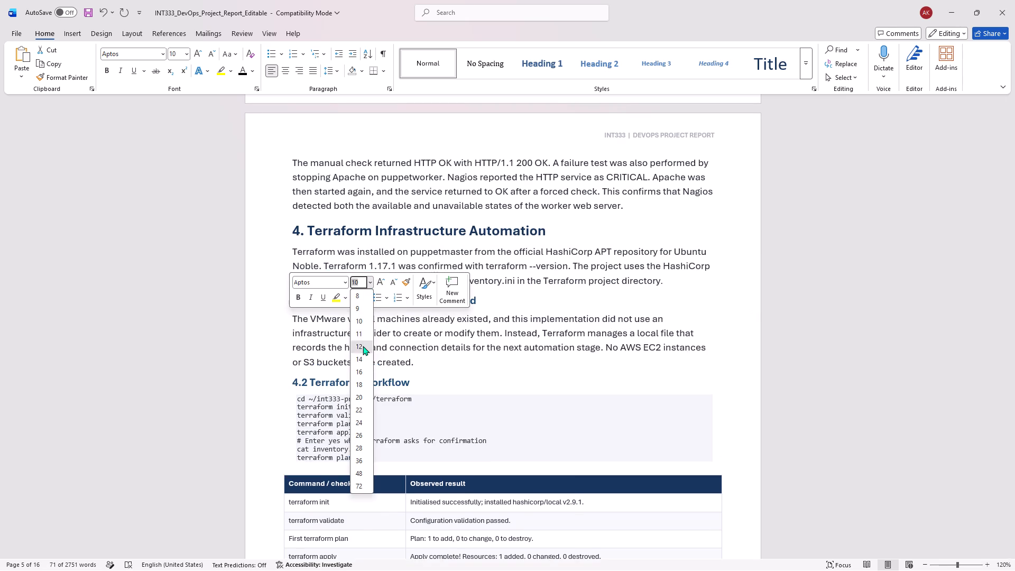
Set the command block under 4.2 Terraform Workflow to font size 12.
drag(363, 461, 302, 405)
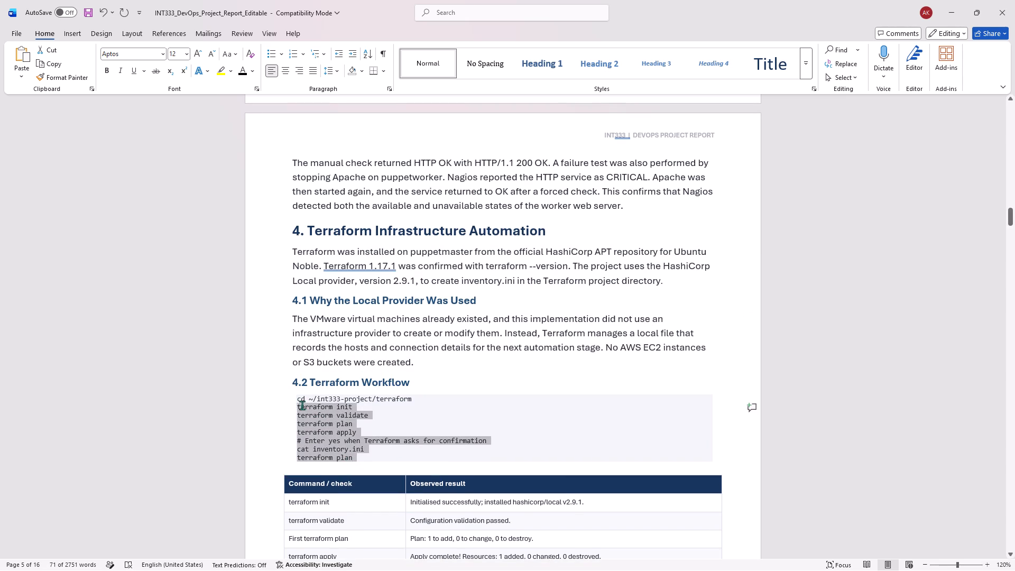
drag(302, 405, 297, 401)
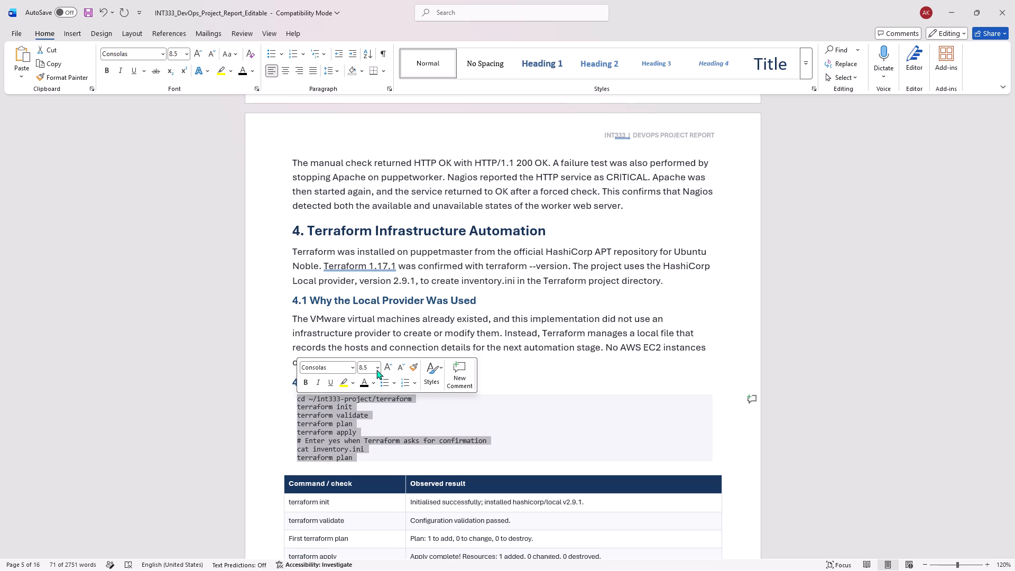
click(377, 370)
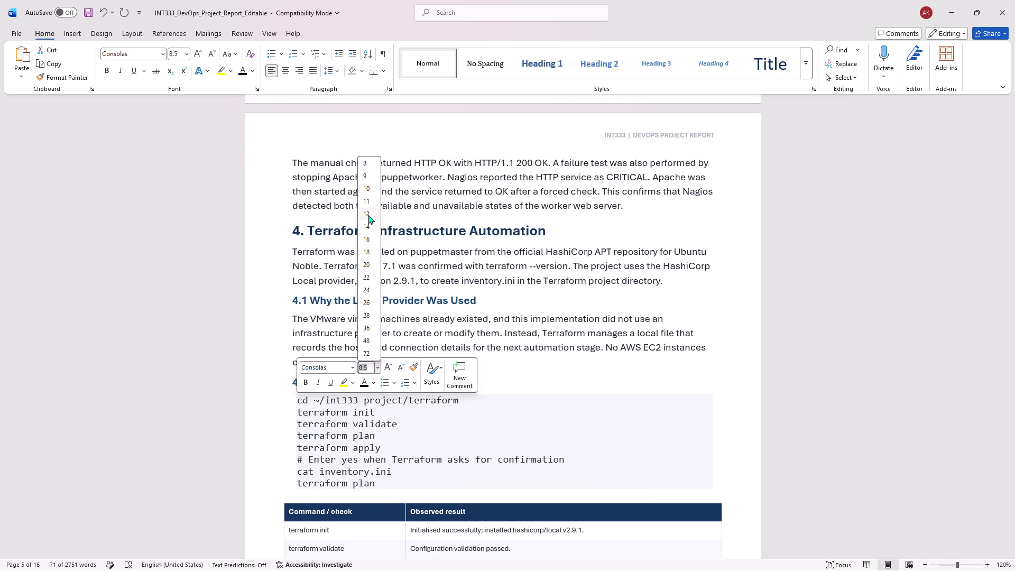
click(368, 215)
click(546, 435)
In the Command / check table under 4.2, set the body rows to font size 11 and the header row to 12.
scroll(546, 435, down, 2)
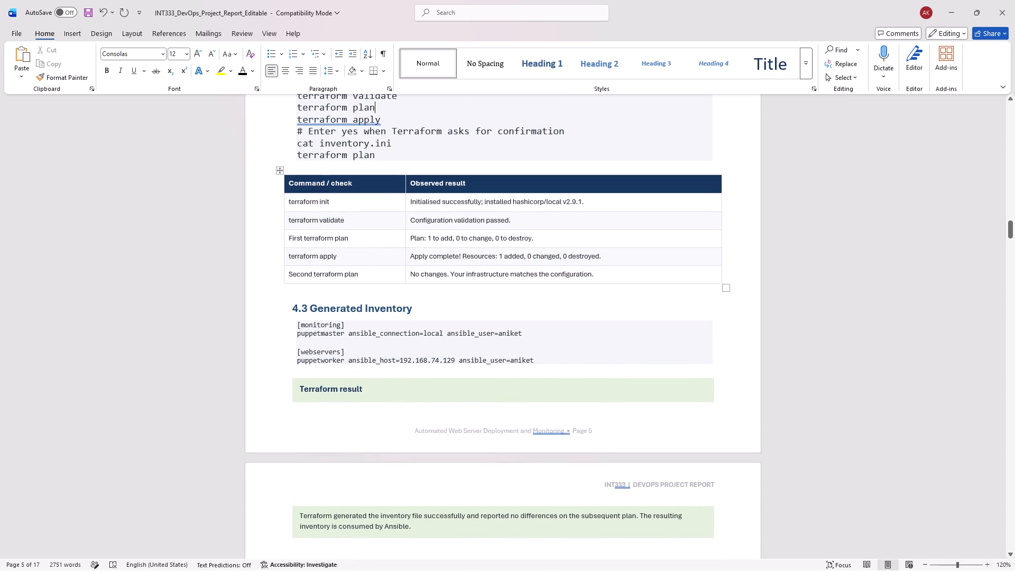
drag(289, 201, 418, 249)
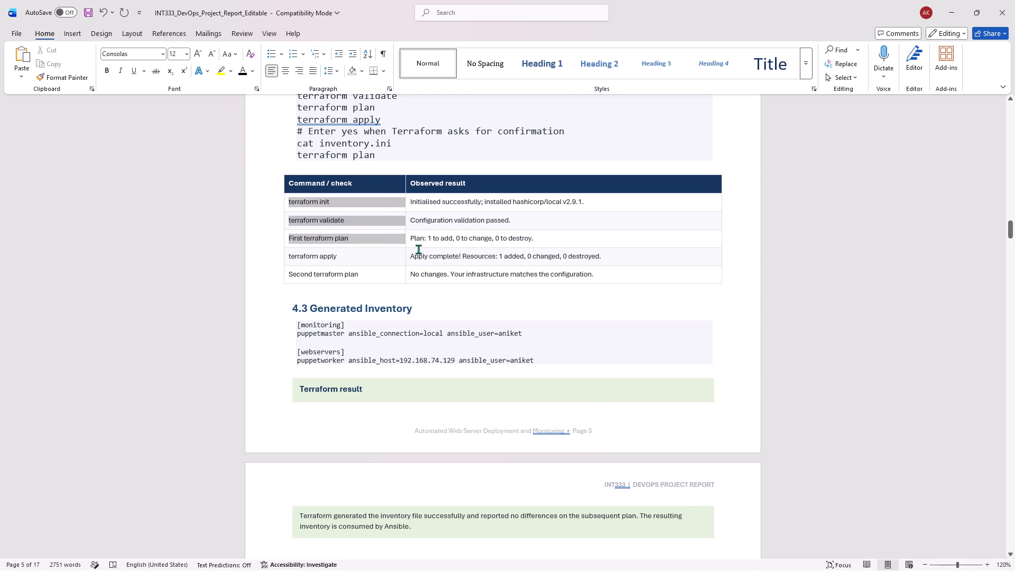
drag(418, 249, 597, 278)
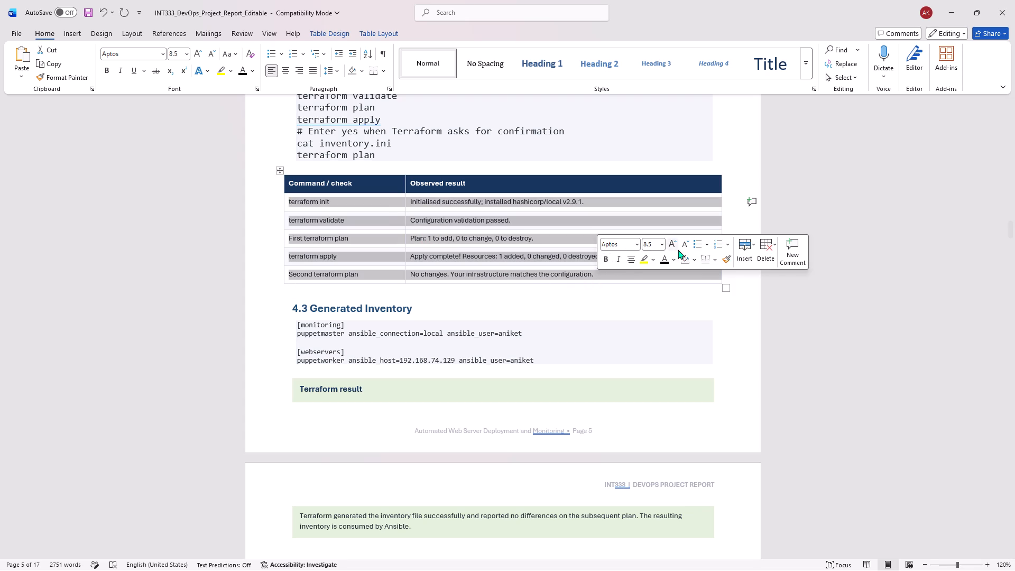
click(663, 245)
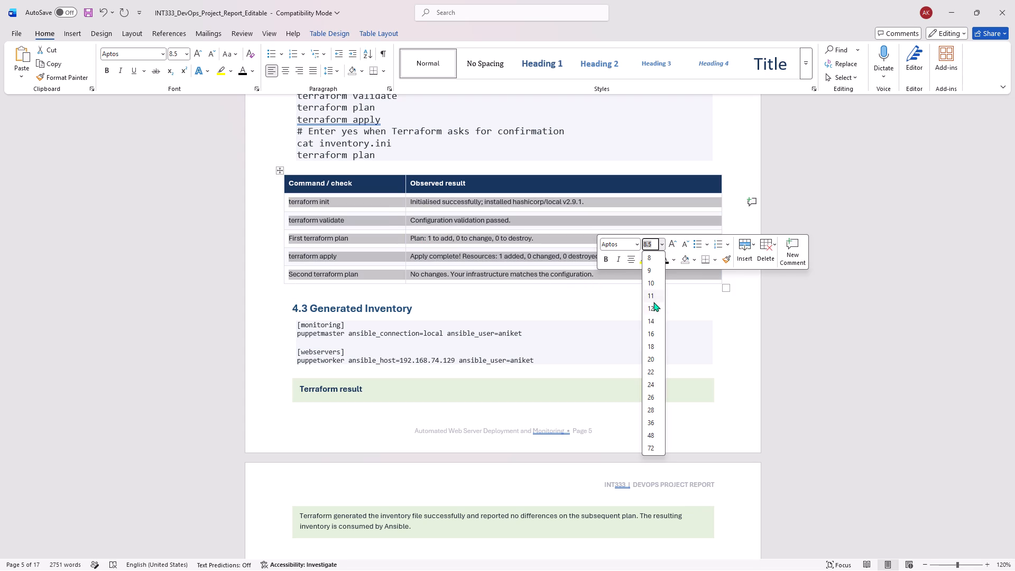
click(653, 294)
click(762, 355)
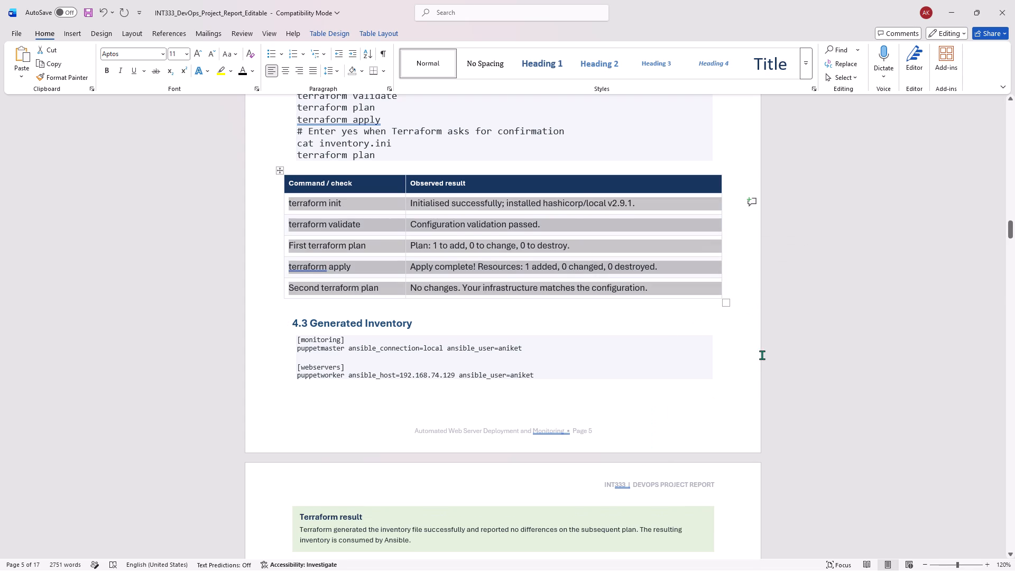
drag(476, 187, 360, 179)
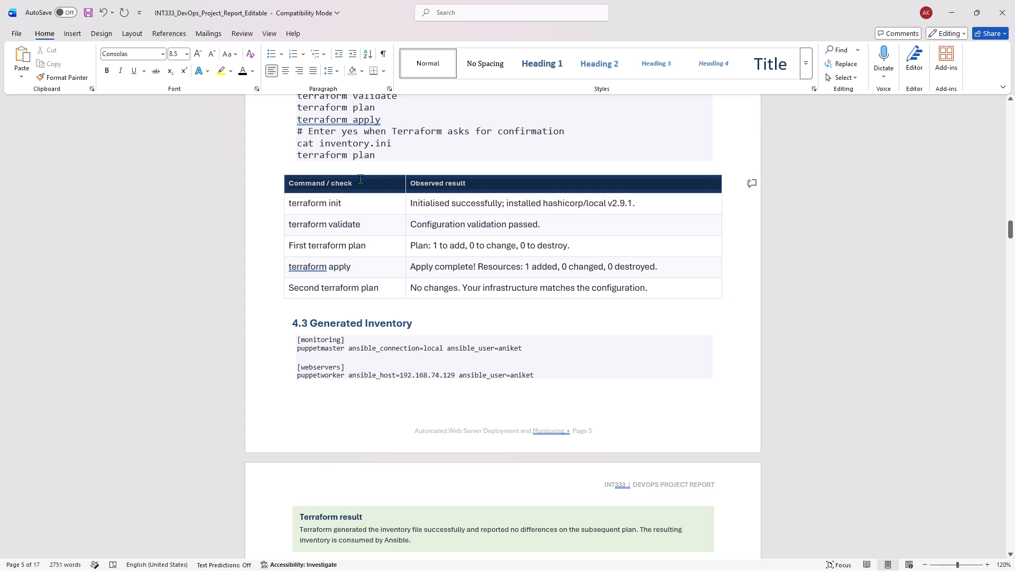
drag(360, 179, 306, 186)
click(371, 201)
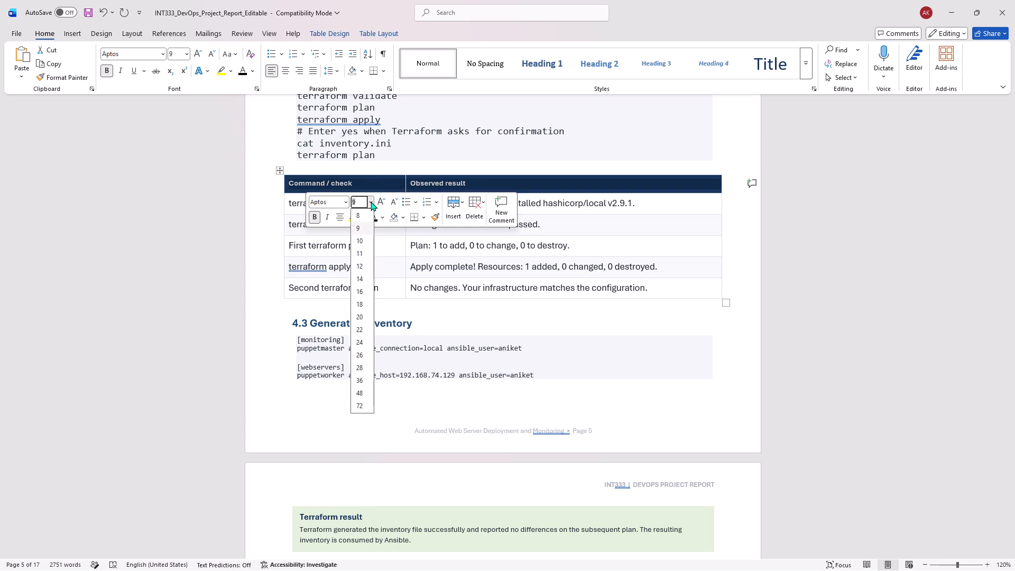
click(360, 268)
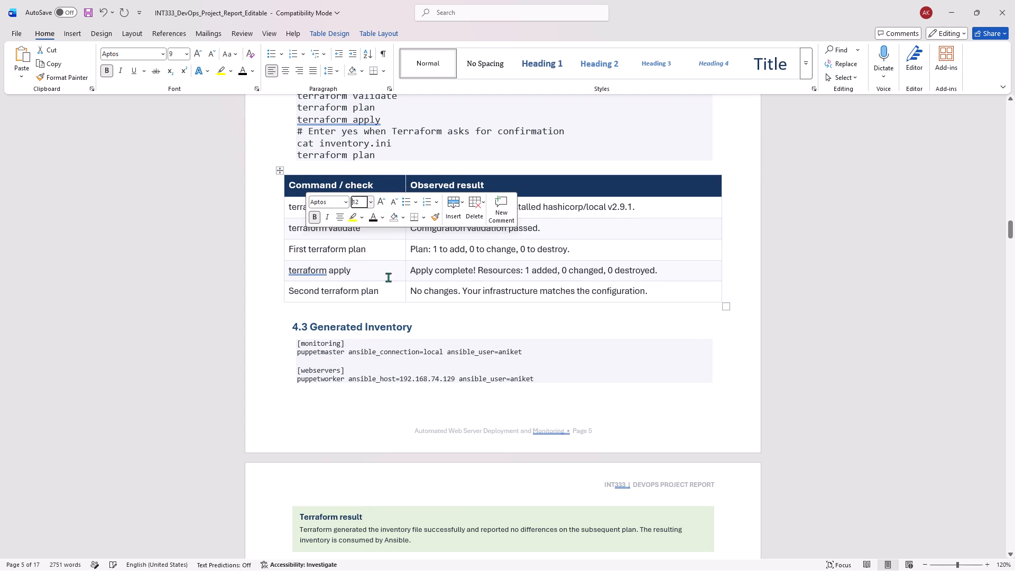
Set the inventory code block under 4.3 Generated Inventory to font size 12.
scroll(393, 360, down, 1)
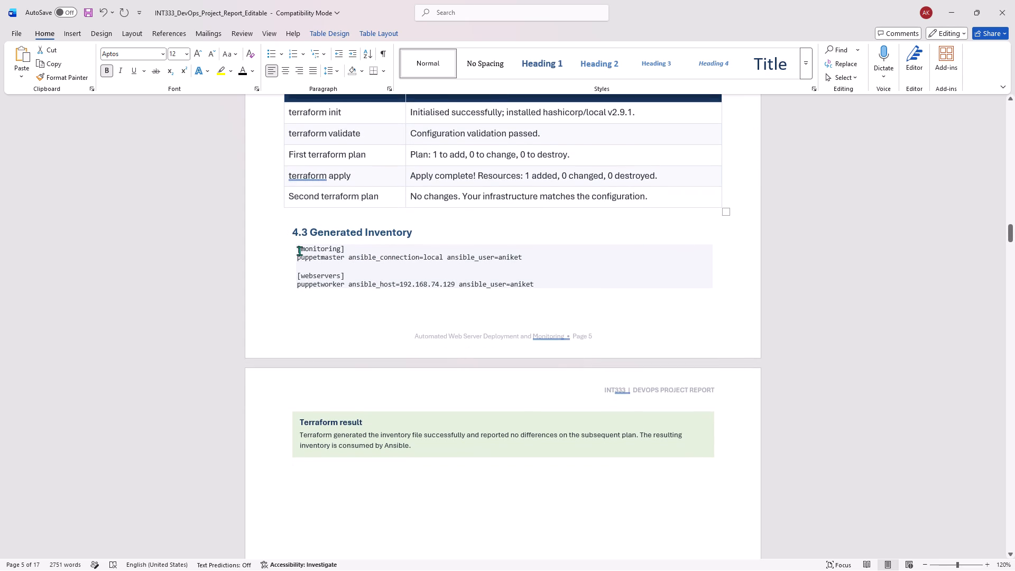
drag(298, 248, 544, 285)
click(624, 251)
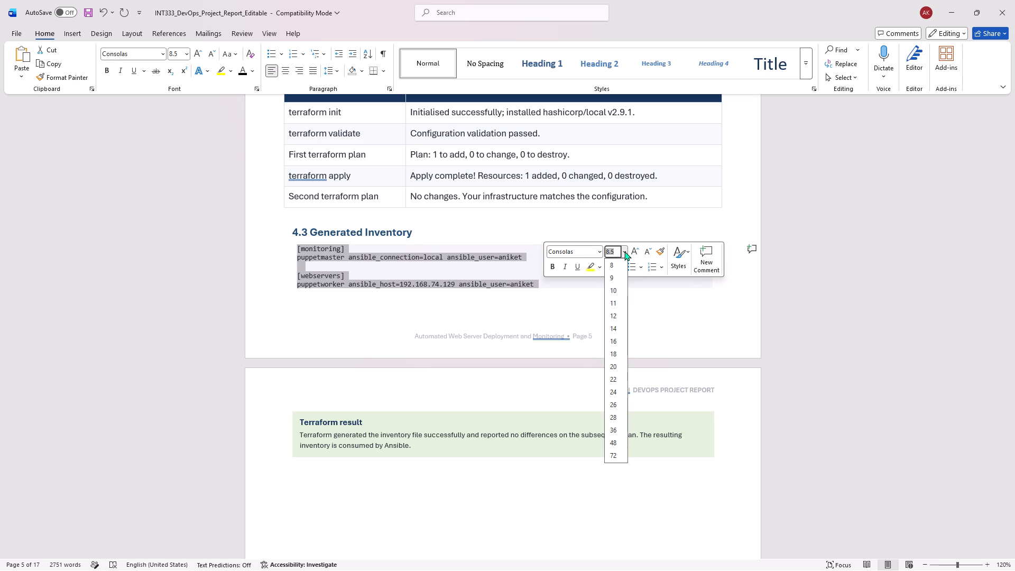
click(613, 315)
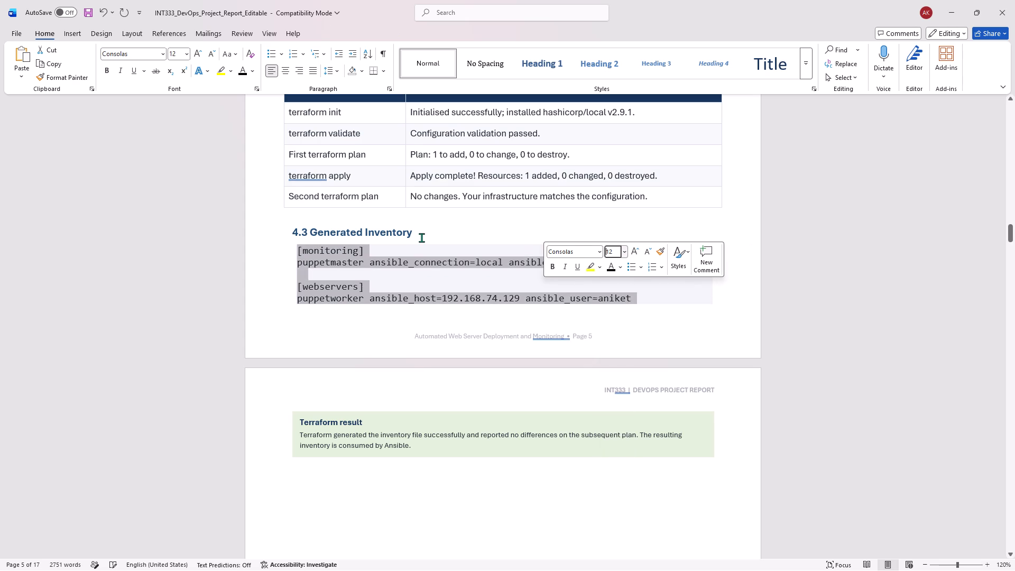
click(400, 234)
In the Terraform result callout, set the body text to font size 11 and the title to 12.
scroll(431, 406, down, 2)
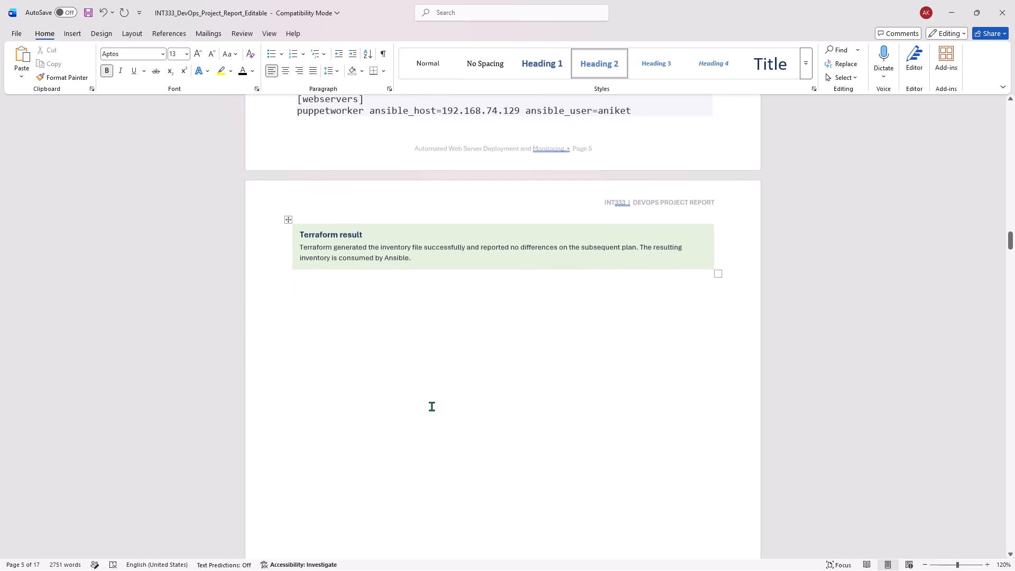
drag(418, 256, 309, 233)
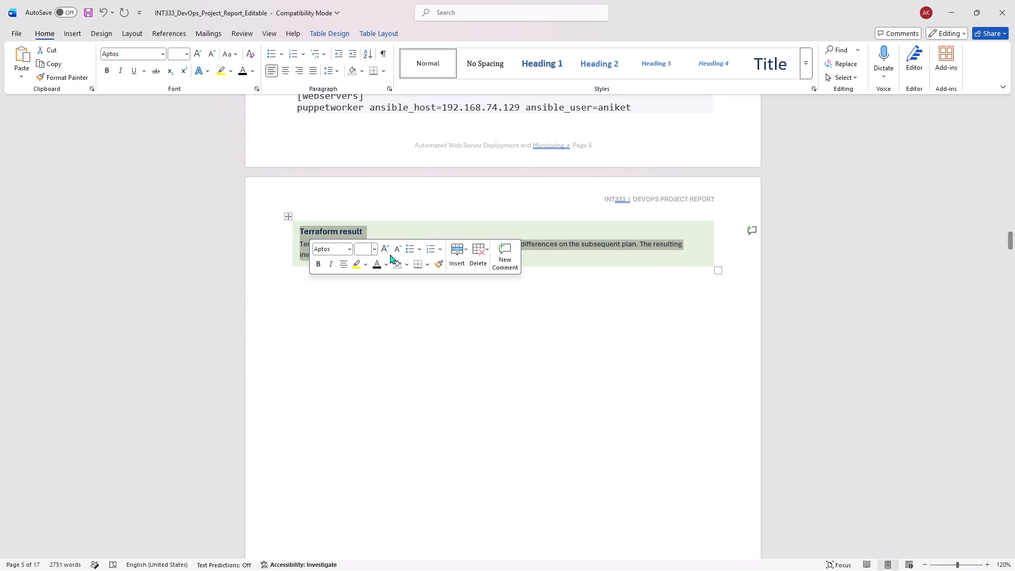
click(378, 235)
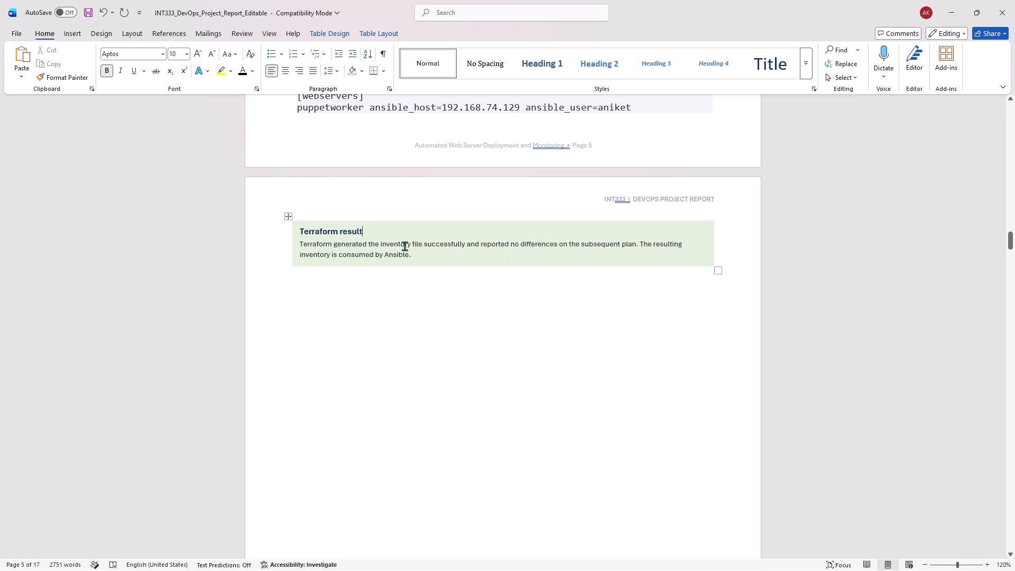
drag(416, 257, 310, 247)
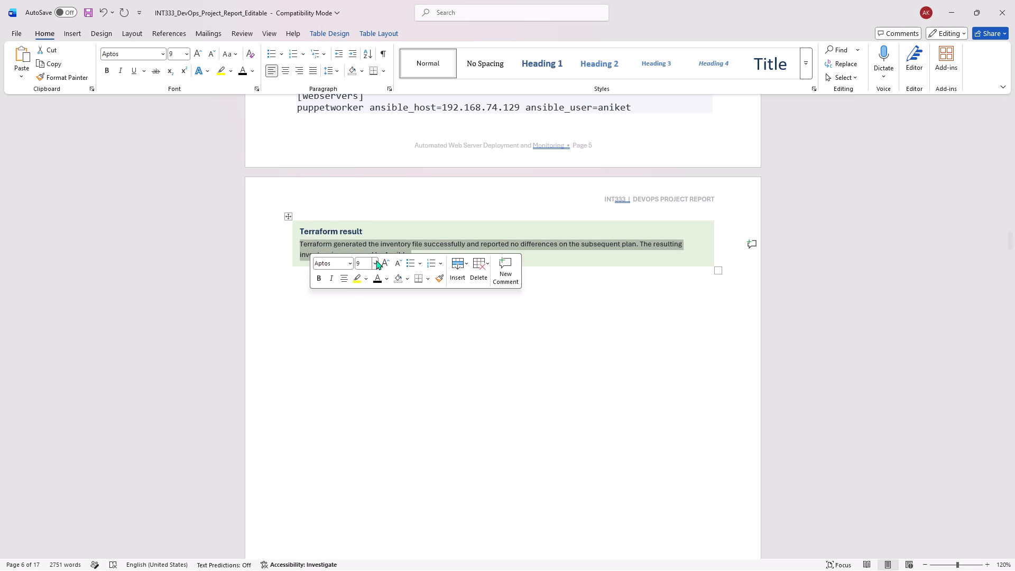
click(375, 261)
click(367, 315)
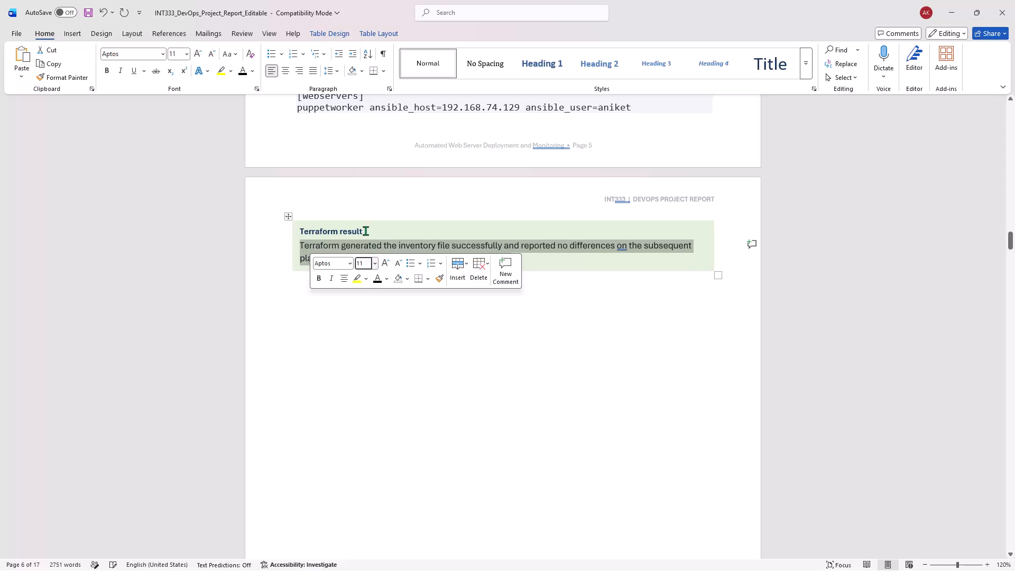
drag(365, 231, 309, 234)
click(373, 247)
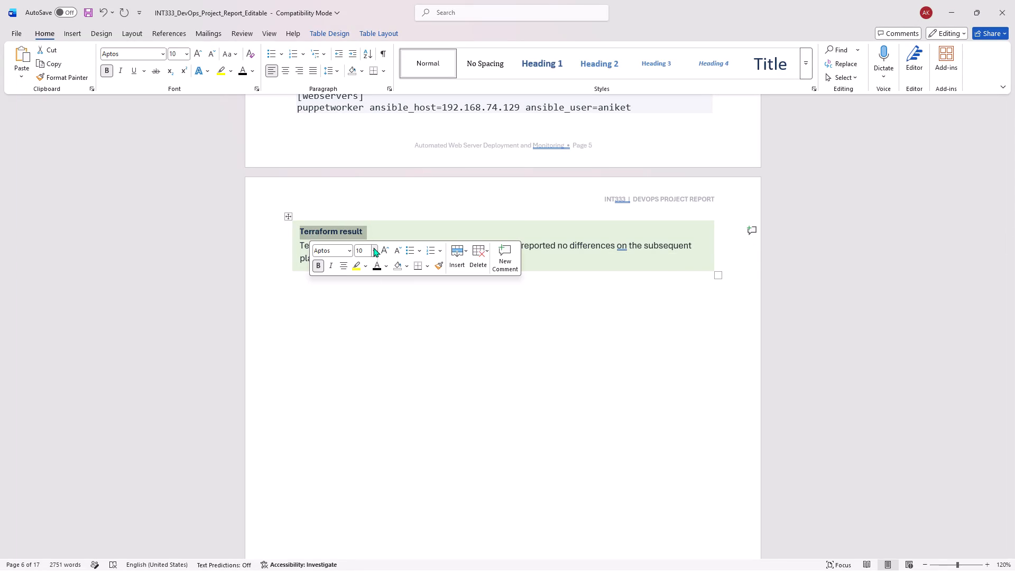
click(365, 311)
click(402, 322)
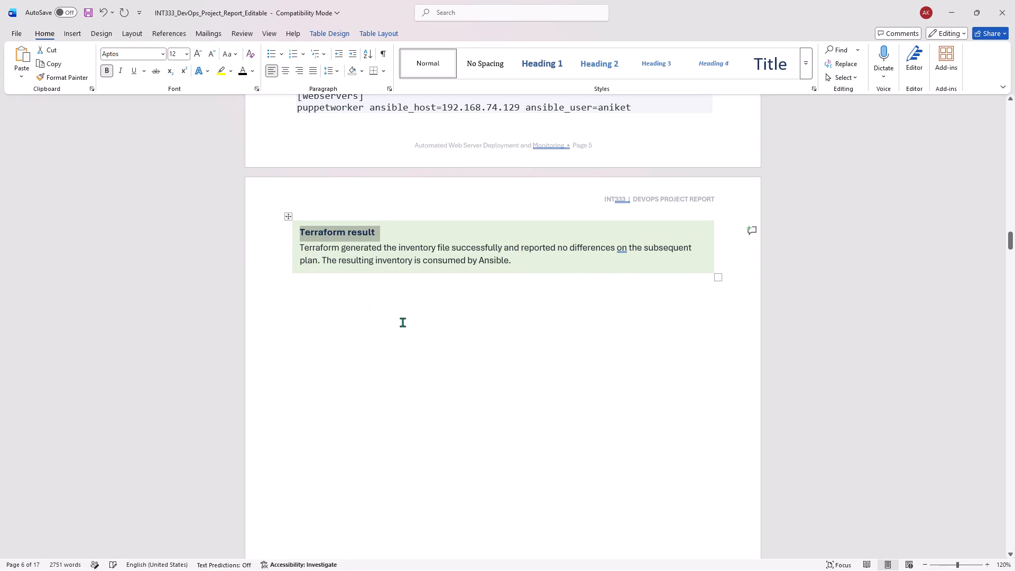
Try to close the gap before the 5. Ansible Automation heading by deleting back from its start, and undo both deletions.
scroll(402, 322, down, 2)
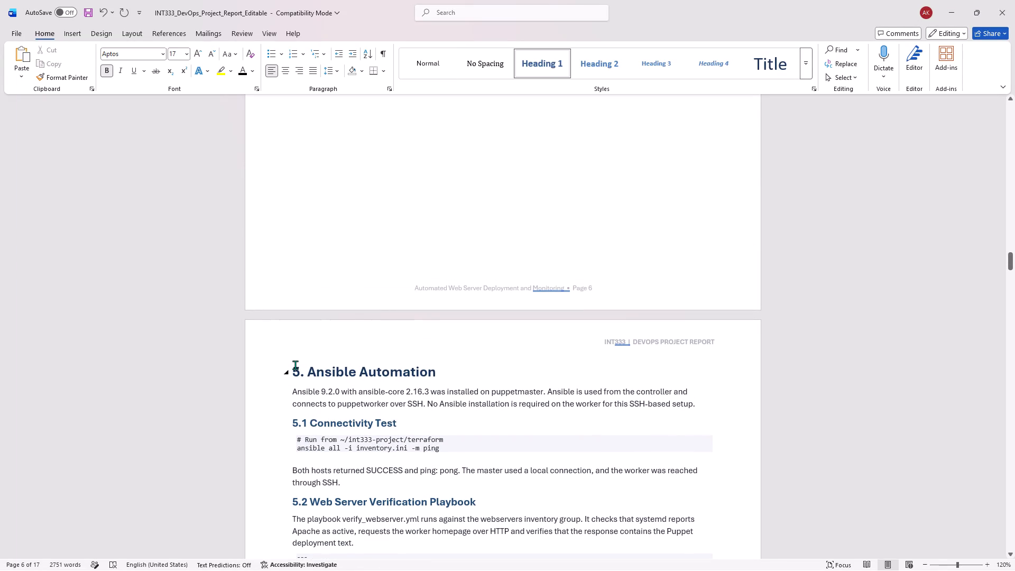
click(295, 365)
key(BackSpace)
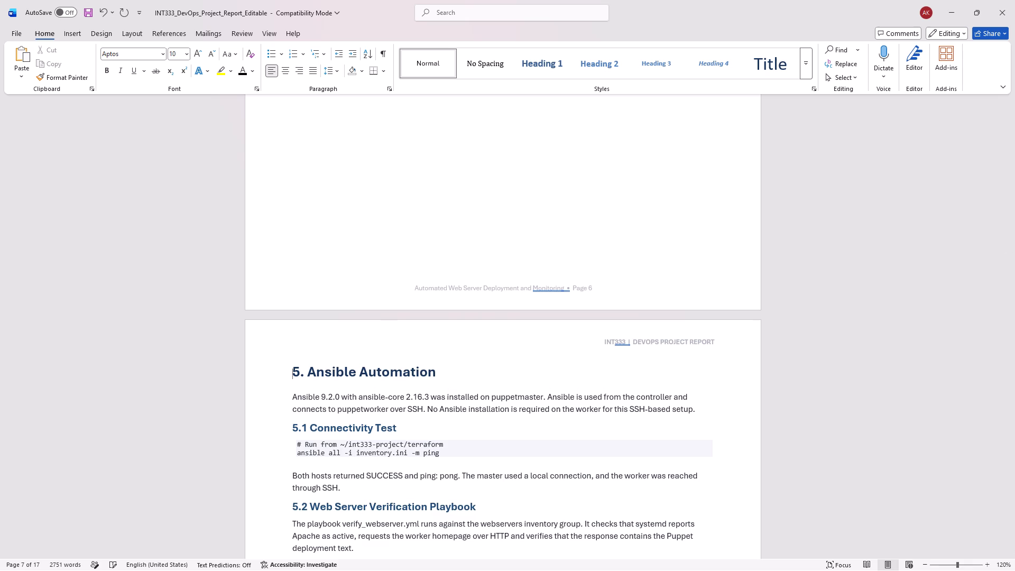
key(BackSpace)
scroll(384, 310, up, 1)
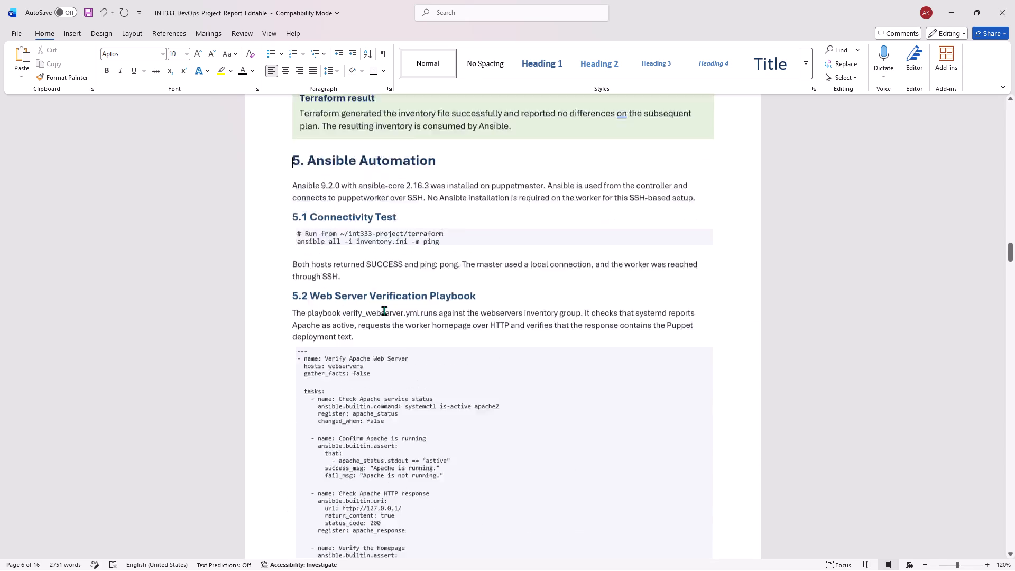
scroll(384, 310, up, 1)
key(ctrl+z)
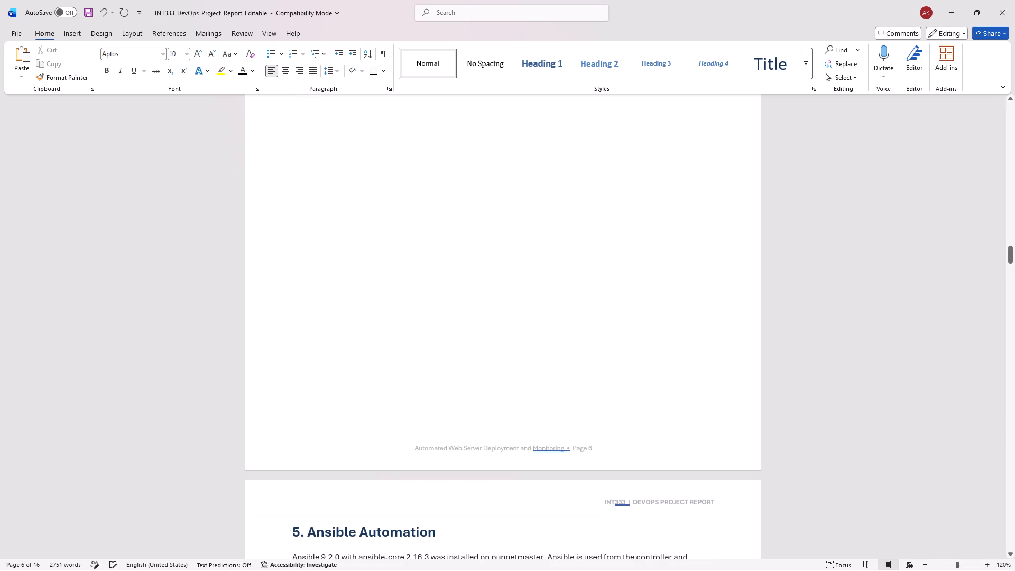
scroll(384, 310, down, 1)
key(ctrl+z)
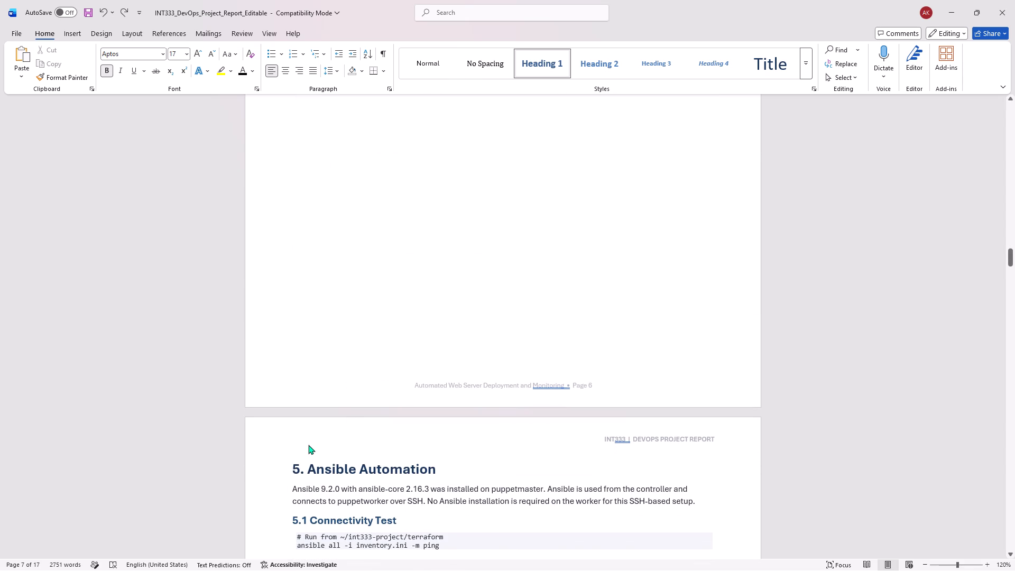
Delete the page break and extra blank line after the Terraform result callout so 5. Ansible Automation follows on the same page.
click(372, 328)
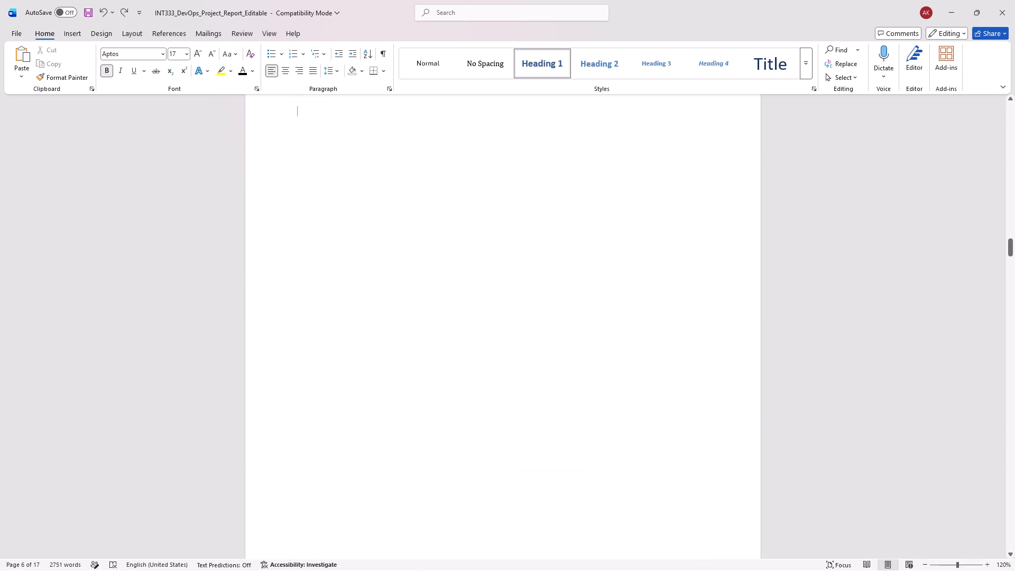
key(Down)
key(Up)
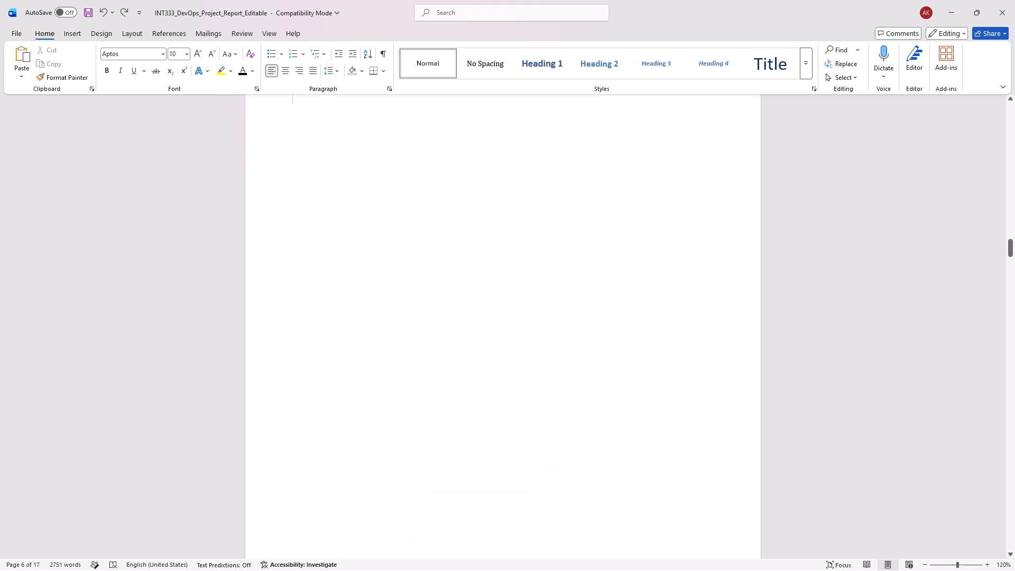
scroll(372, 328, up, 1)
key(BackSpace)
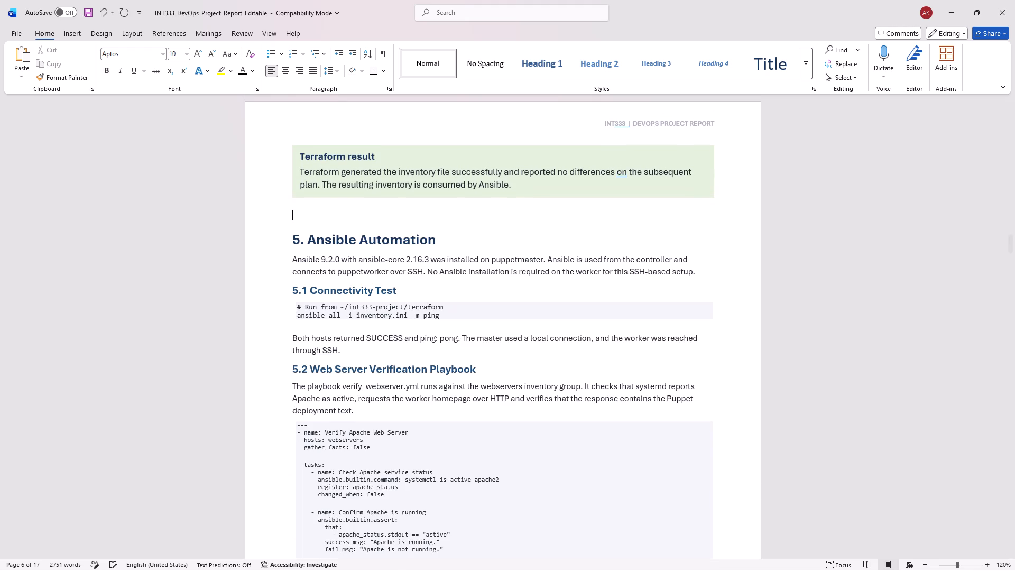
key(BackSpace)
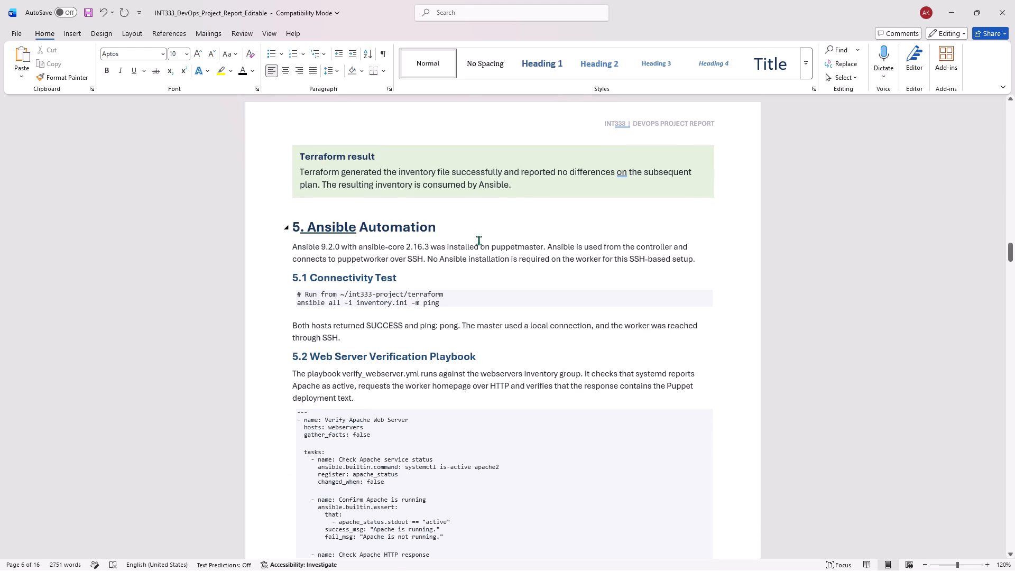
key(BackSpace)
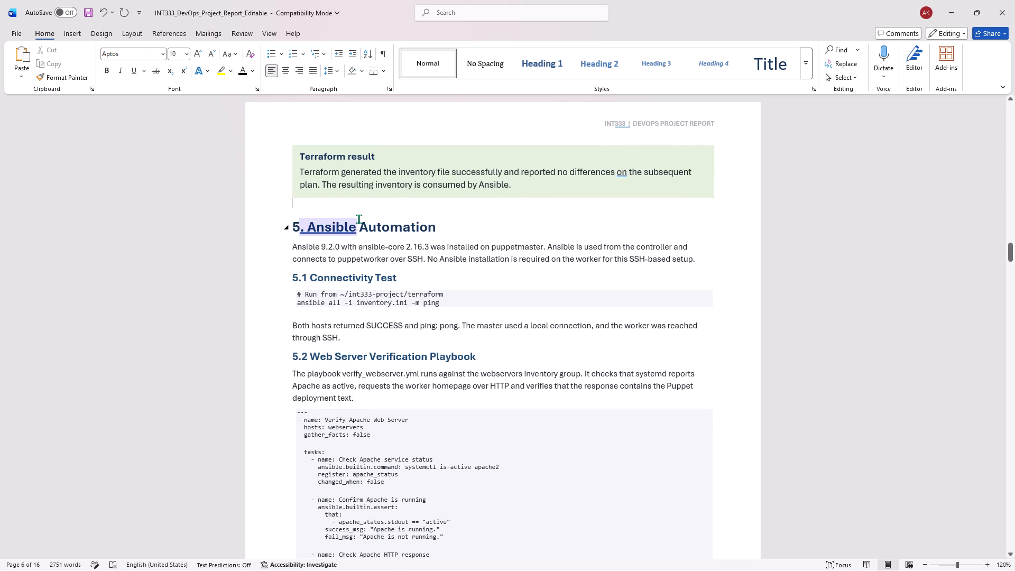
key(Down)
key(Up)
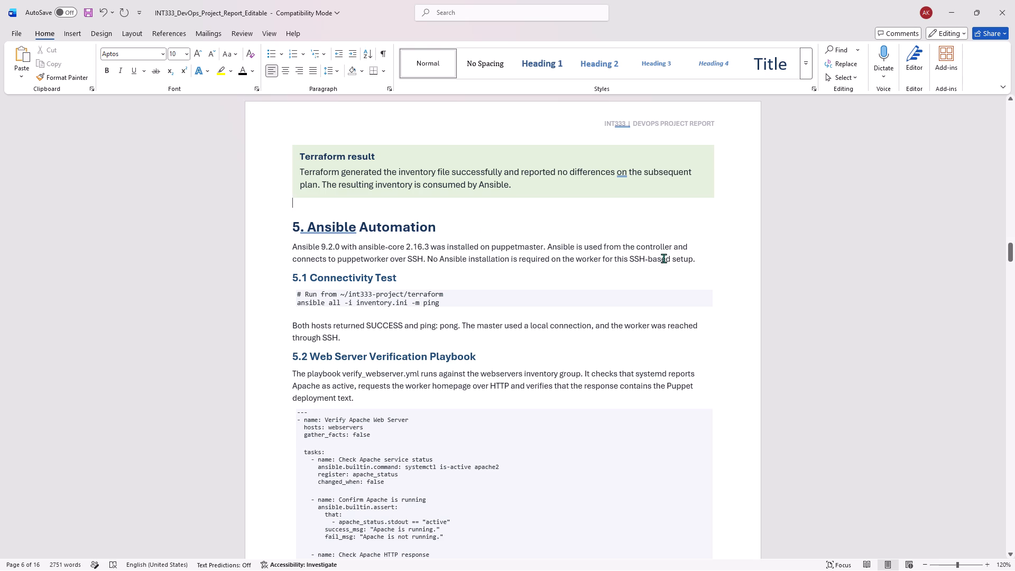
Set the introductory paragraph under 5. Ansible Automation to font size 12.
drag(697, 258, 299, 250)
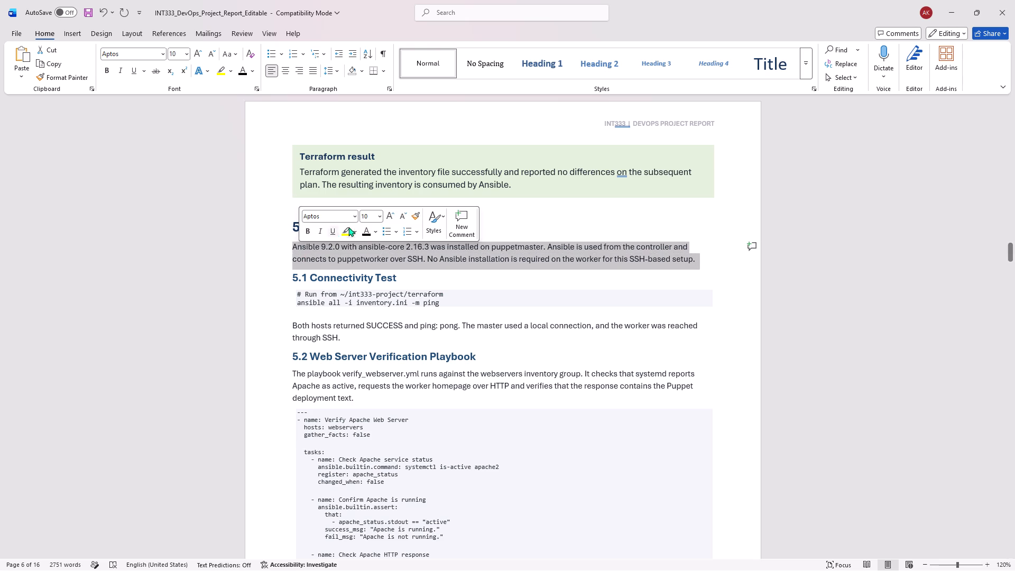
click(379, 218)
click(374, 280)
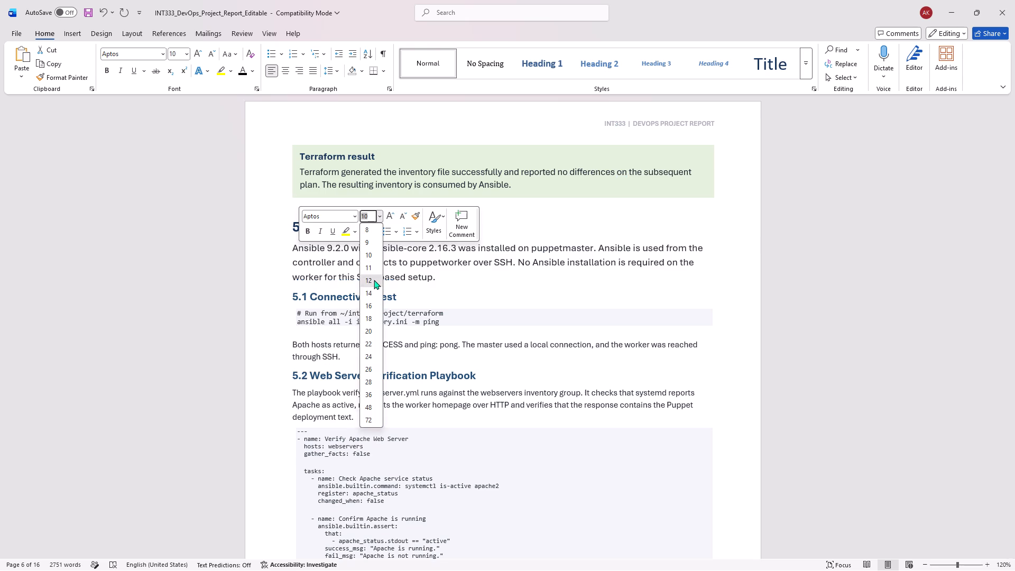
Under 5.1 Connectivity Test, set the command block to font size 11 and the paragraph below it to 12.
drag(298, 315, 352, 351)
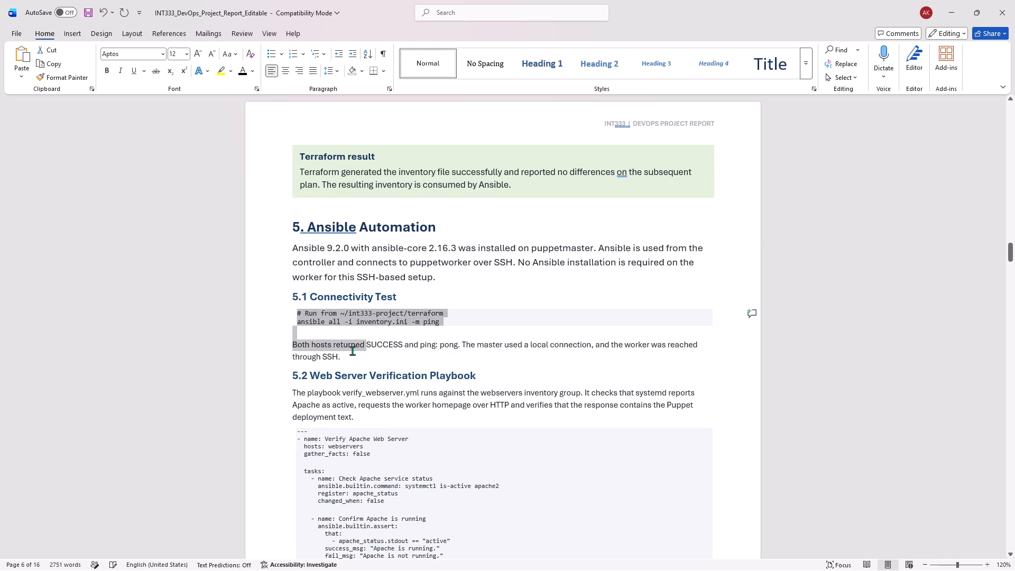
drag(352, 351, 446, 319)
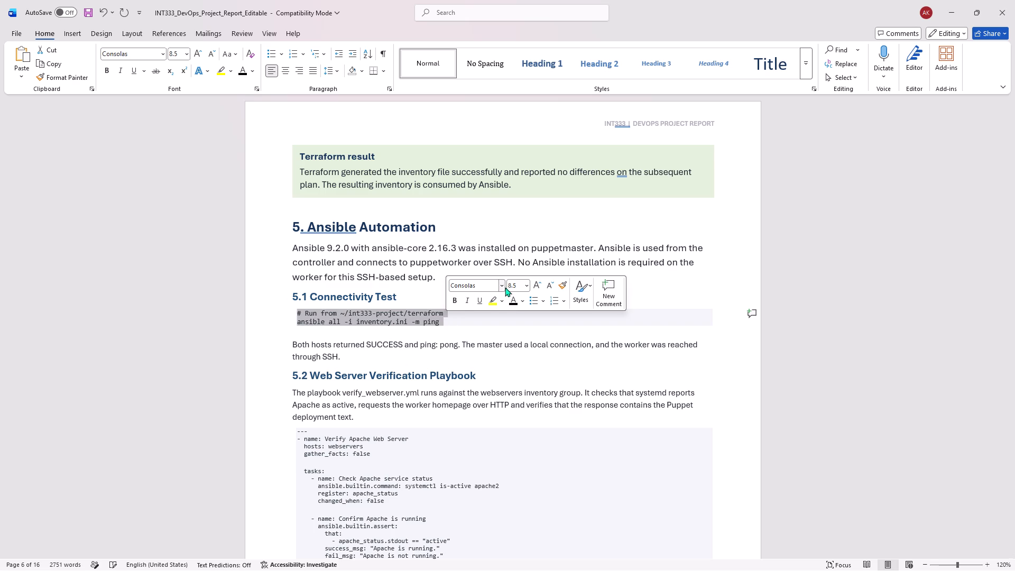
click(525, 286)
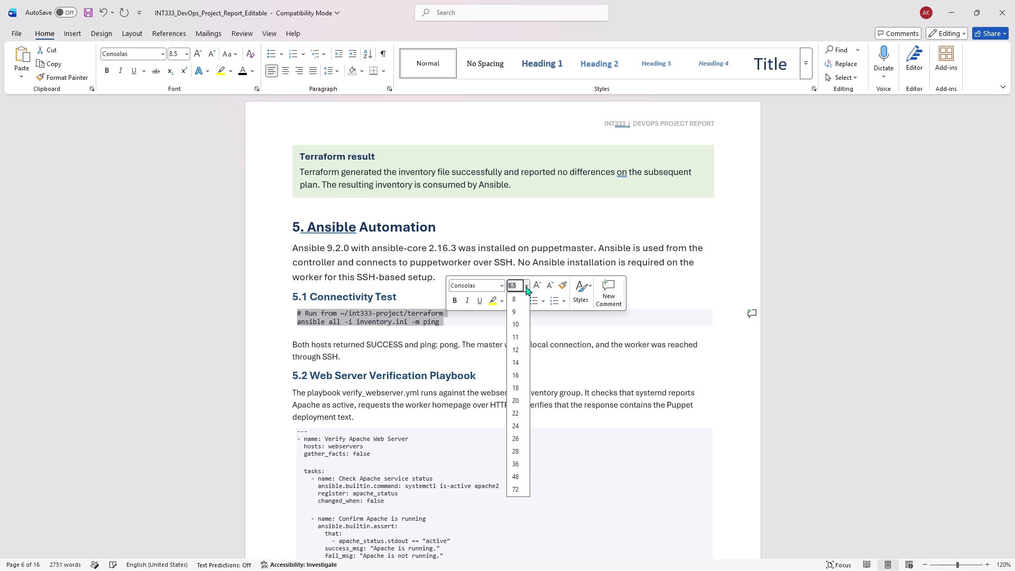
click(517, 338)
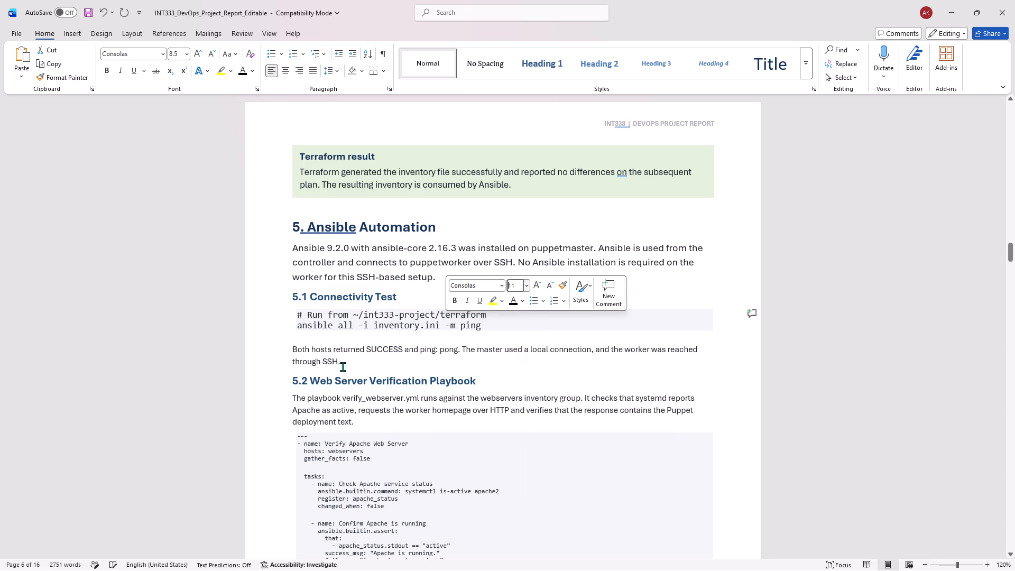
drag(343, 360, 295, 350)
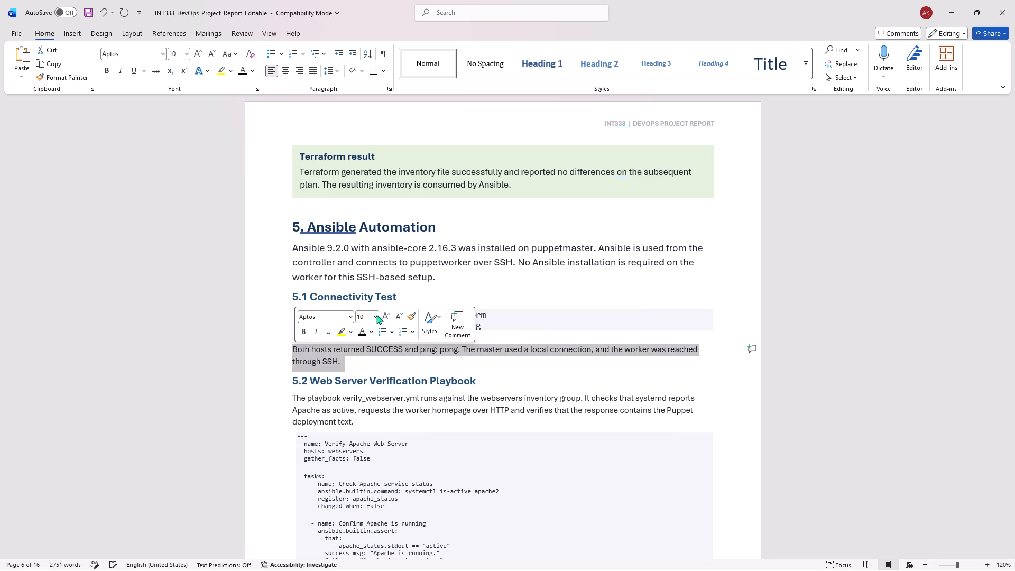
click(375, 315)
click(364, 380)
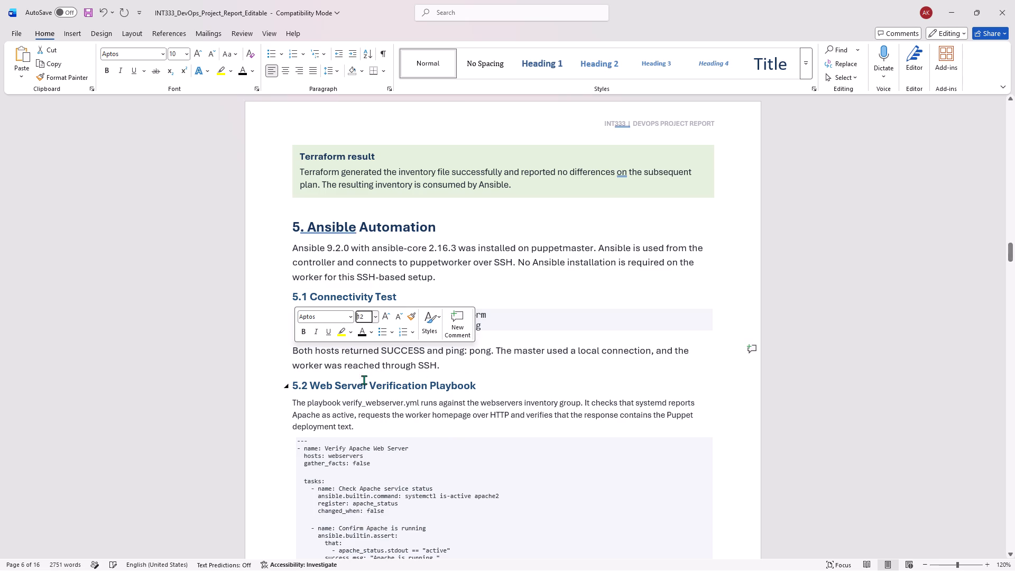
Set the paragraph under 5.2 Web Server Verification Playbook to font size 12.
scroll(384, 437, down, 1)
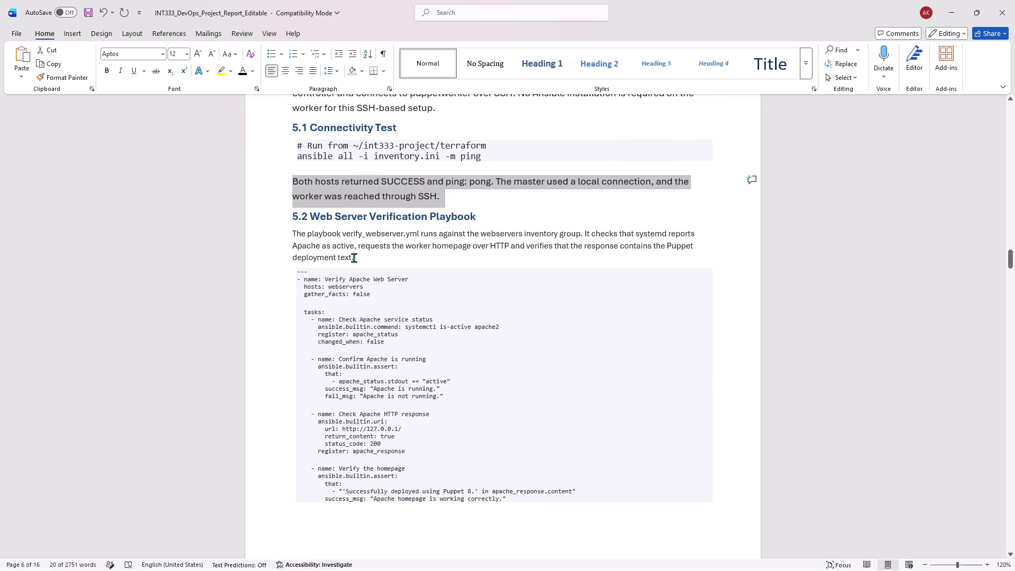
drag(354, 257, 299, 235)
click(382, 202)
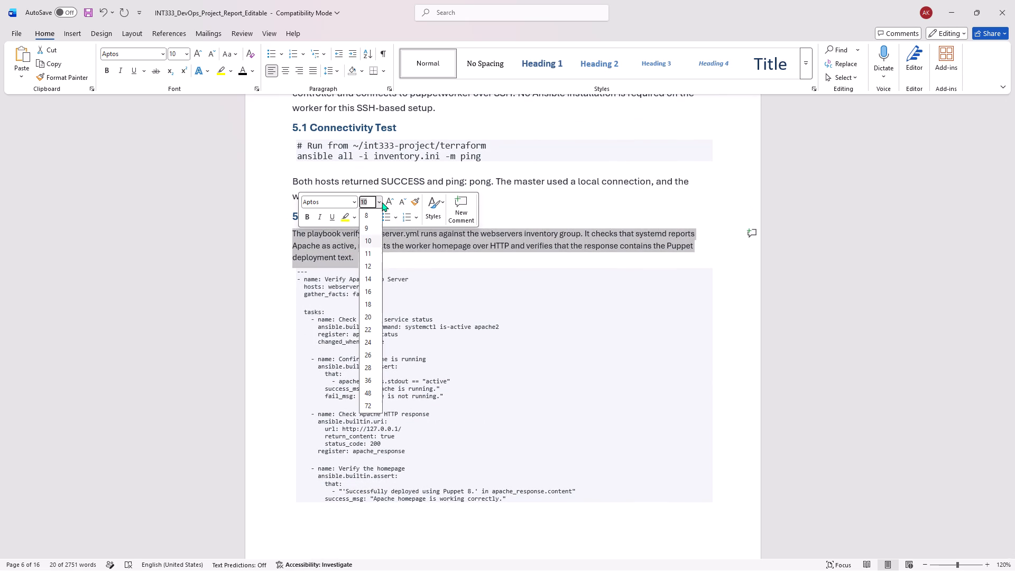
click(370, 268)
Set the Verify Apache Web Server playbook code block under 5.2 to font size 11 and check the section's layout.
scroll(370, 268, down, 1)
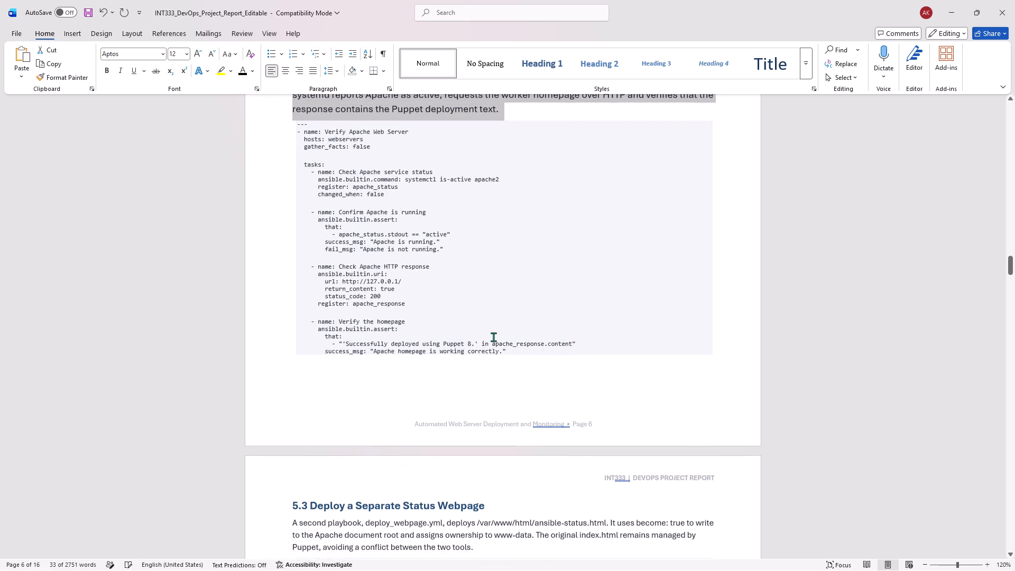
drag(509, 352, 298, 128)
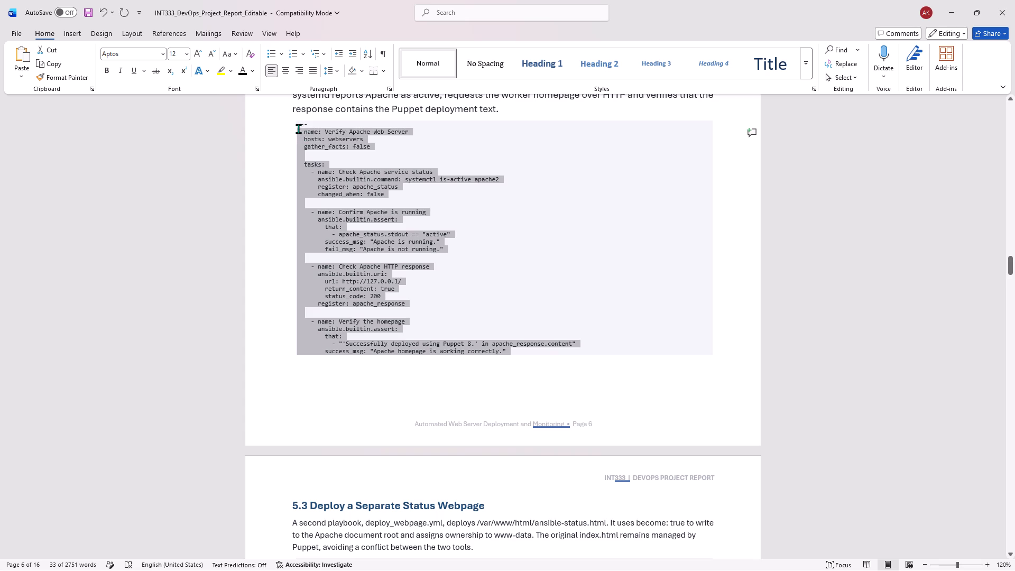
drag(298, 128, 297, 126)
click(377, 95)
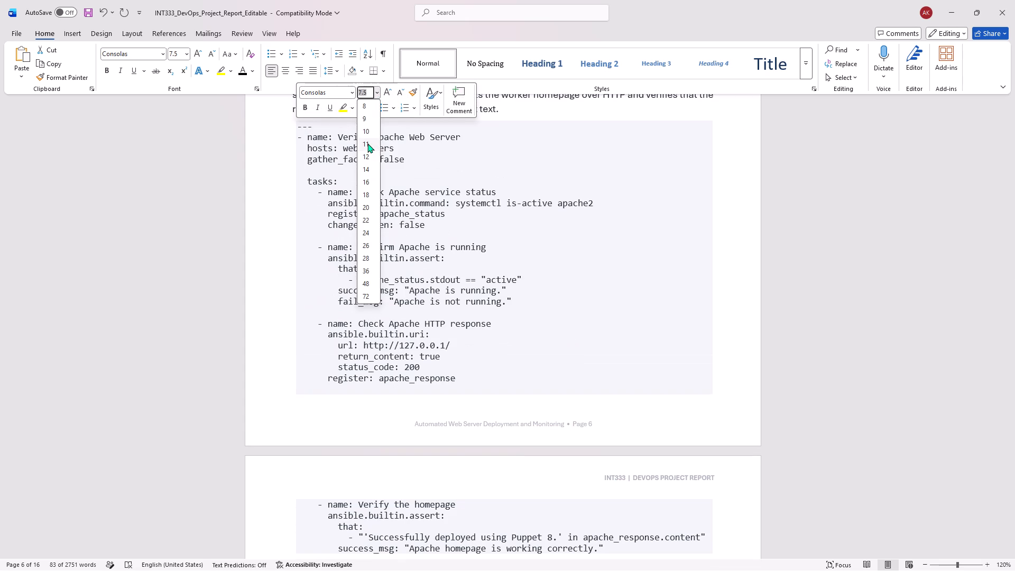
click(367, 143)
click(568, 262)
scroll(568, 262, up, 1)
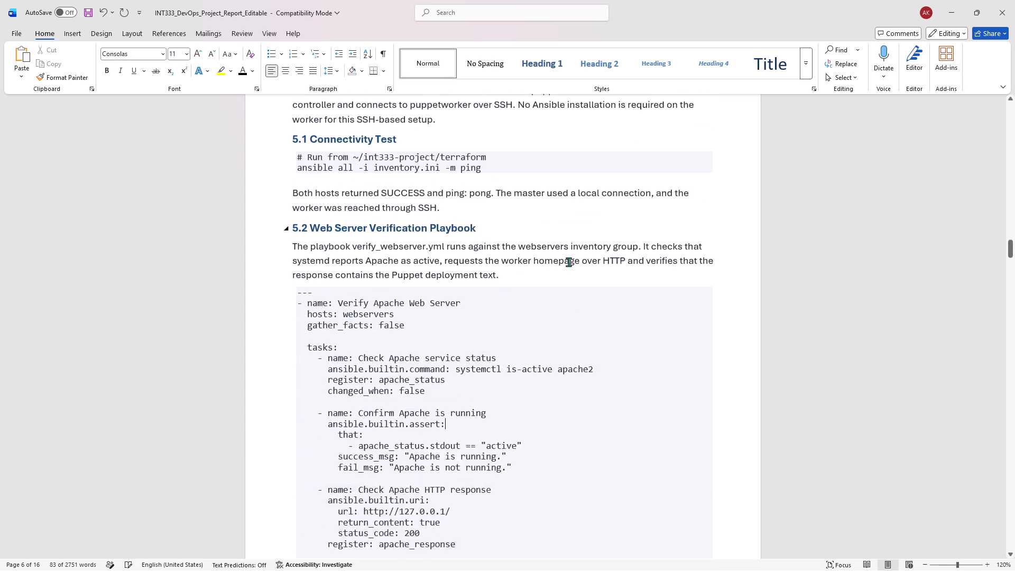
scroll(568, 262, up, 2)
click(495, 284)
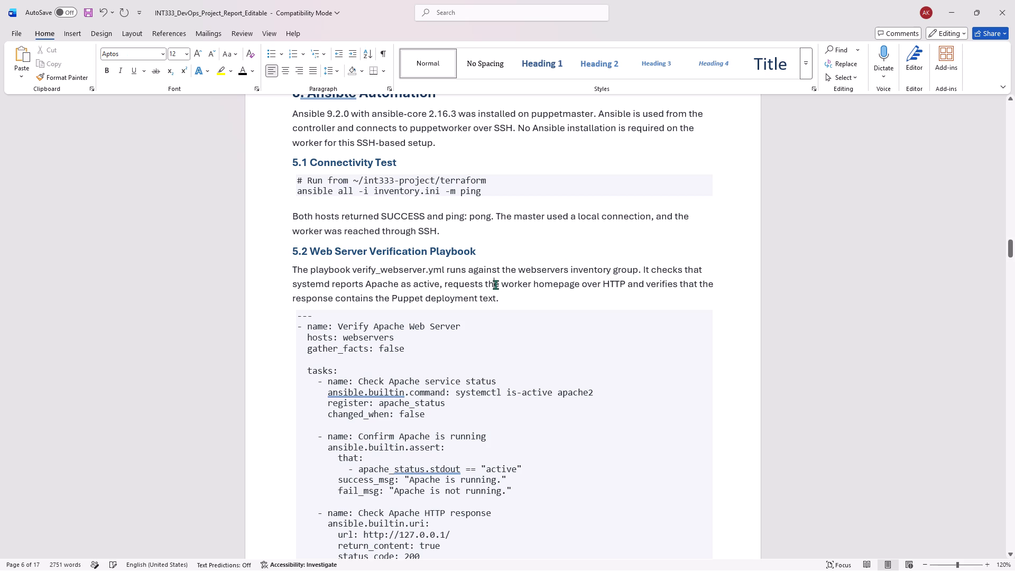
click(429, 325)
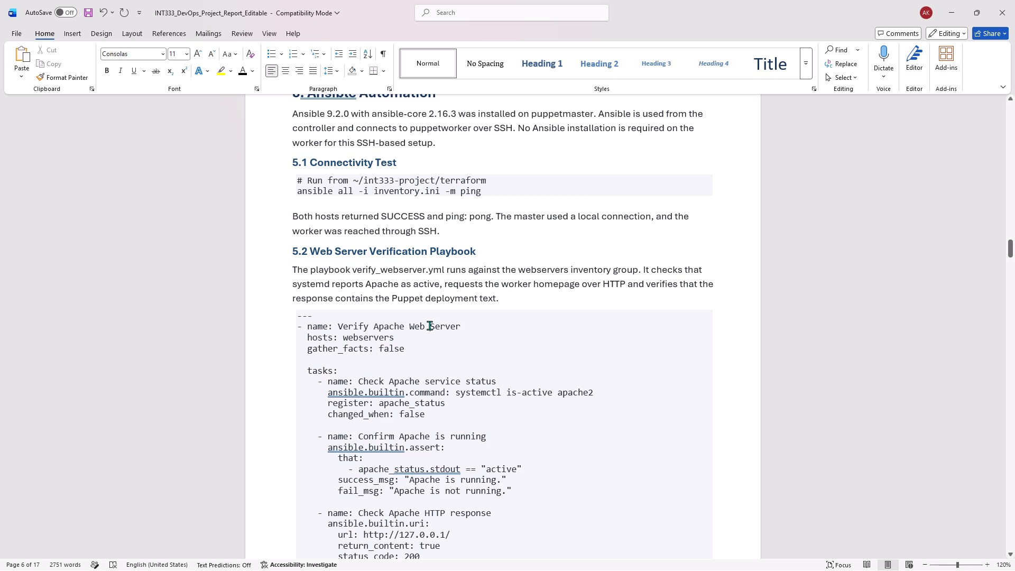
Set the paragraph under 5.3 Deploy a Separate Status Webpage to font size 12.
scroll(513, 391, down, 3)
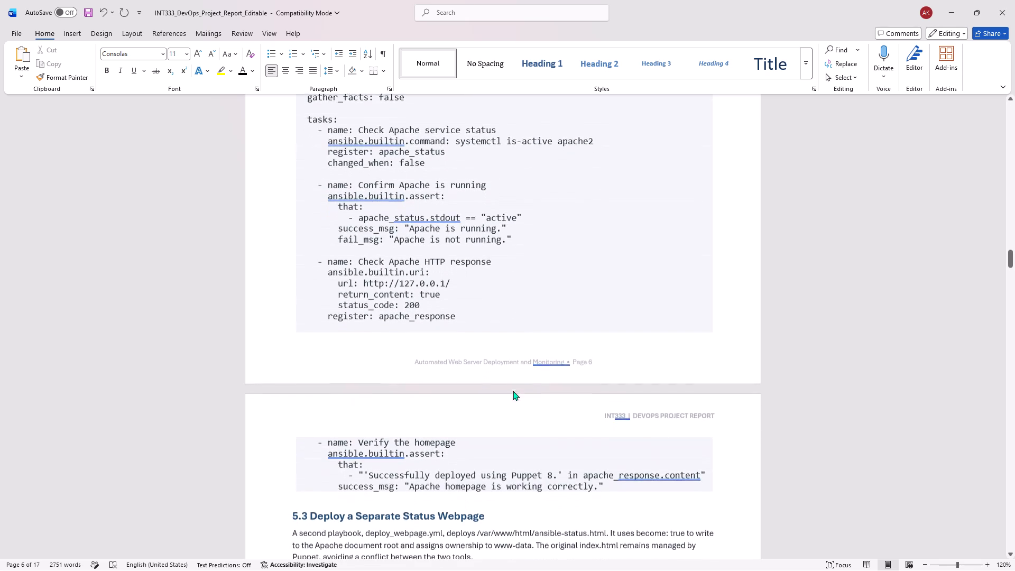
scroll(513, 391, down, 2)
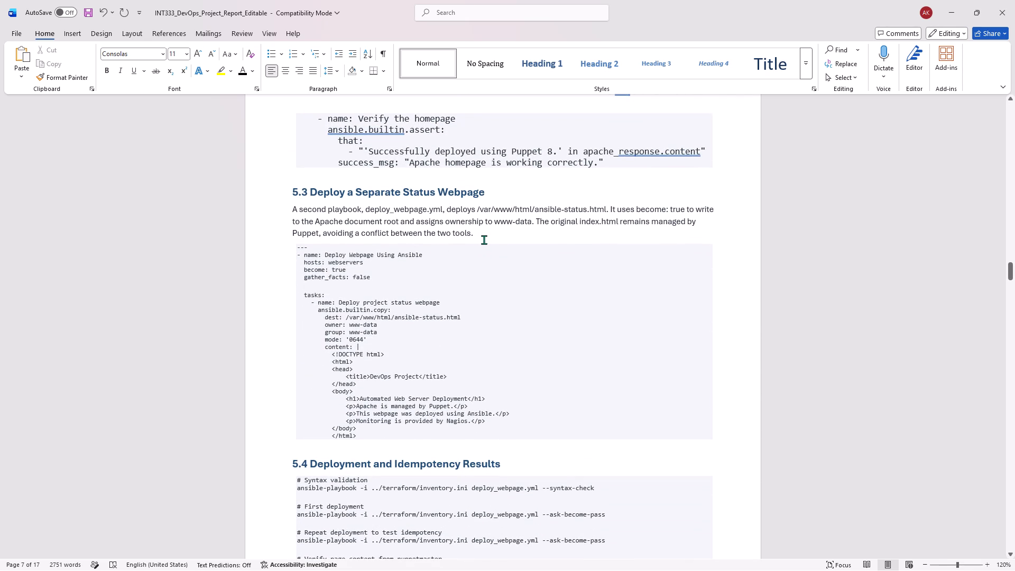
drag(482, 234, 294, 210)
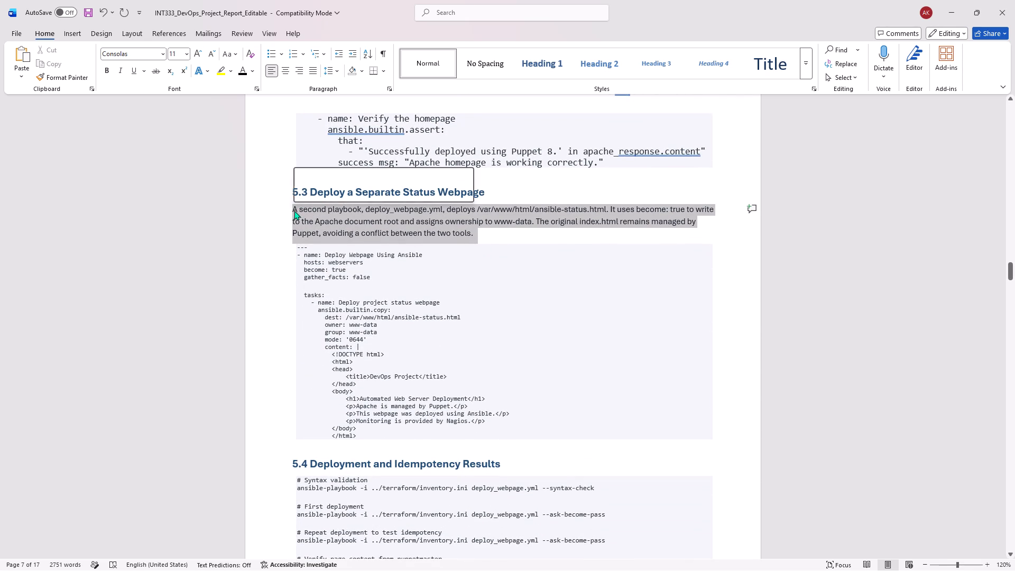
click(375, 182)
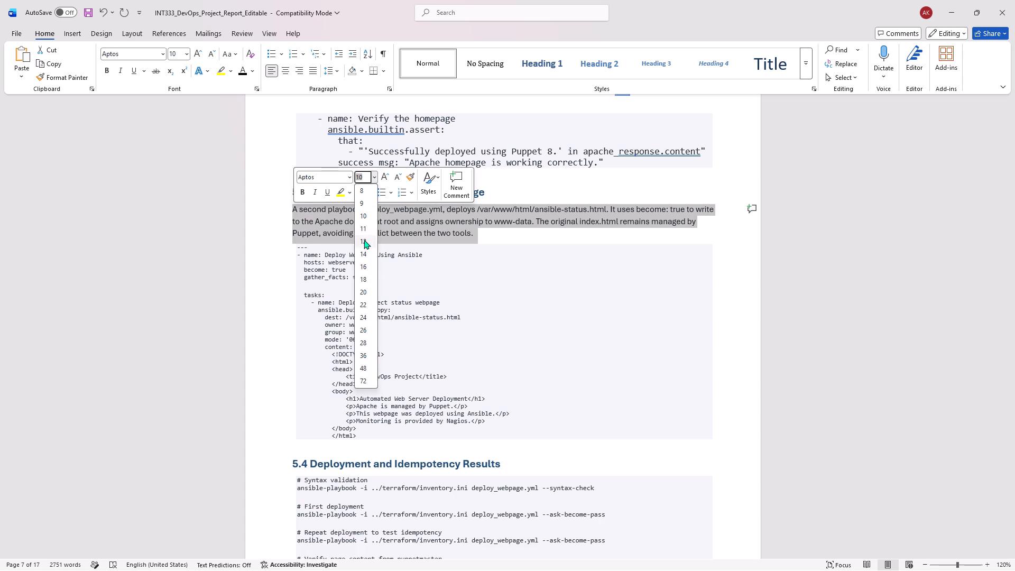
click(364, 240)
Set the Deploy Webpage Using Ansible playbook code block under 5.3 to font size 11.
drag(365, 442, 326, 285)
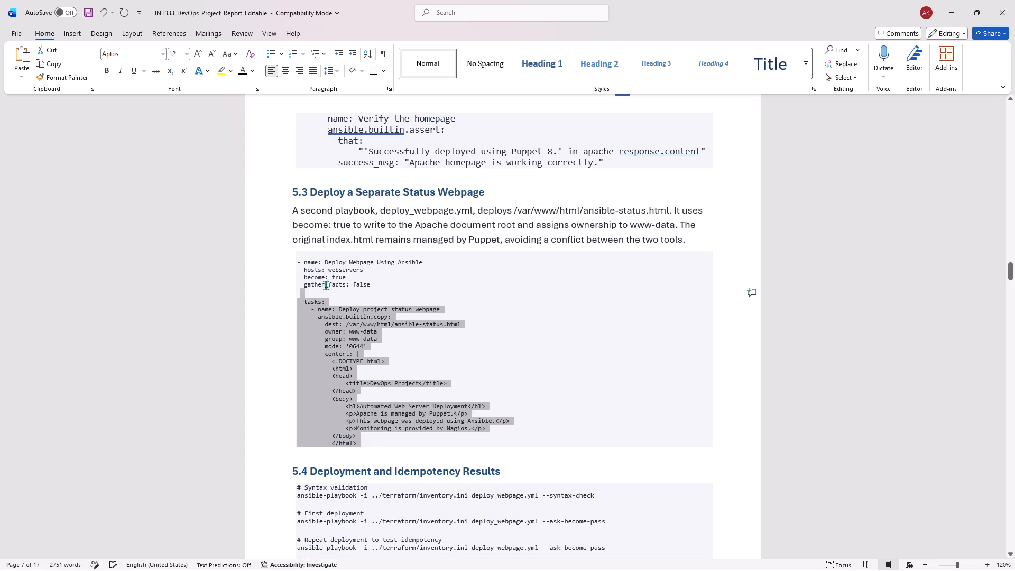
drag(326, 285, 297, 257)
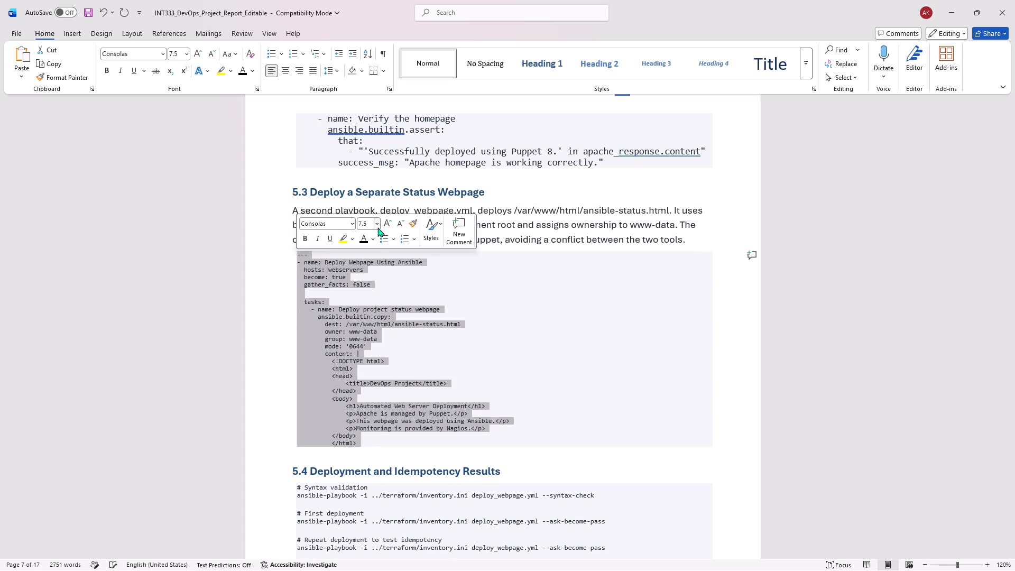
click(377, 226)
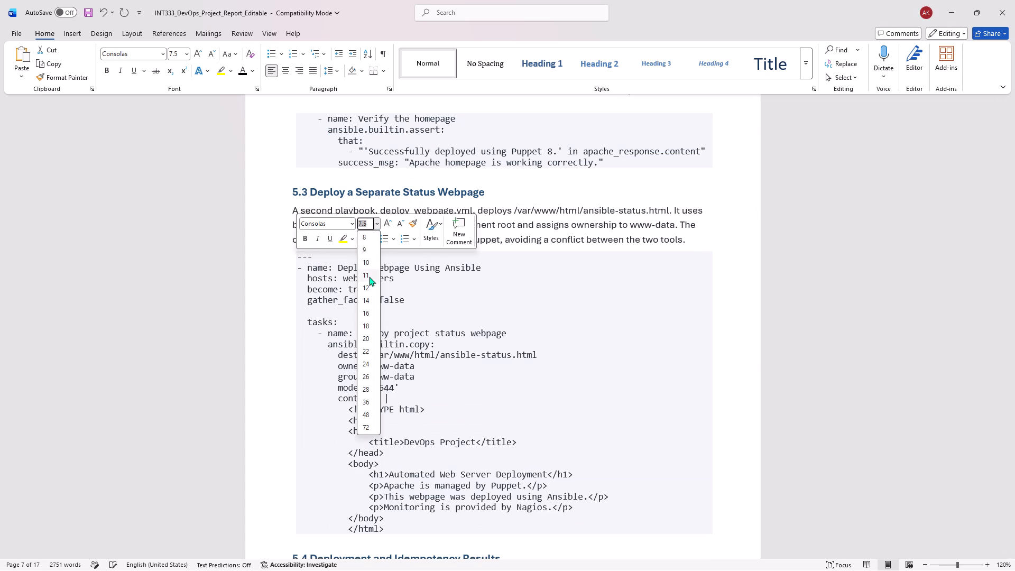
click(368, 275)
scroll(368, 275, down, 4)
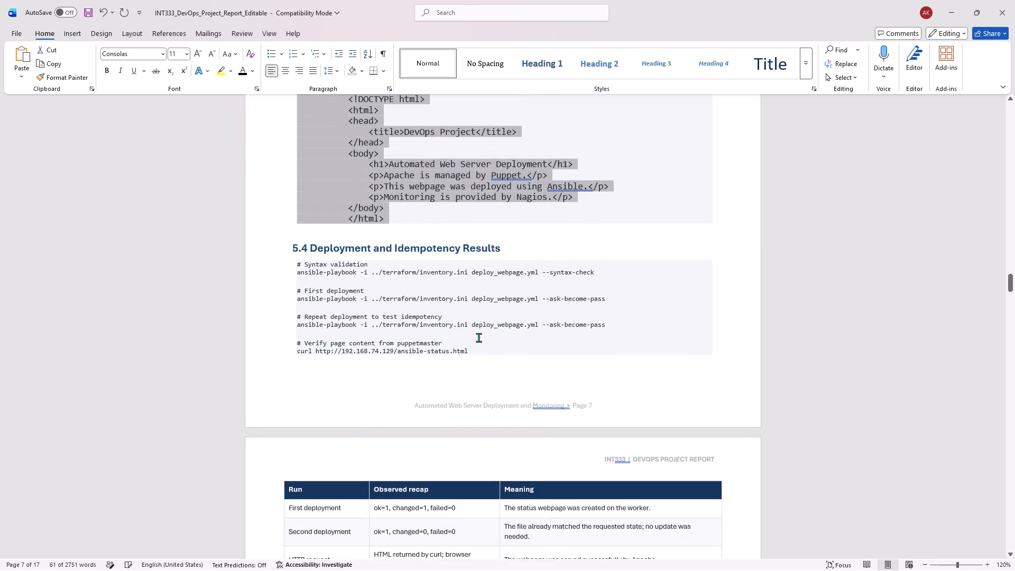
Set the code block under 5.4 Deployment and Idempotency Results to font size 12.
drag(477, 352, 297, 267)
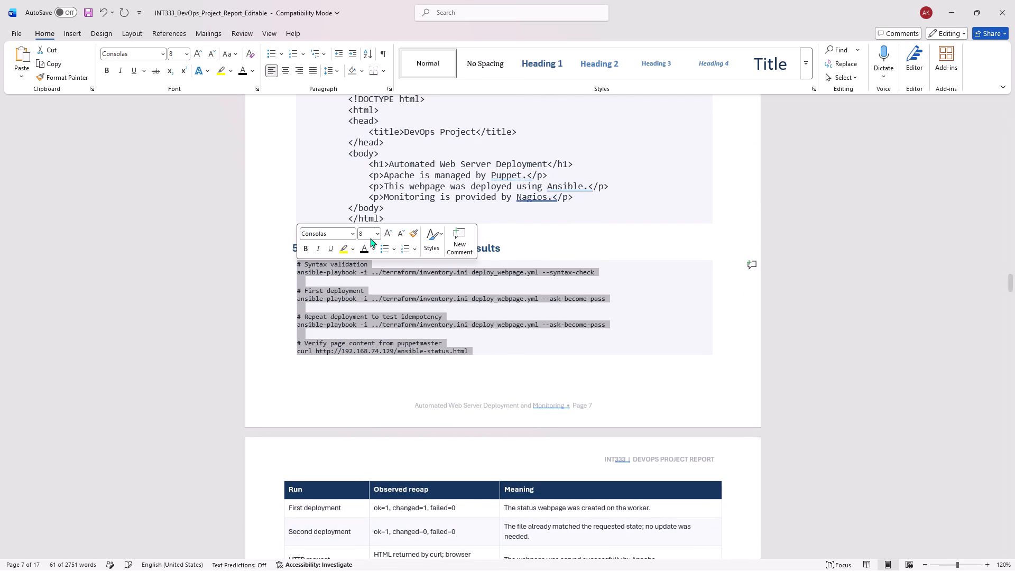
click(379, 236)
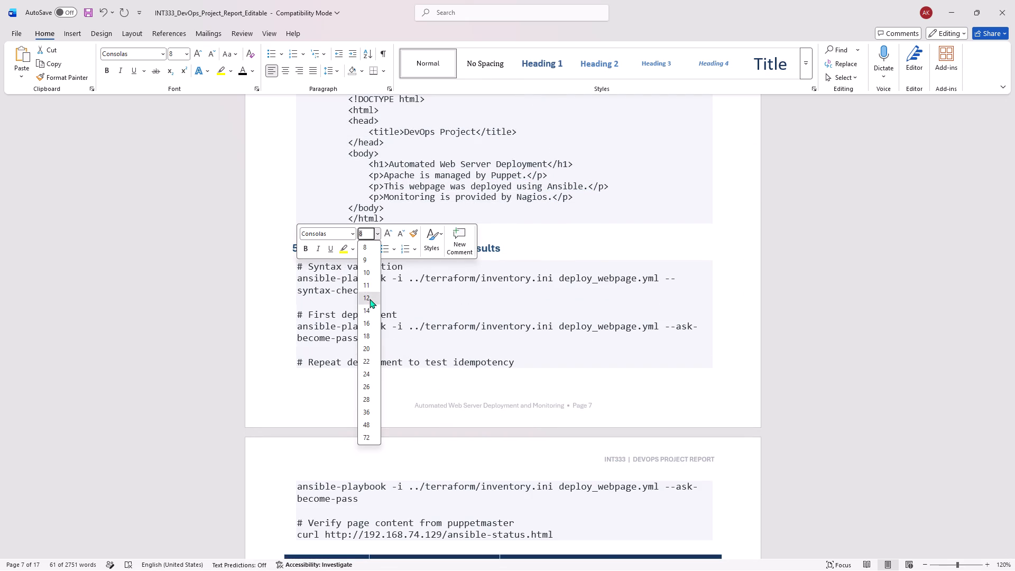
click(370, 299)
Format the Run, Observed recap and Meaning table under 5.4 with its header row at font size 12 and its body rows at 11.
scroll(370, 299, down, 1)
click(450, 415)
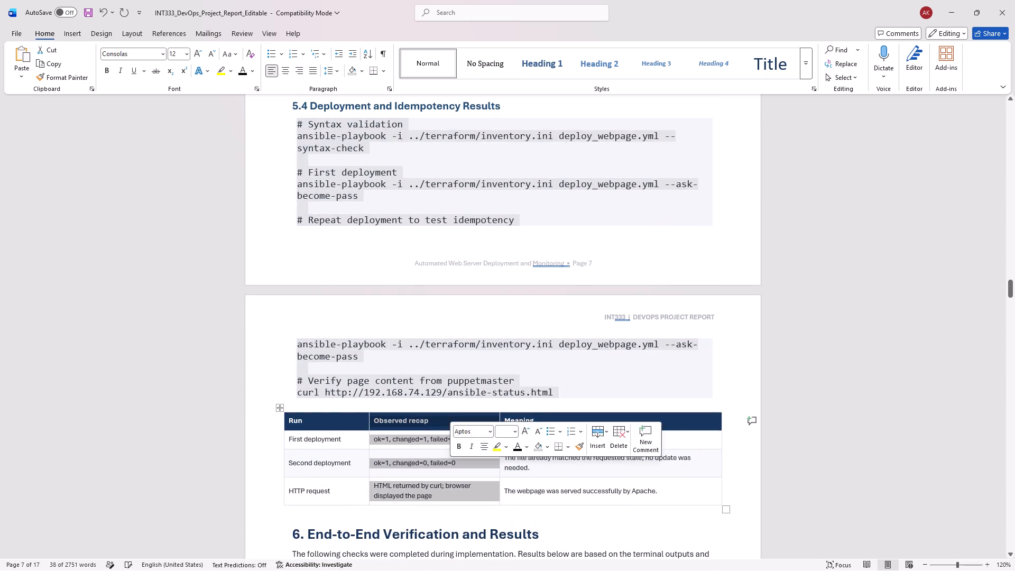
scroll(450, 415, down, 1)
drag(545, 340, 313, 345)
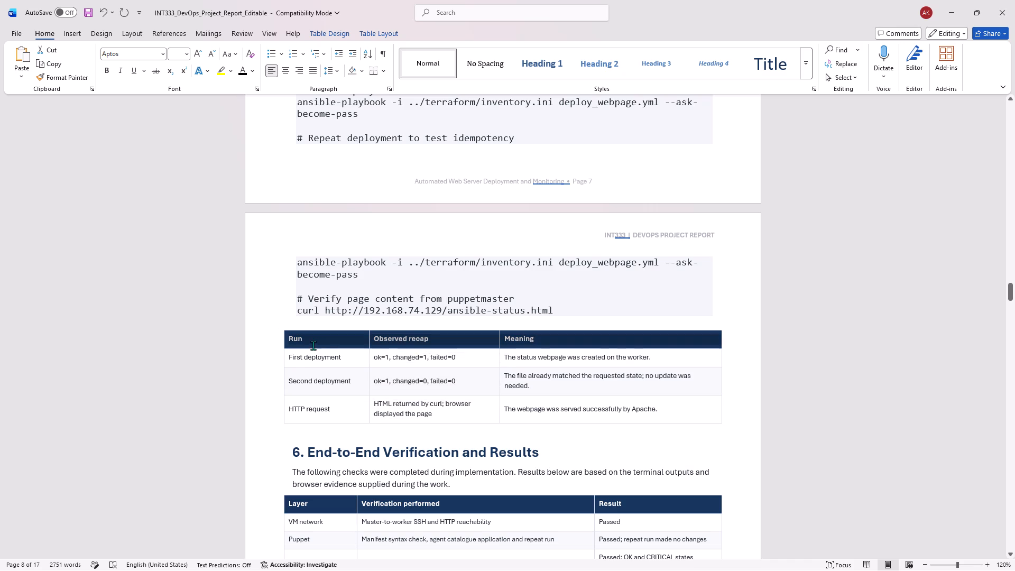
drag(313, 345, 295, 342)
click(360, 359)
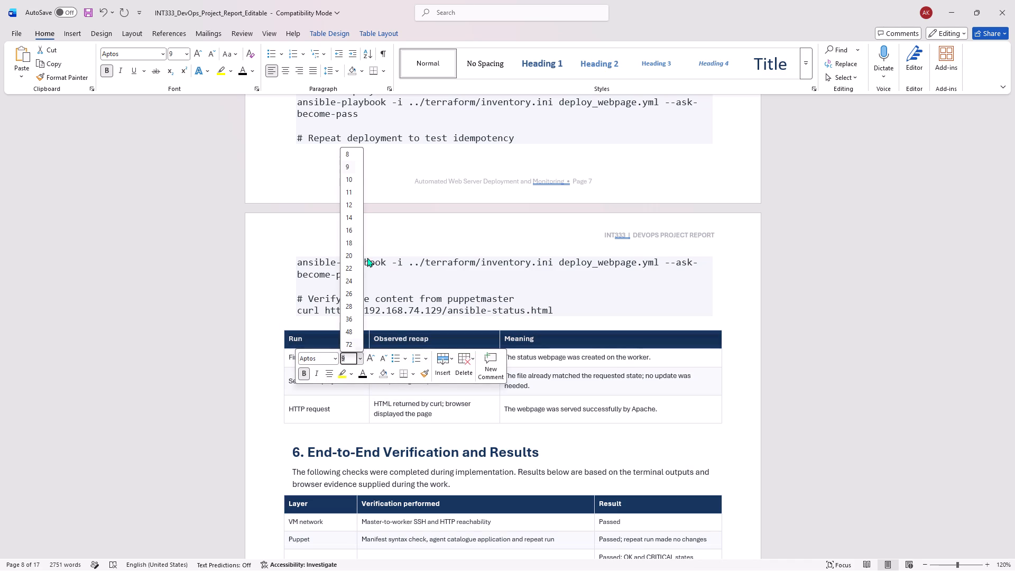
click(353, 206)
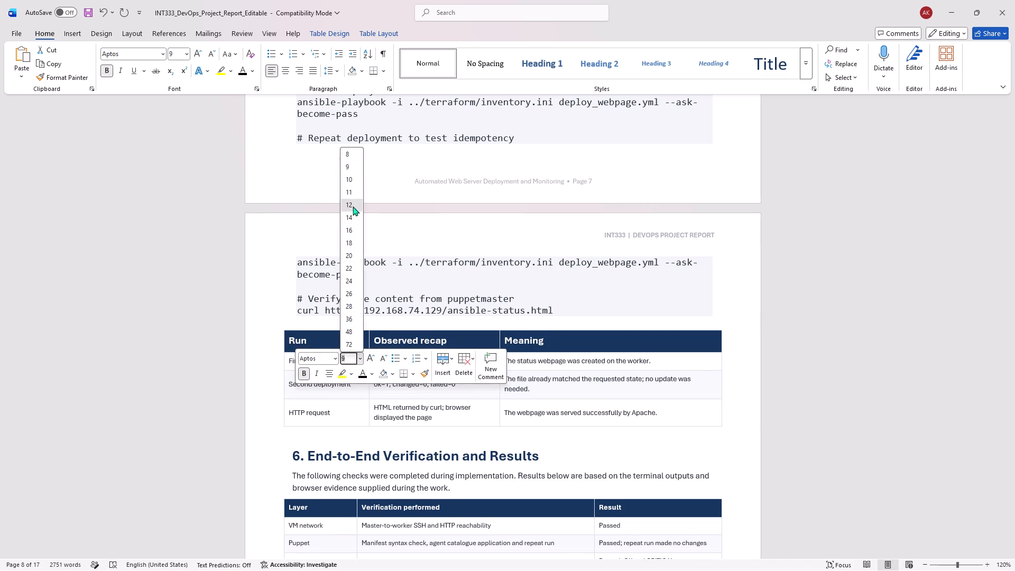
drag(669, 412, 322, 371)
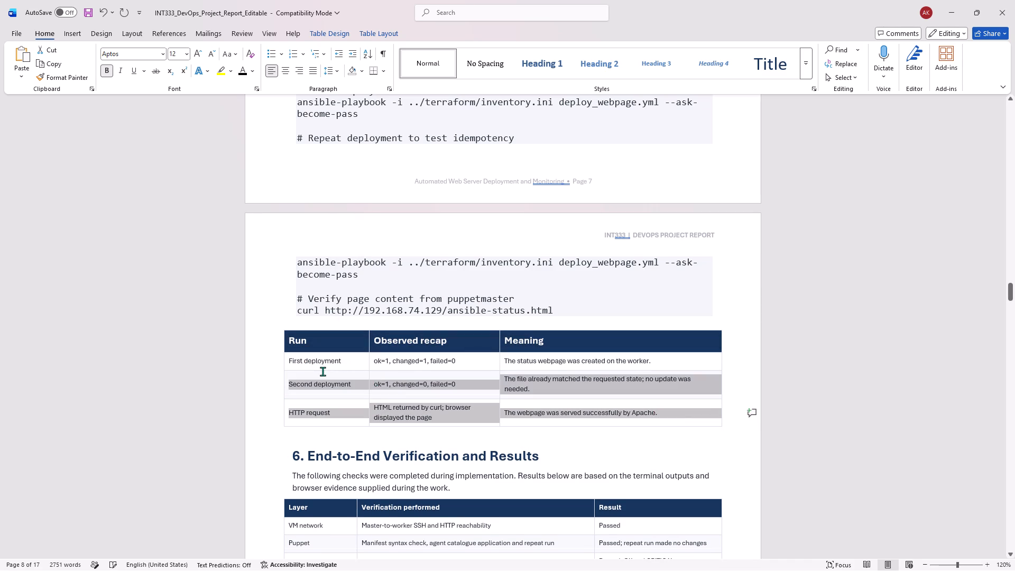
drag(322, 371, 296, 365)
click(362, 383)
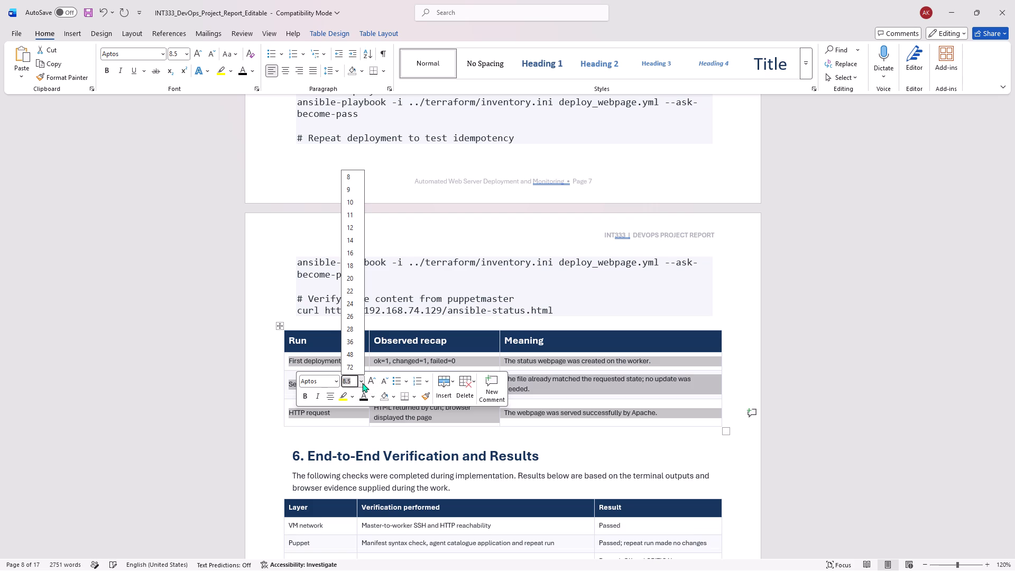
click(352, 216)
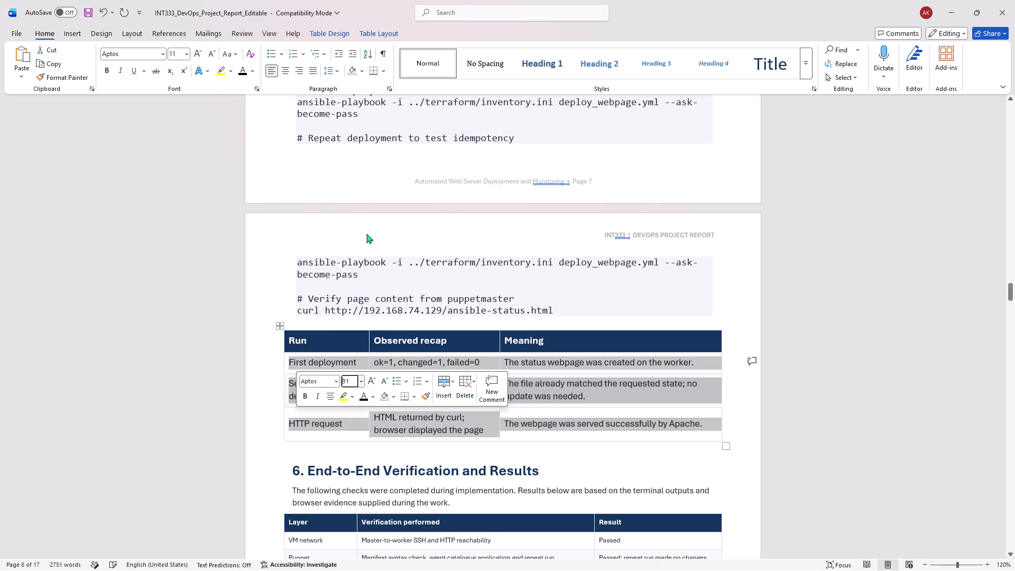
click(781, 438)
Set the paragraph under 6. End-to-End Verification and Results to font size 12.
scroll(710, 452, down, 1)
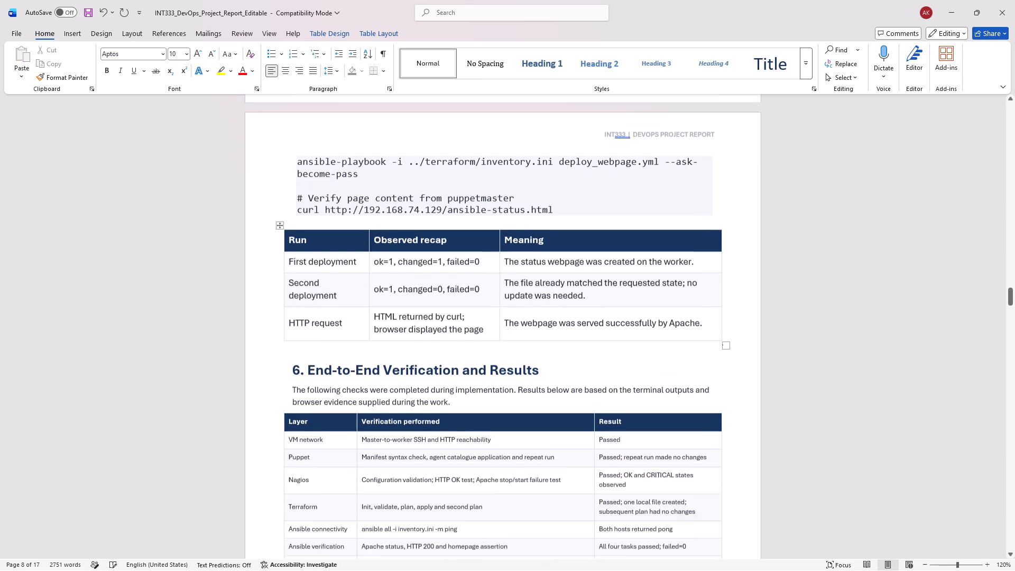
scroll(710, 452, down, 2)
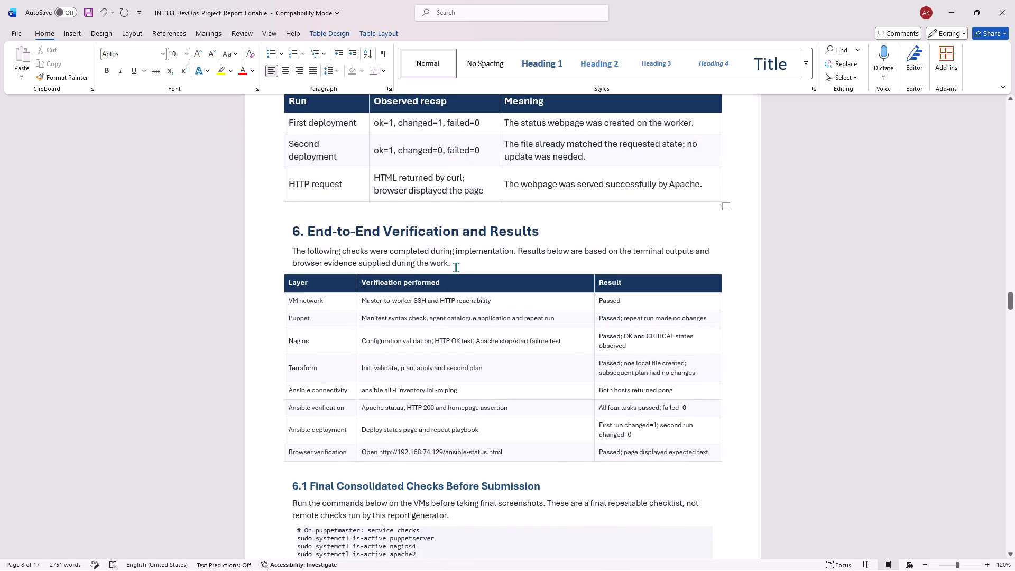
drag(456, 267, 298, 251)
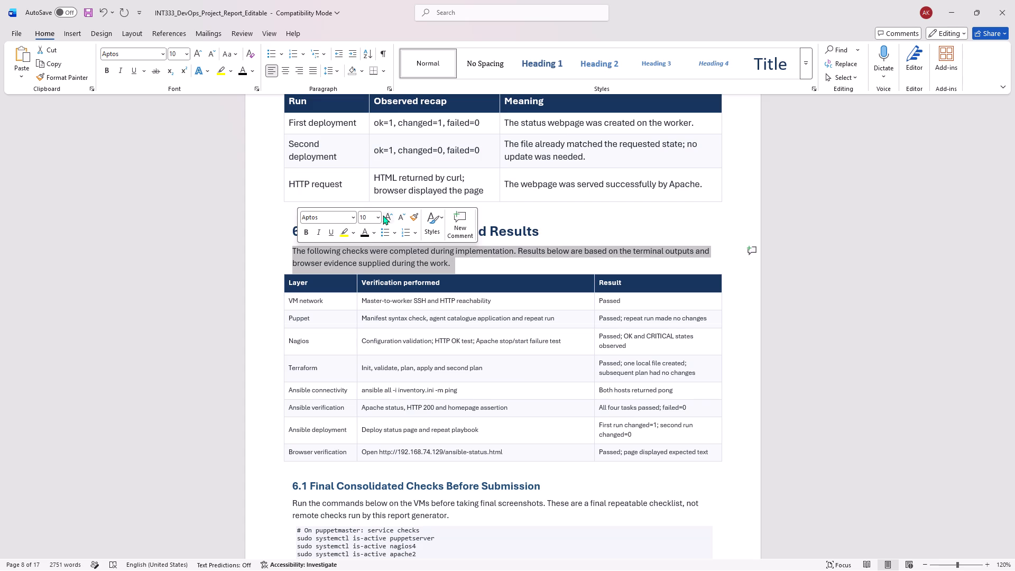
click(380, 217)
click(373, 280)
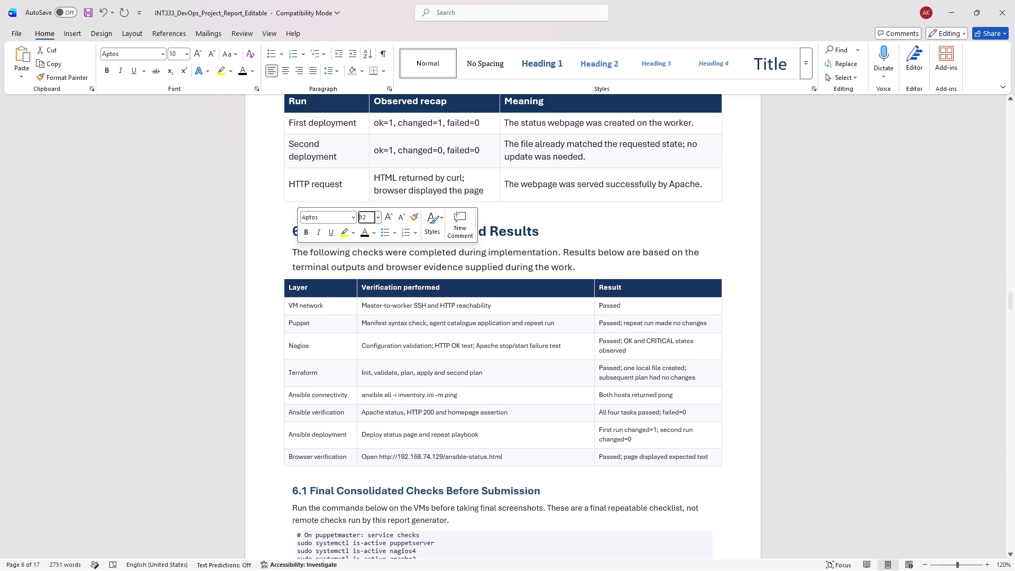
Format the verification table under section 6 with its header row at font size 12 and its body rows at 11.
drag(639, 287, 430, 289)
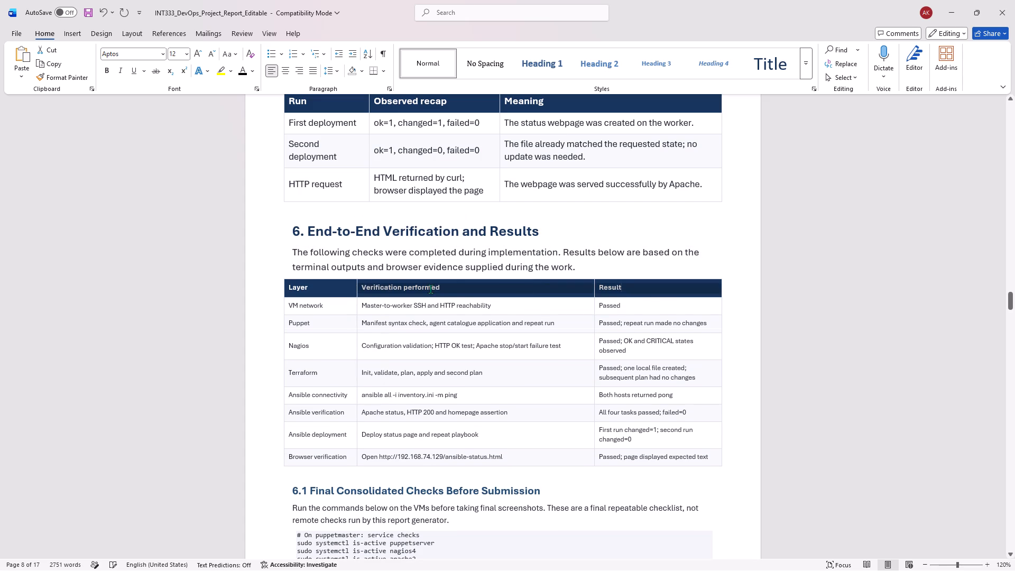
drag(430, 289, 287, 291)
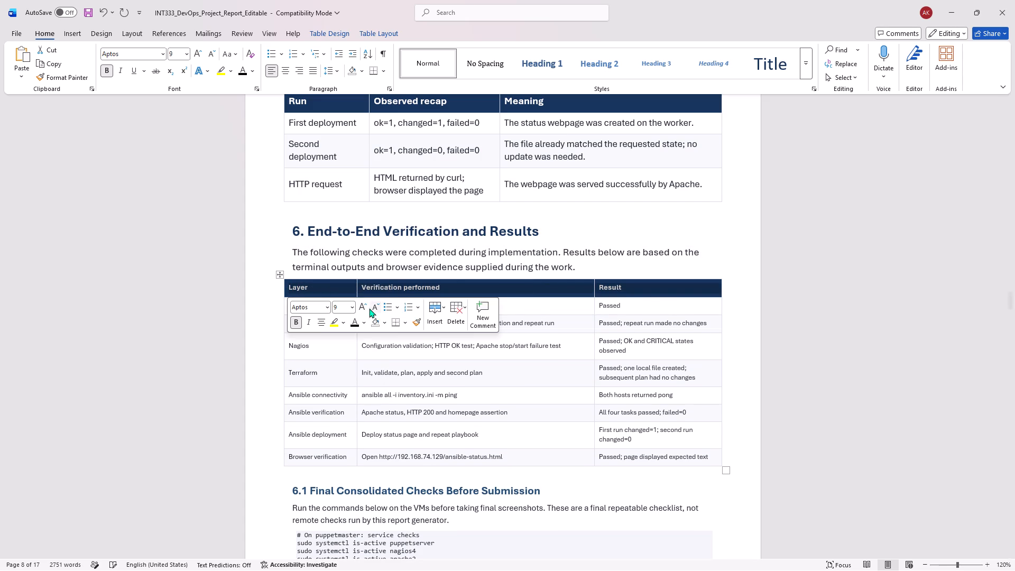
click(352, 308)
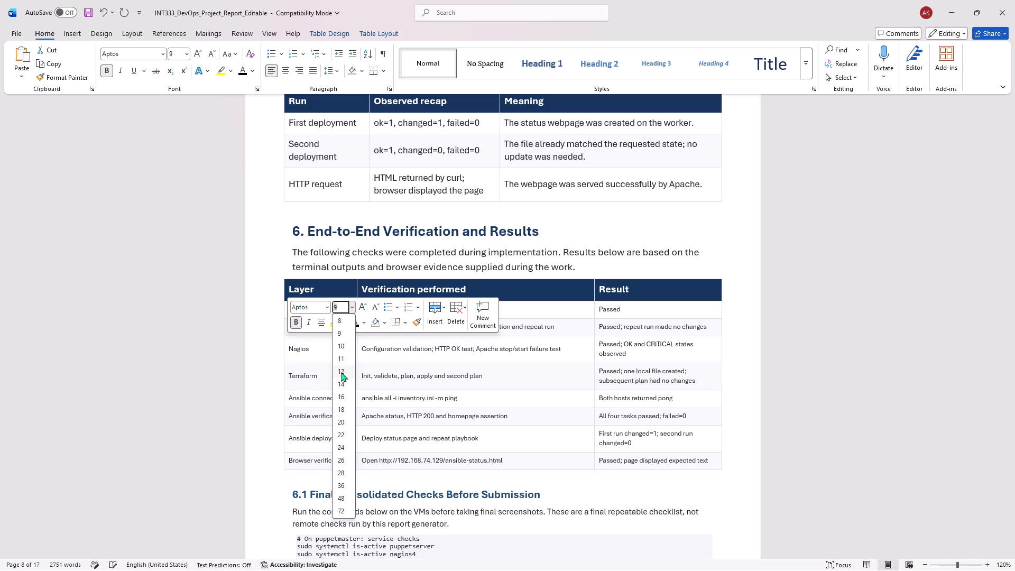
click(341, 372)
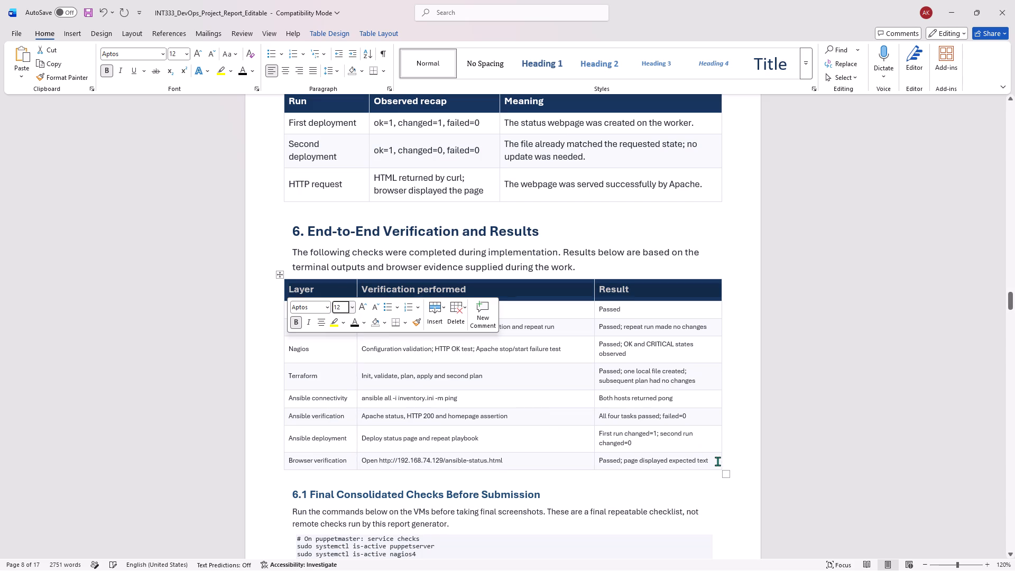
drag(714, 459, 296, 314)
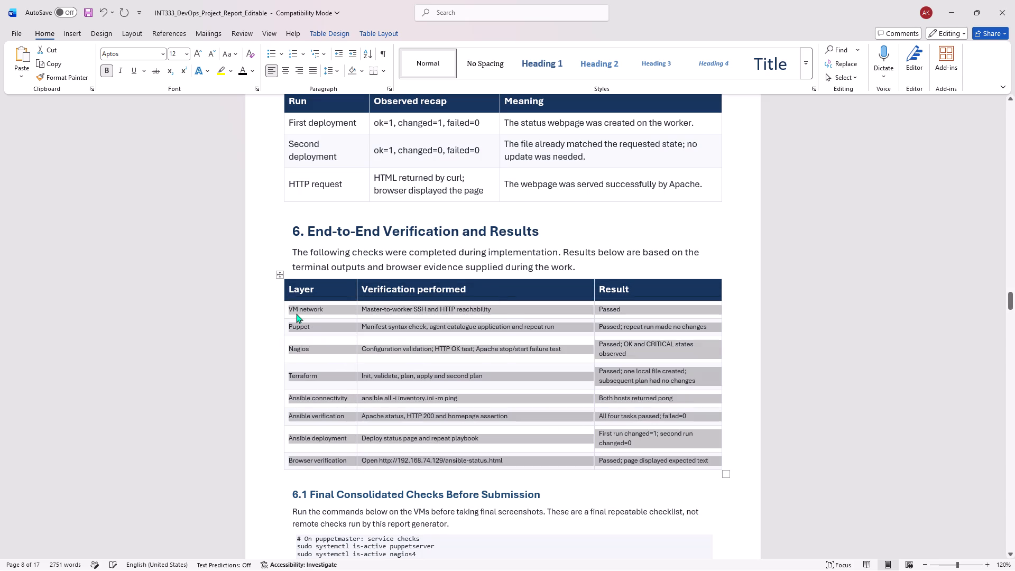
click(360, 330)
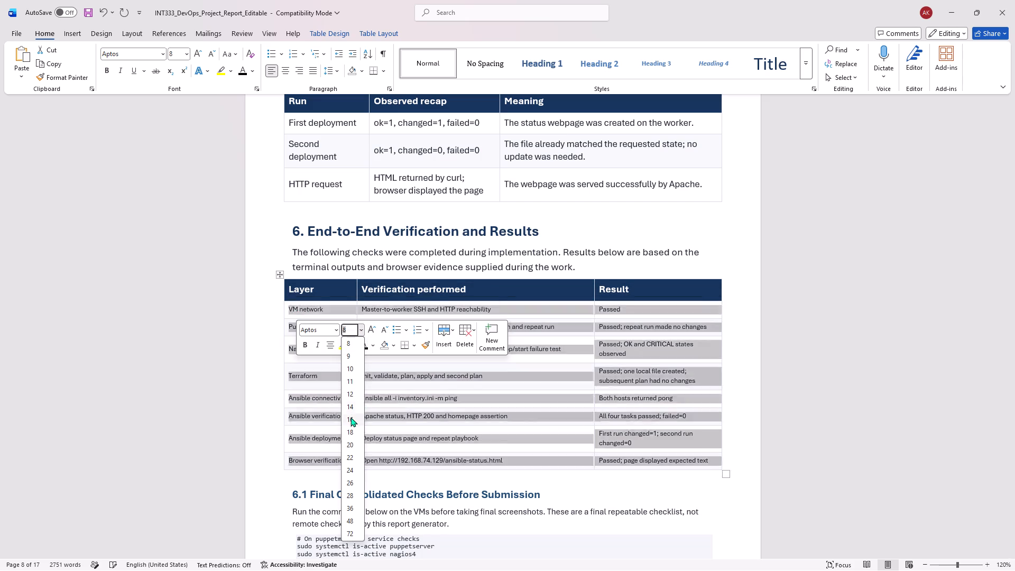
click(353, 381)
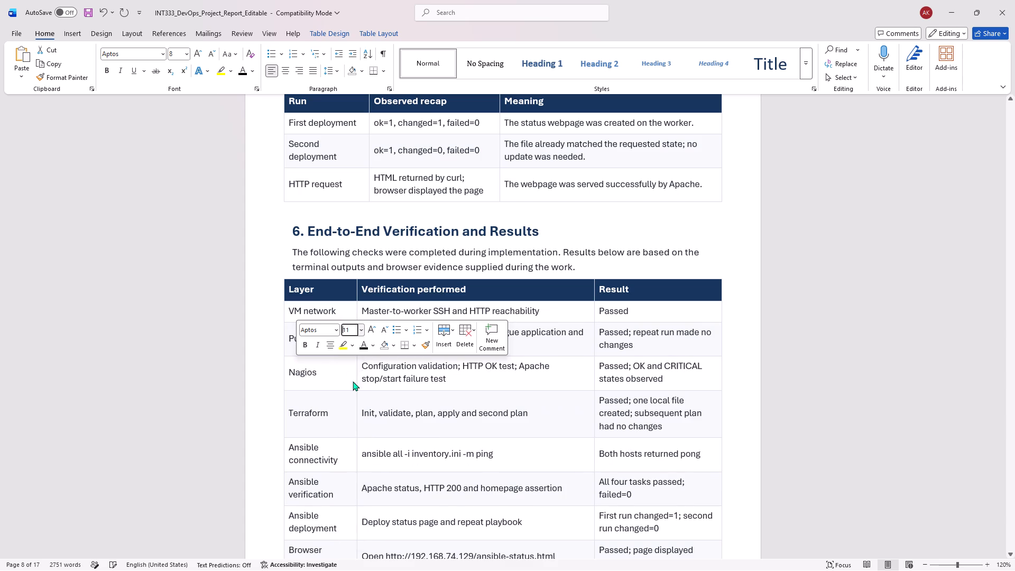
click(806, 449)
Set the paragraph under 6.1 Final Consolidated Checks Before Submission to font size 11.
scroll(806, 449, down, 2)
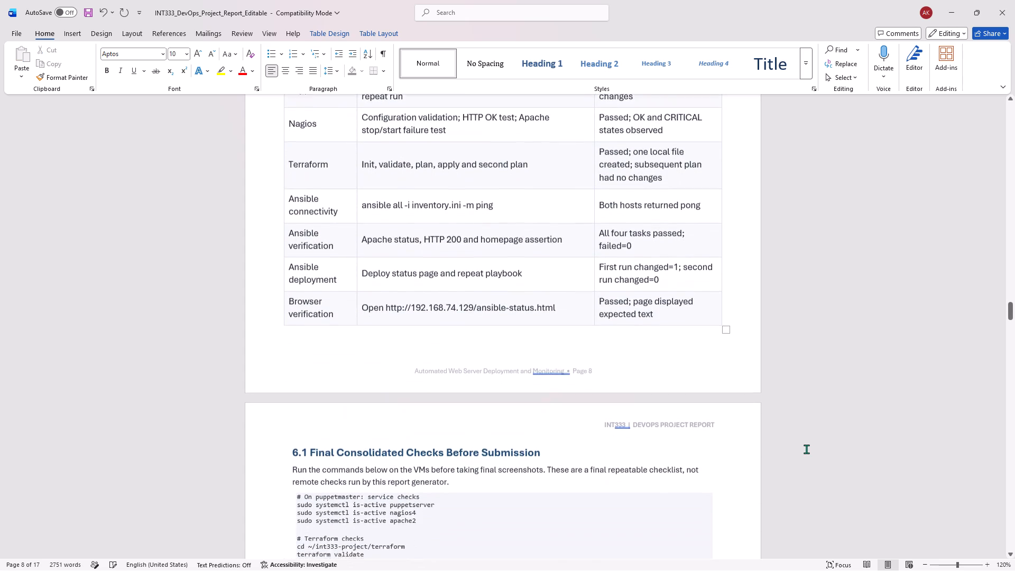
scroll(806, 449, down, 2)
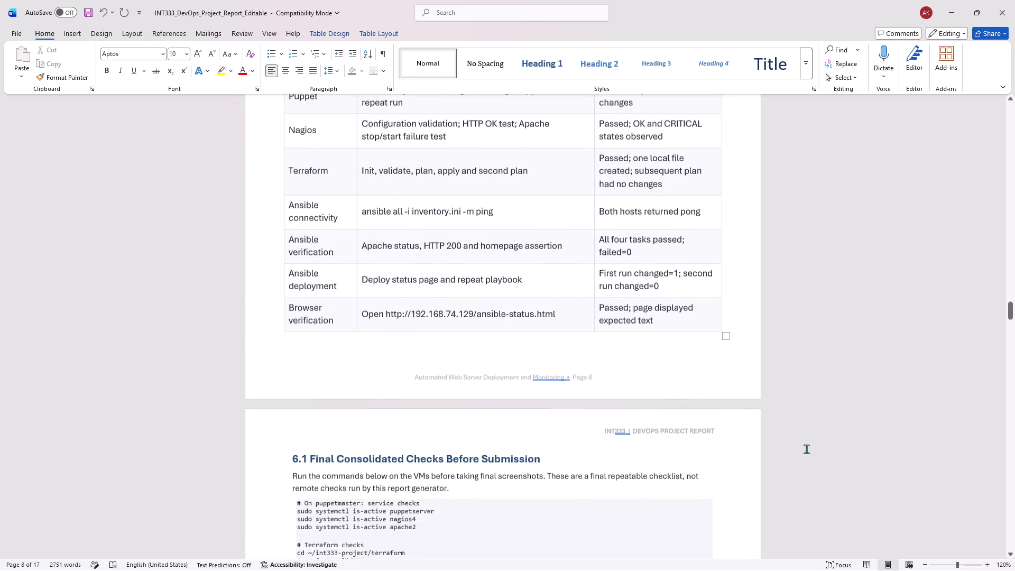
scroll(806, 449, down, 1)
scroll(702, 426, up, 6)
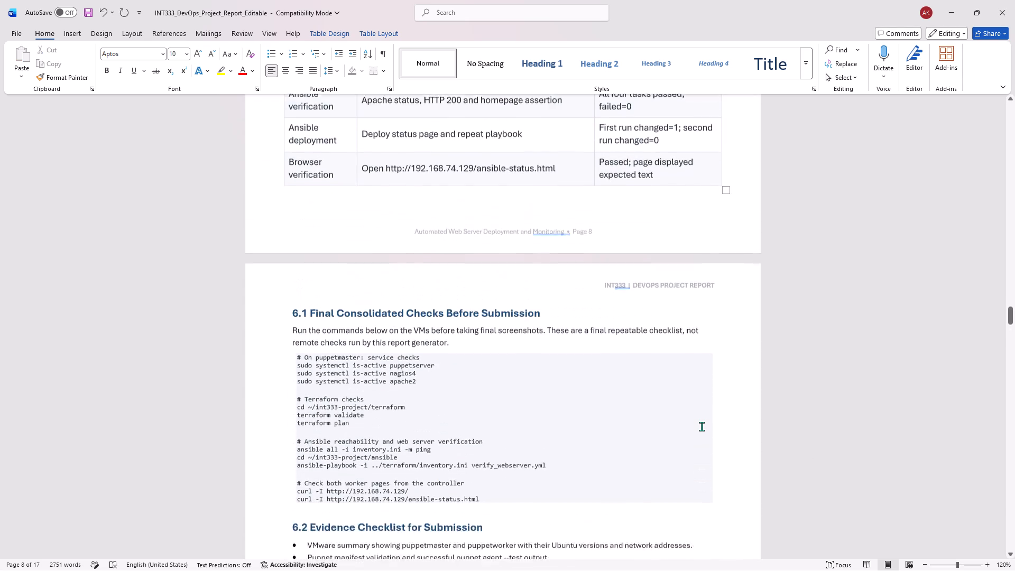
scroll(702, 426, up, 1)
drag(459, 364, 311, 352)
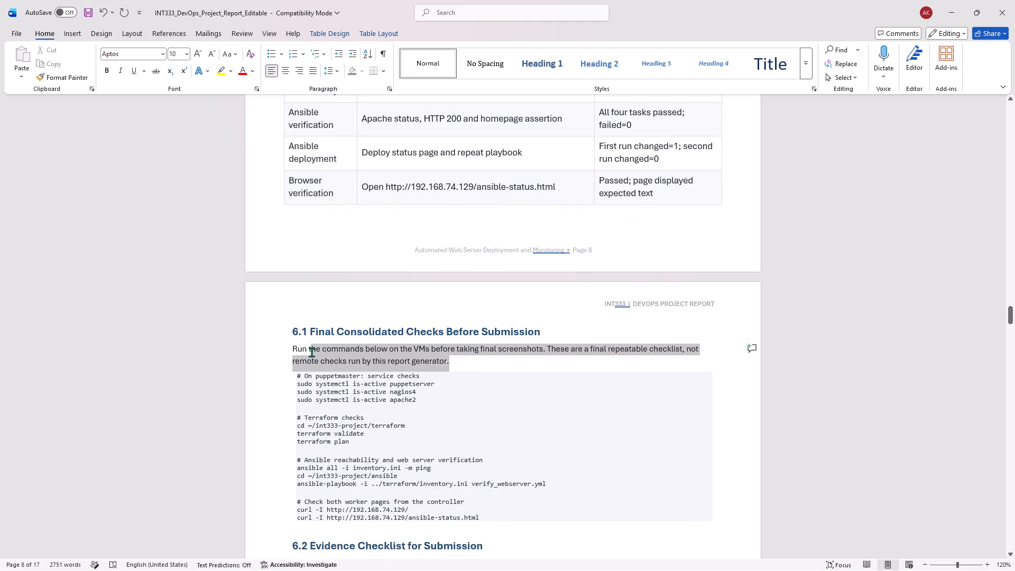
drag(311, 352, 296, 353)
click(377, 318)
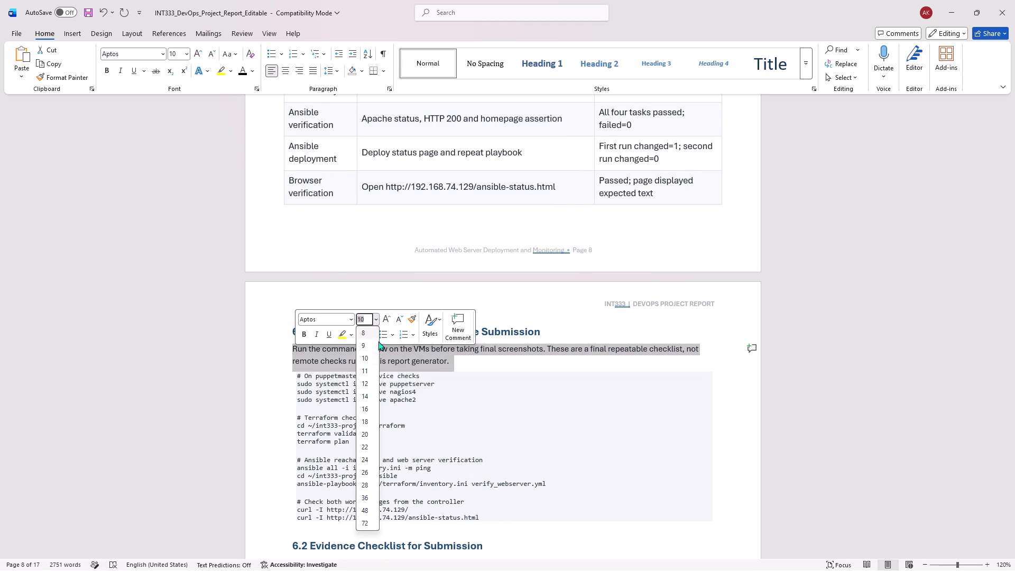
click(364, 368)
Set the service, Terraform and Ansible checks code block under 6.1 to font size 11.
scroll(416, 445, down, 1)
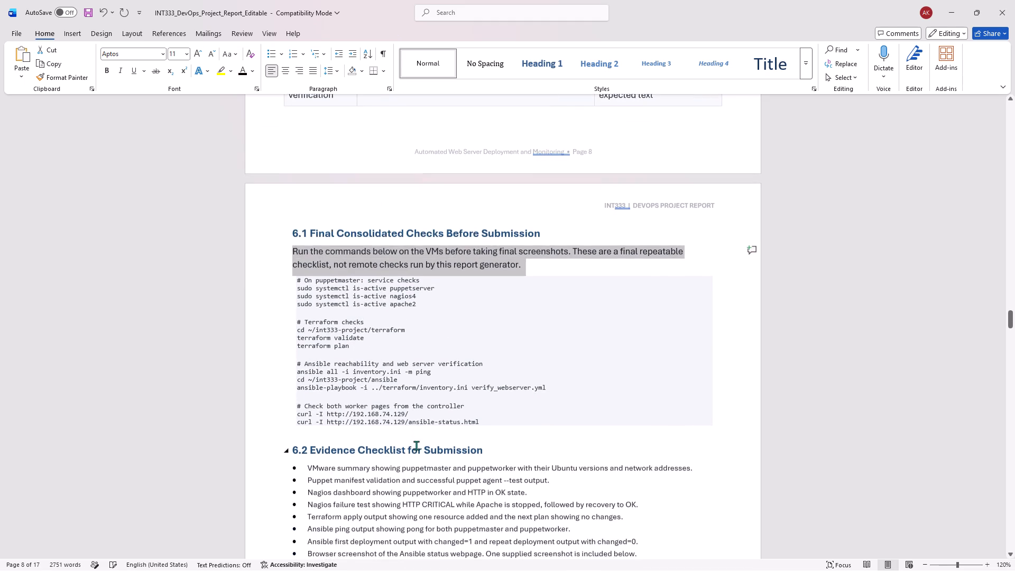
scroll(416, 445, down, 1)
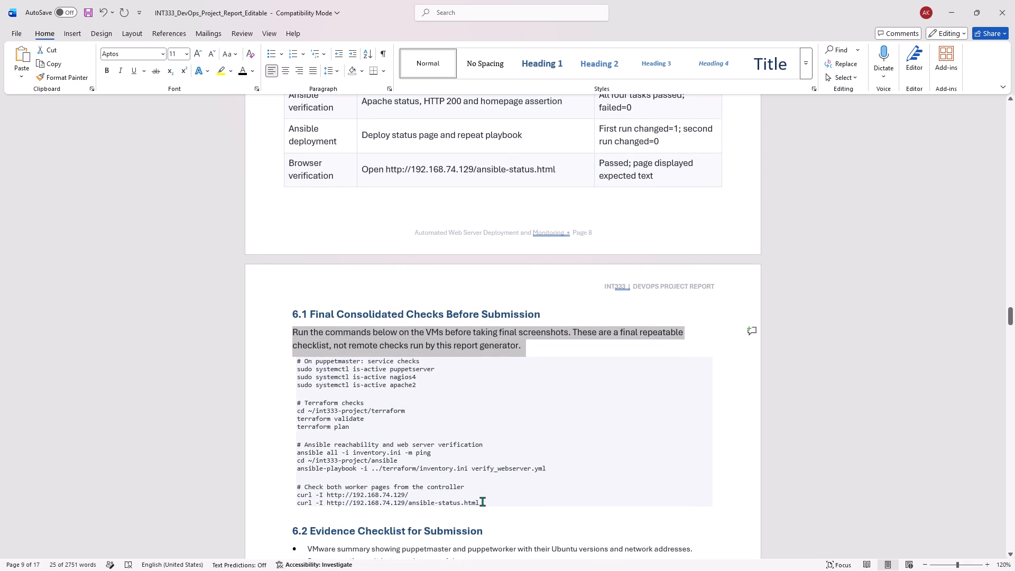
drag(482, 501, 297, 363)
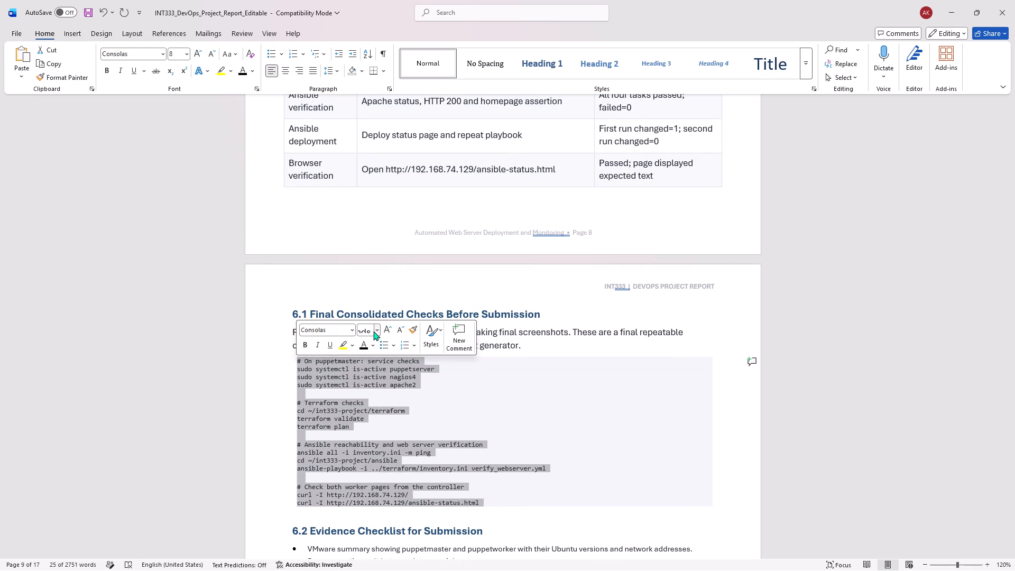
click(377, 330)
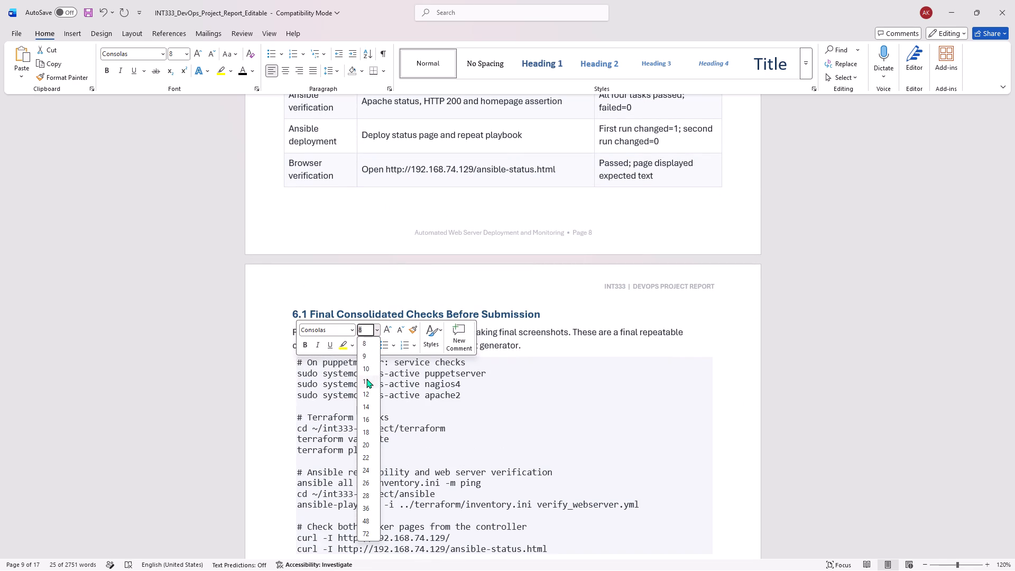
click(366, 379)
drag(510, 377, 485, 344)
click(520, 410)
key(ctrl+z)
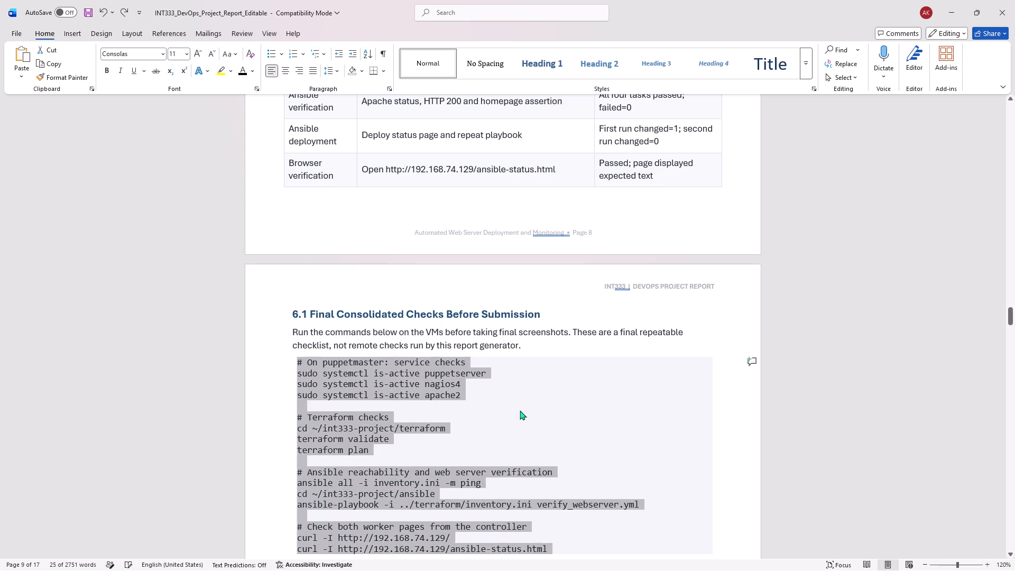
Set the paragraph under 6.1 Final Consolidated Checks Before Submission to font size 12.
click(496, 347)
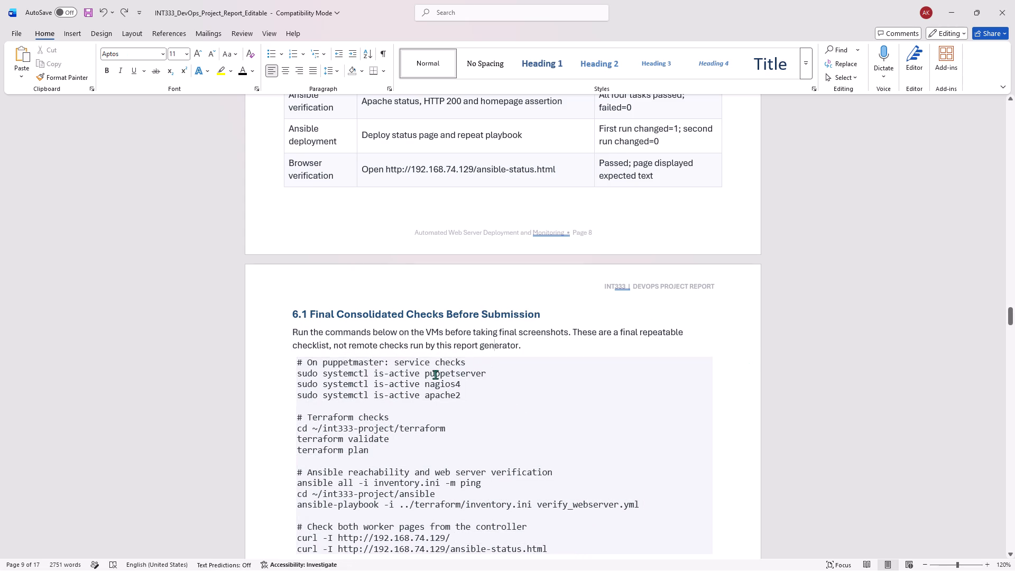
click(433, 376)
drag(524, 346, 298, 333)
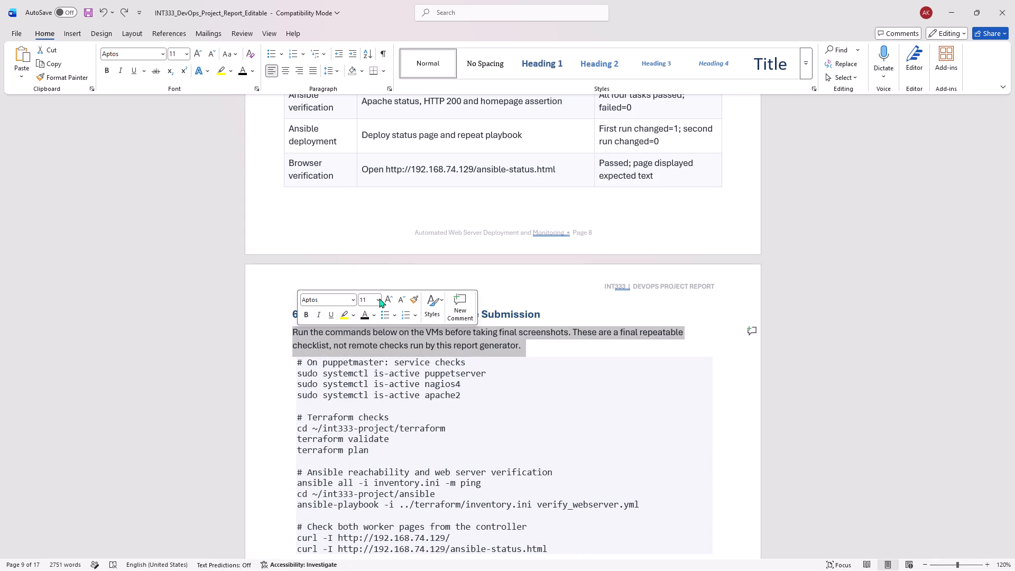
click(379, 298)
click(366, 364)
Set the bulleted list under 6.2 Evidence Checklist for Submission to font size 12.
scroll(366, 364, down, 1)
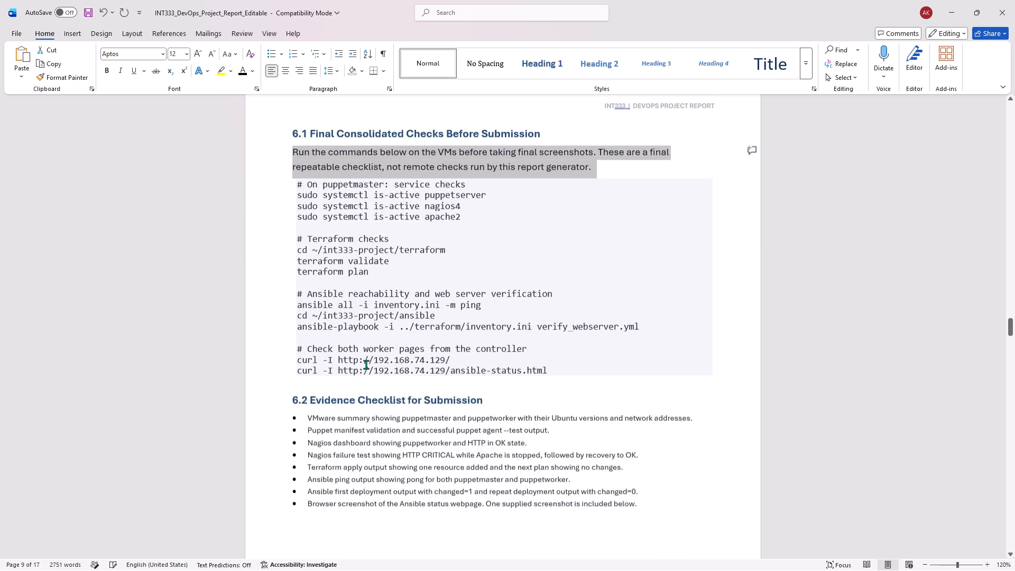
scroll(366, 364, down, 2)
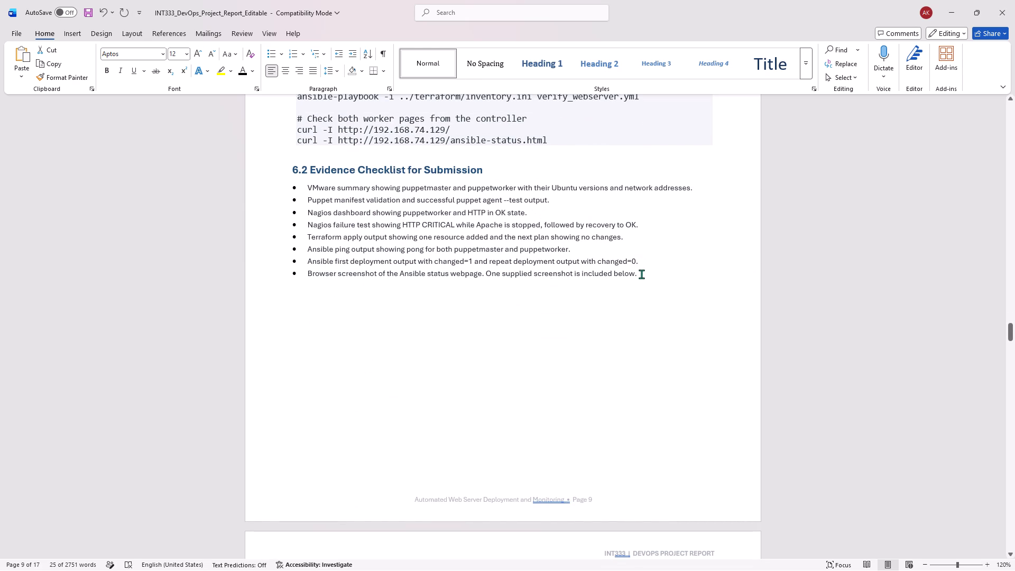
drag(641, 274, 282, 185)
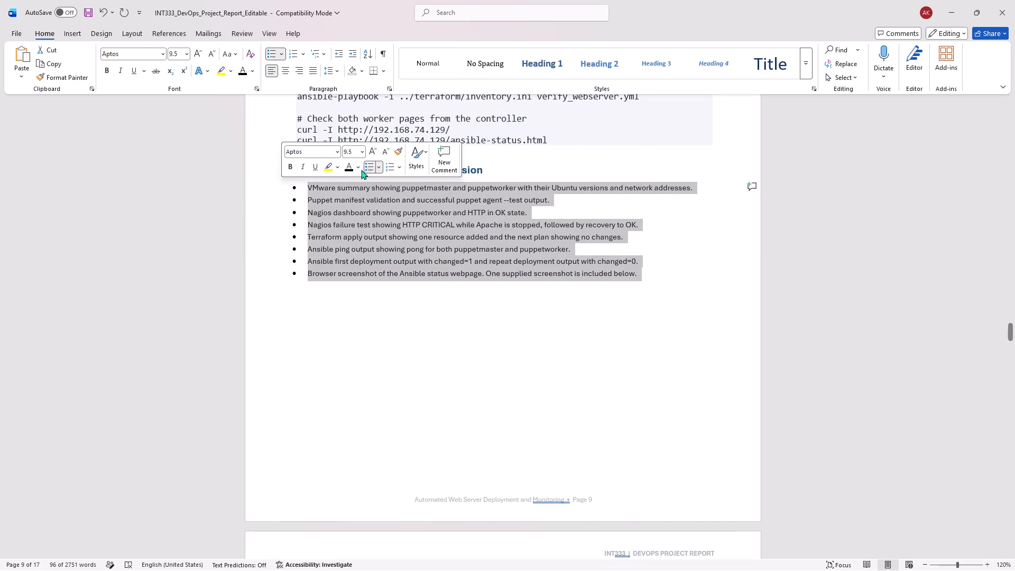
click(362, 155)
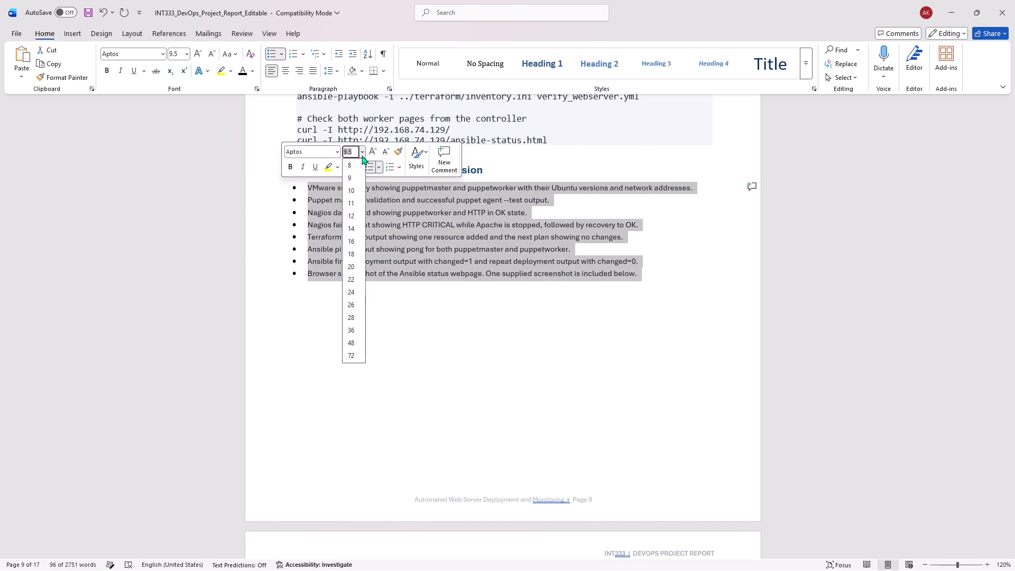
click(350, 214)
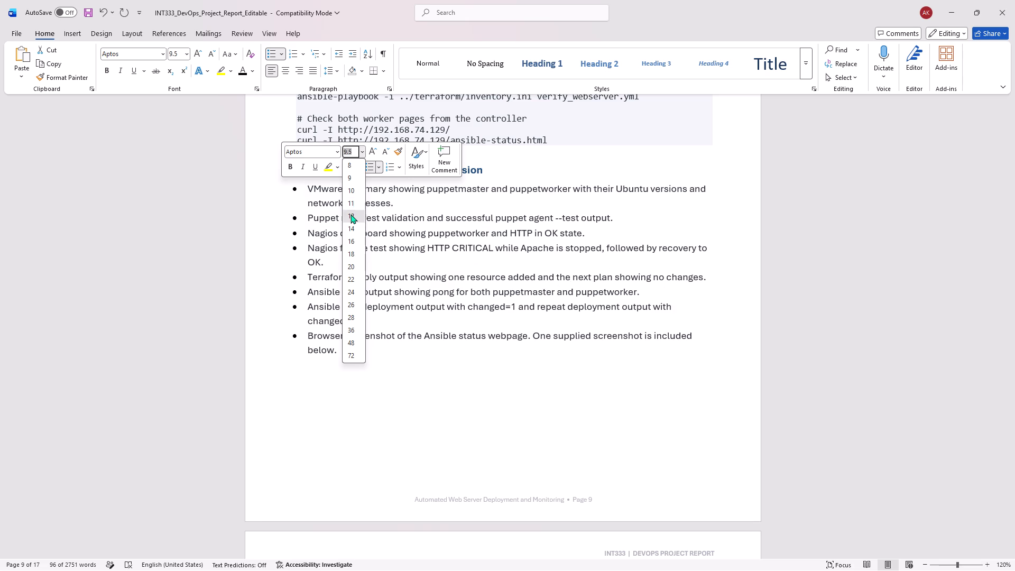
Set the paragraph under Figure 1 in section 7, Screenshot Evidence, to font size 12.
scroll(417, 404, up, 2)
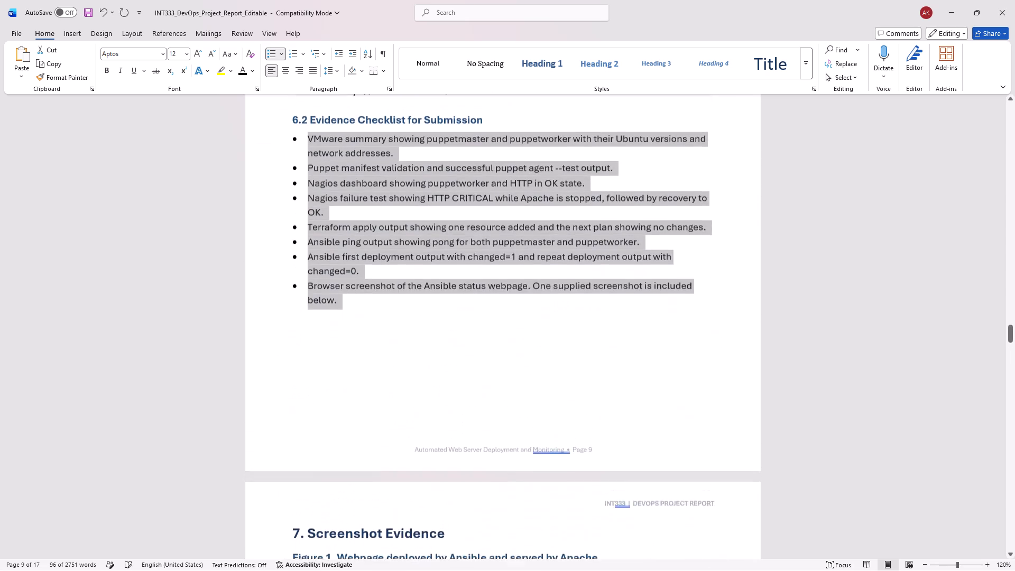
scroll(417, 404, down, 3)
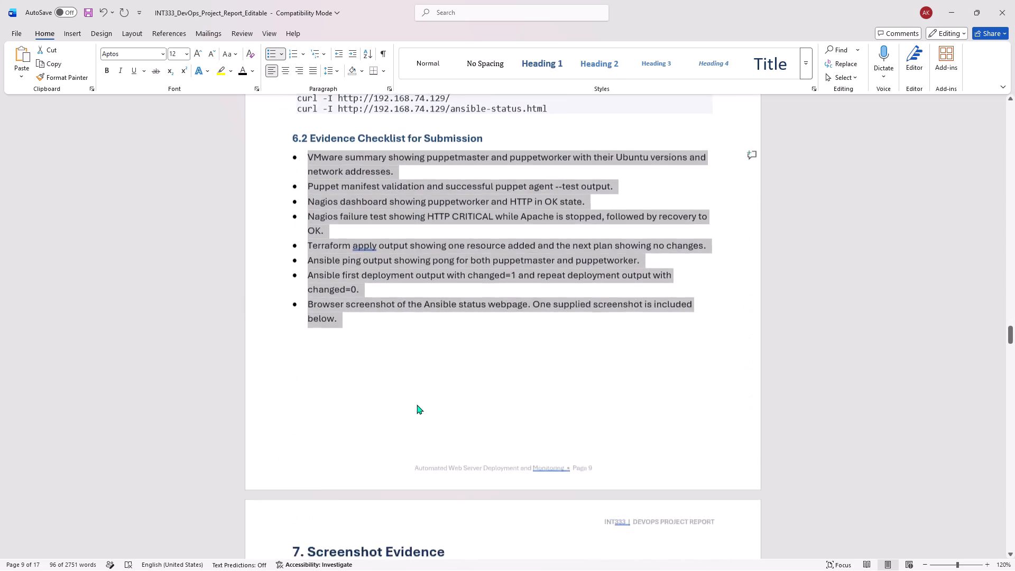
scroll(417, 404, down, 1)
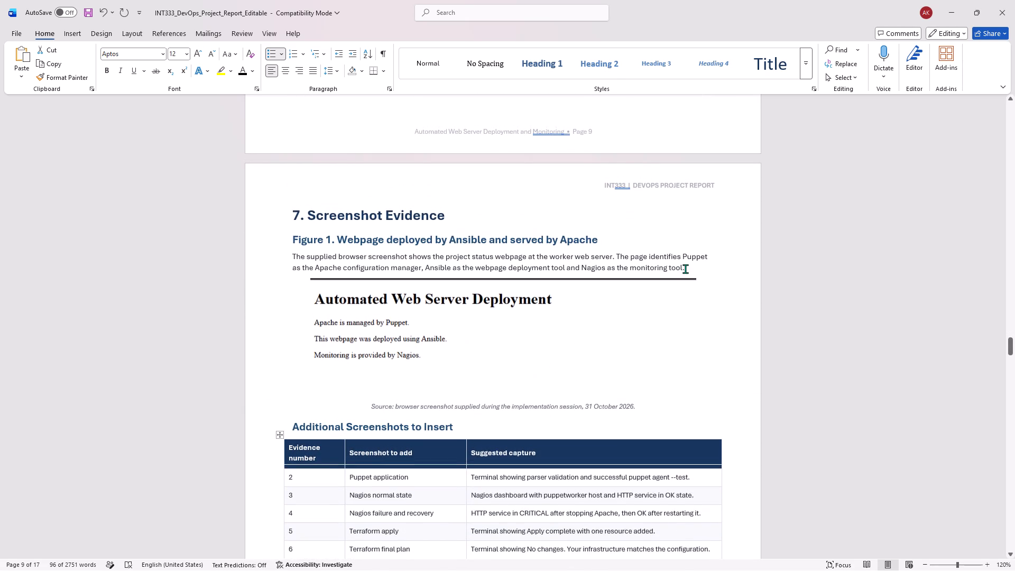
drag(690, 268, 291, 260)
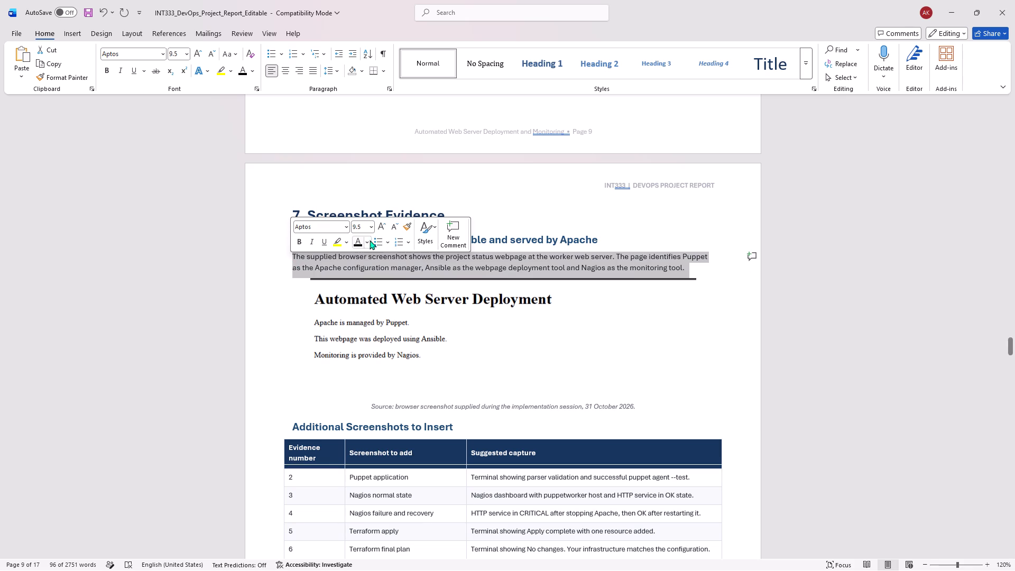
click(371, 227)
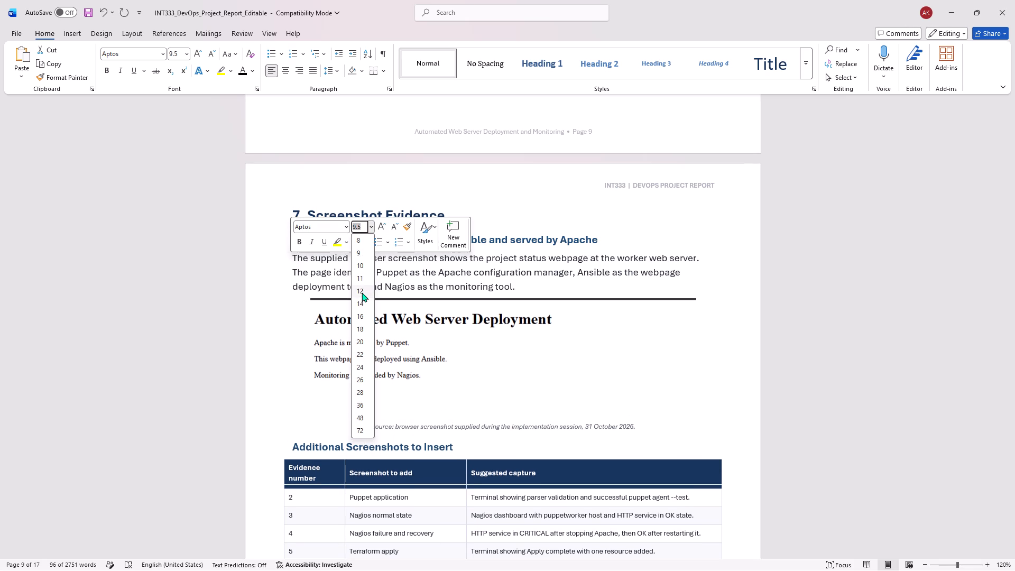
click(362, 292)
click(417, 360)
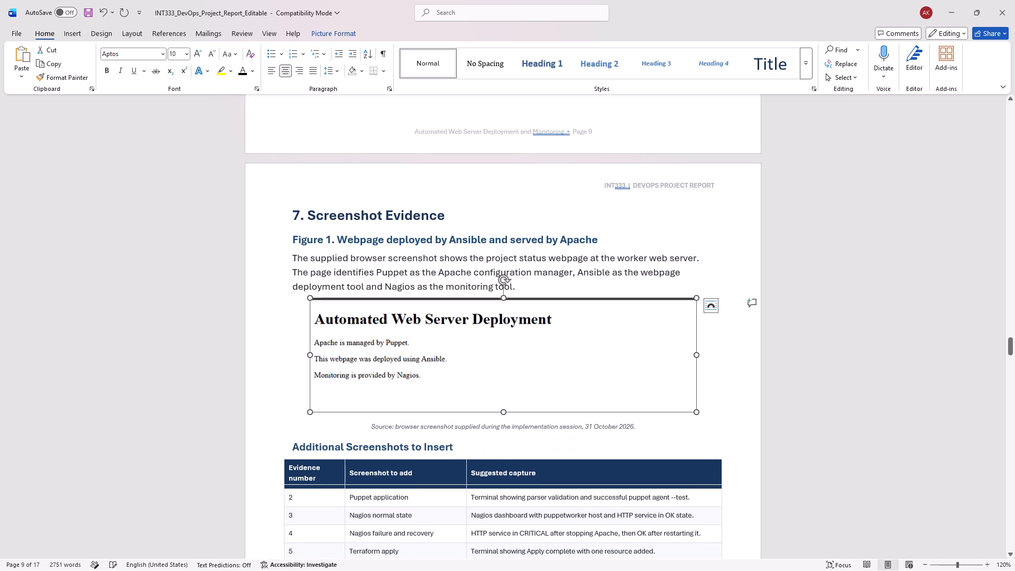
Look through the rest of the report, from section 7 to the final figure page, and return towards the beginning.
scroll(417, 360, down, 2)
scroll(447, 456, down, 5)
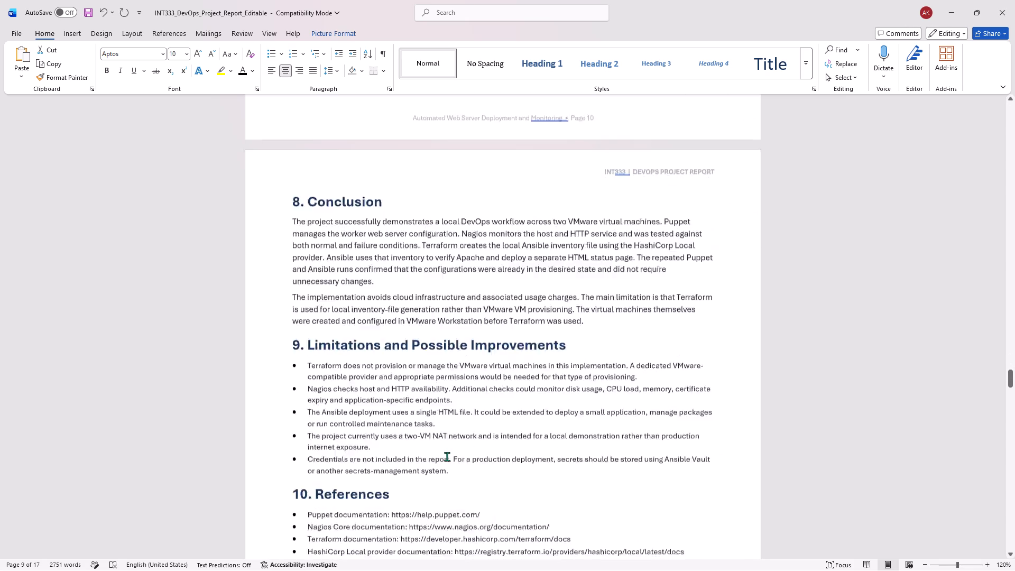
scroll(447, 456, down, 19)
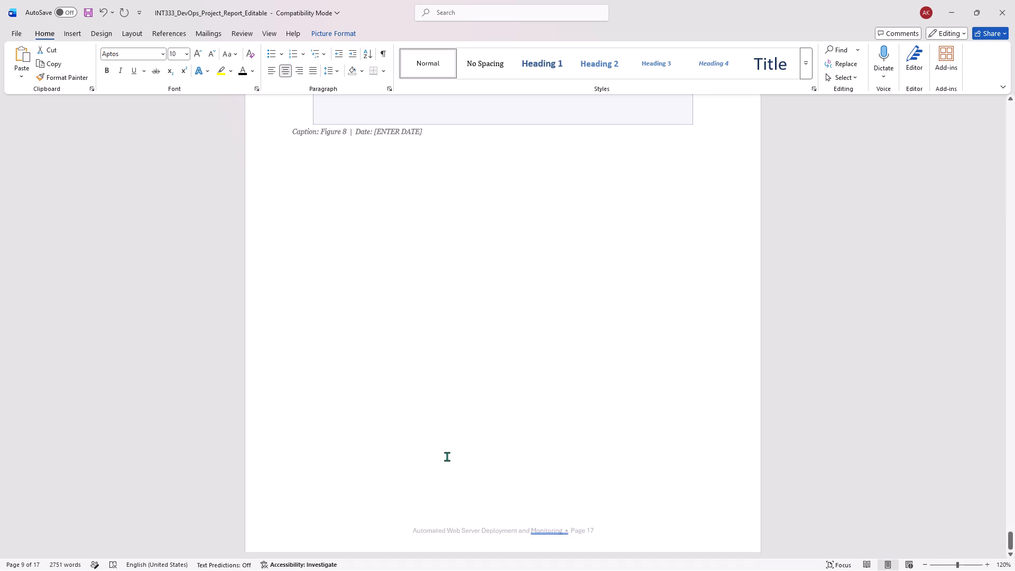
scroll(447, 456, up, 8)
scroll(447, 456, up, 20)
scroll(447, 456, up, 15)
scroll(447, 456, up, 8)
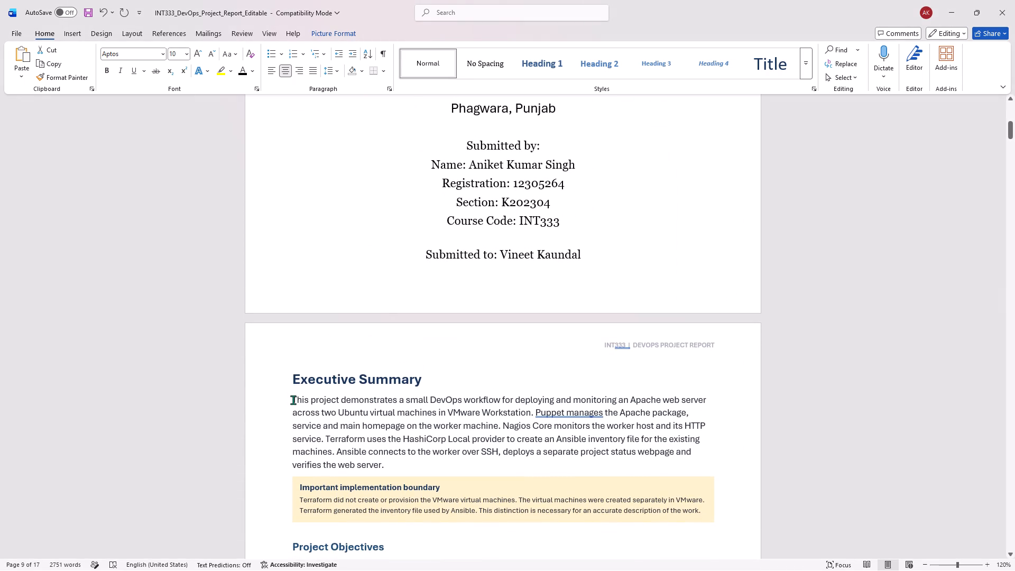
key(alt+Tab)
key(alt+Tab)
drag(294, 399, 701, 401)
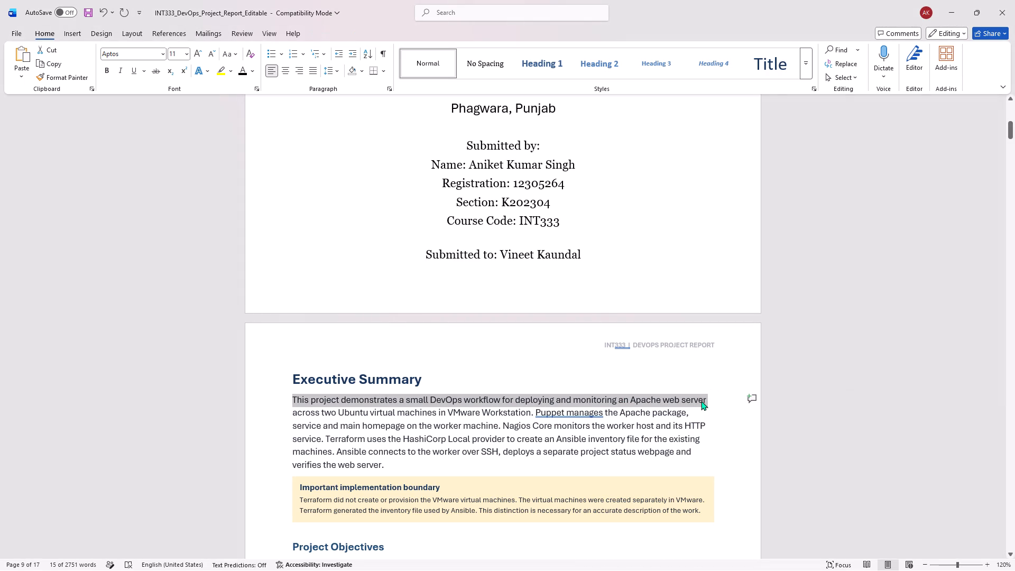
key(ctrl+v)
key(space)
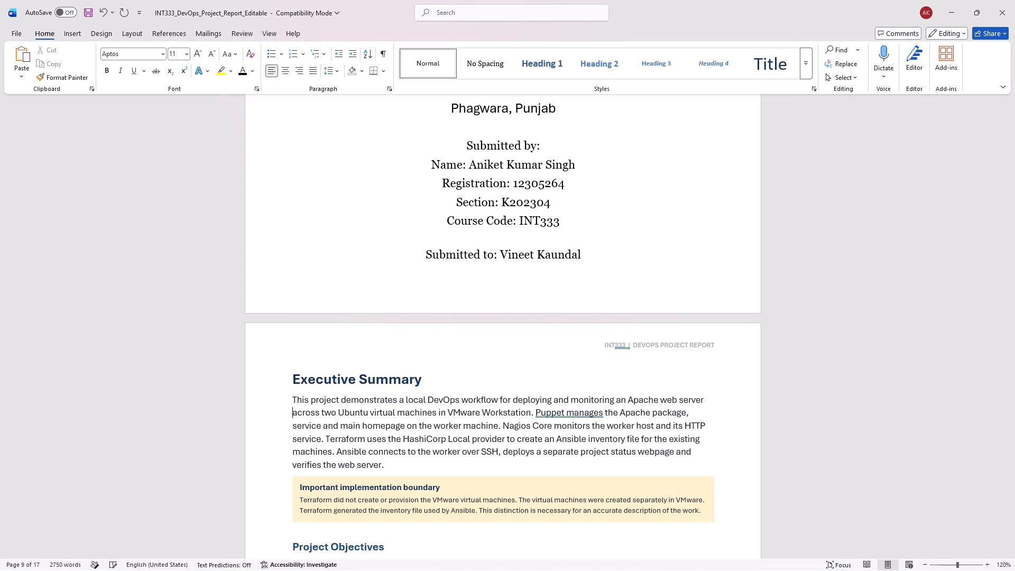
Switch to ChatGPT in Brave and read its page 2 recommendations on the implementation boundary, Project Objectives and System Architecture.
key(alt+Tab)
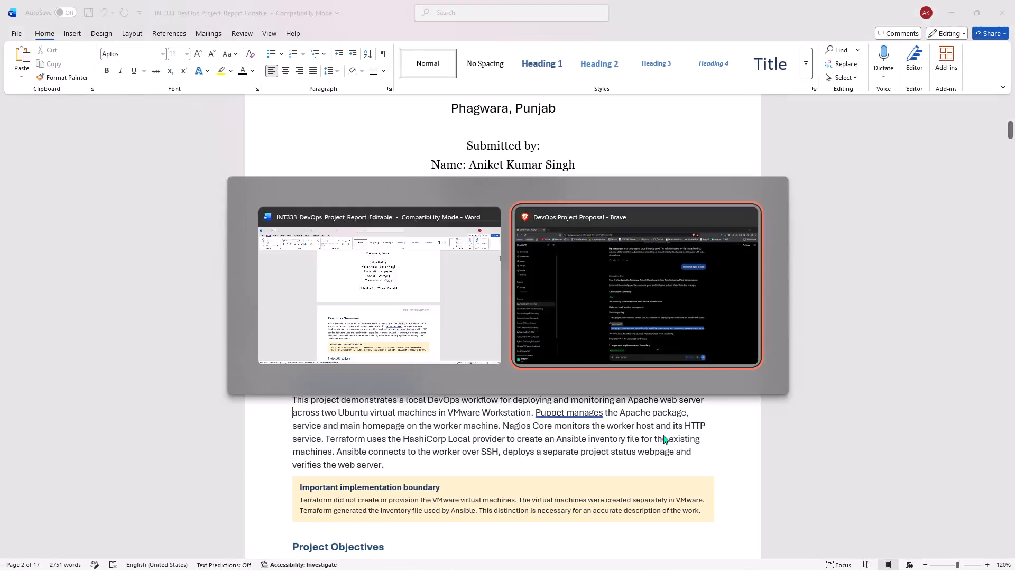
click(650, 458)
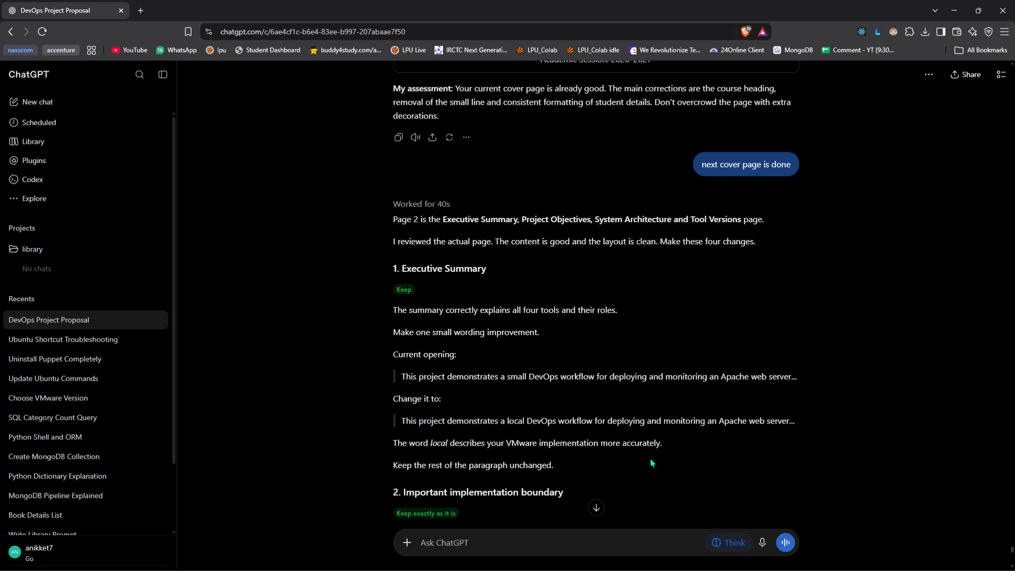
scroll(650, 458, down, 3)
scroll(556, 444, down, 1)
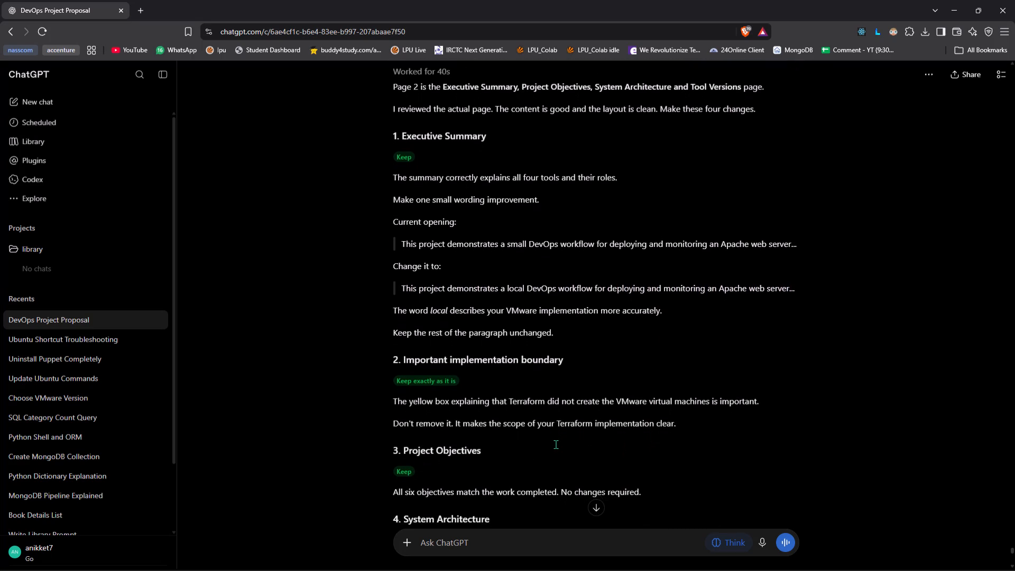
scroll(556, 444, down, 6)
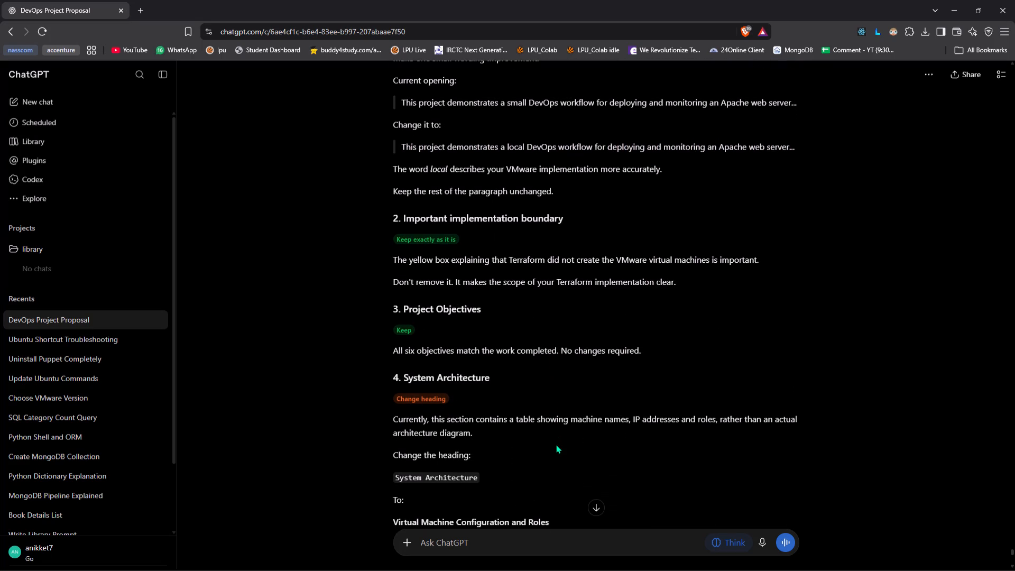
Back in Word, set the Important implementation boundary box's body text to font size 10 and its heading to 11.
key(alt+Tab)
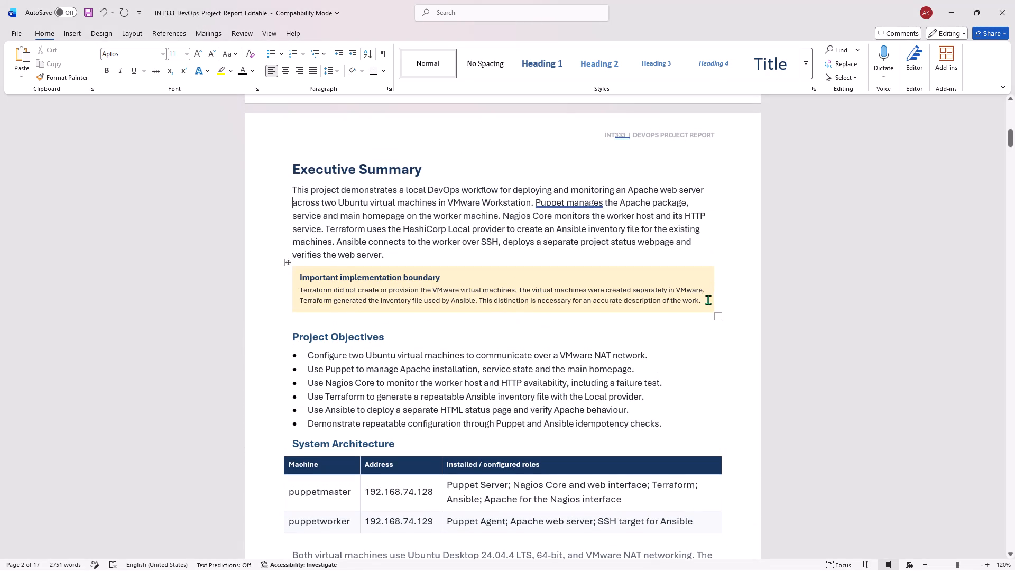
drag(706, 299, 307, 292)
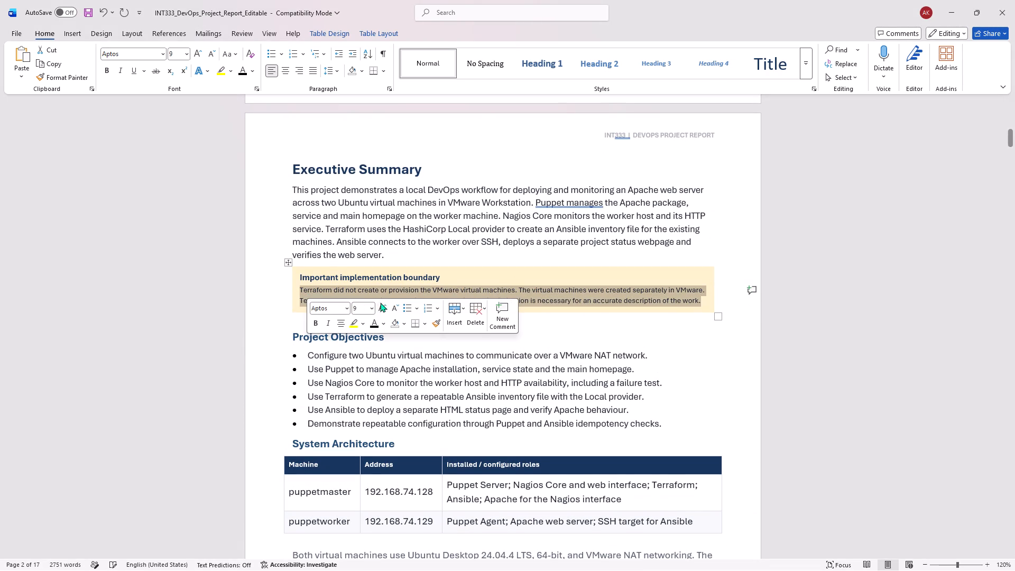
click(371, 309)
click(361, 347)
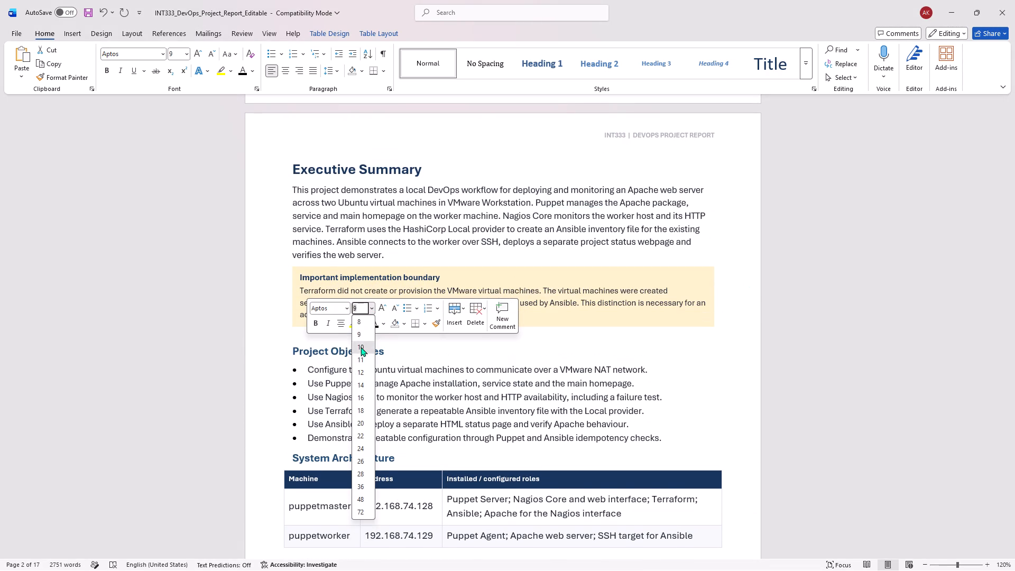
click(422, 280)
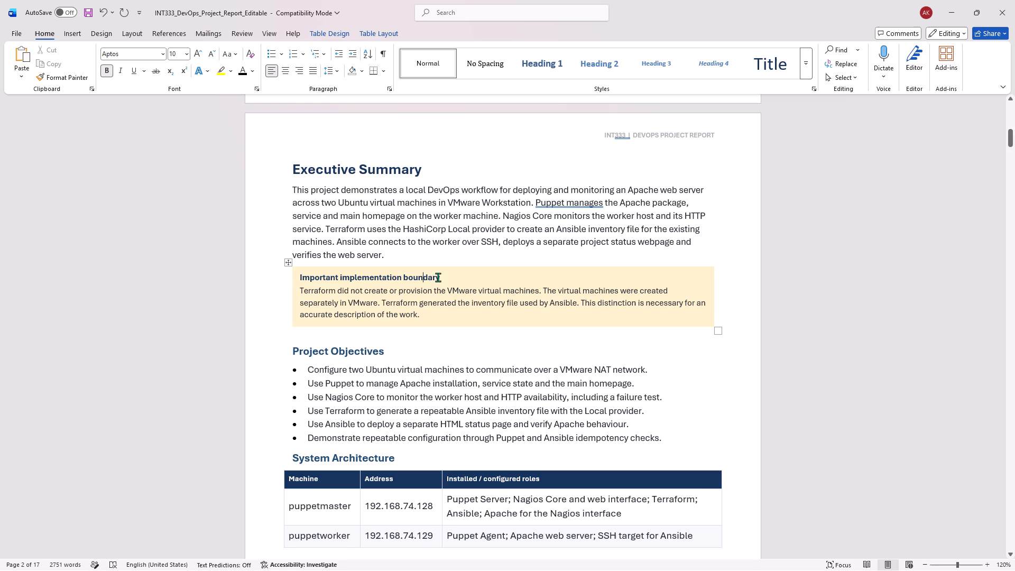
drag(449, 276, 309, 279)
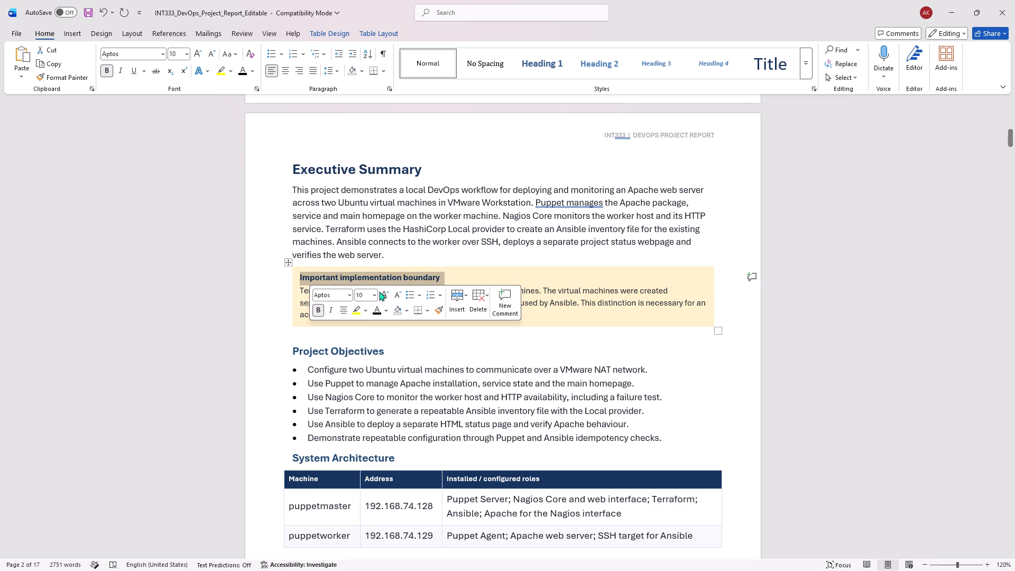
click(376, 293)
click(363, 344)
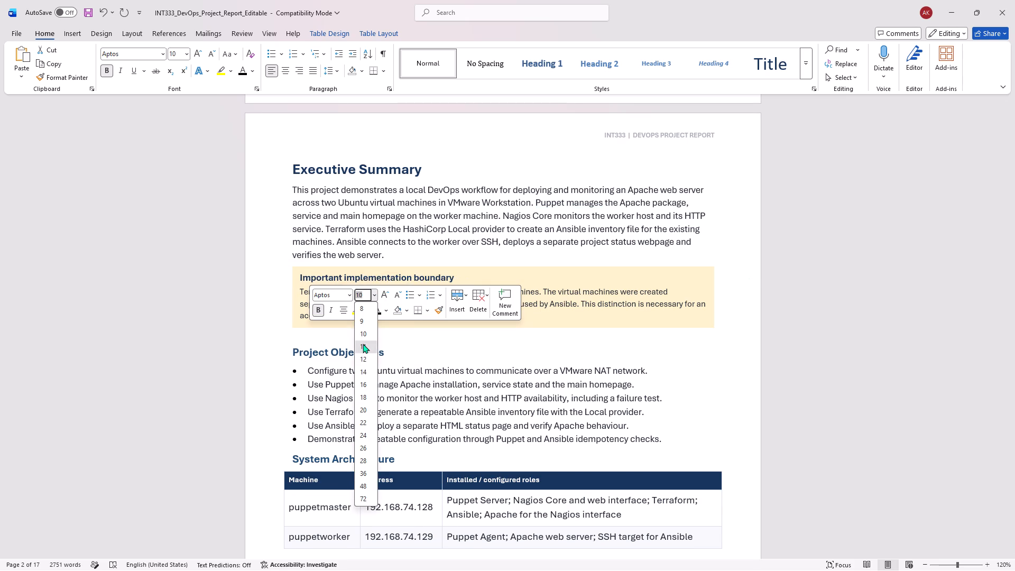
click(702, 362)
Check the font sizes of the Project Objectives list and the System Architecture table on page 2.
scroll(702, 362, down, 1)
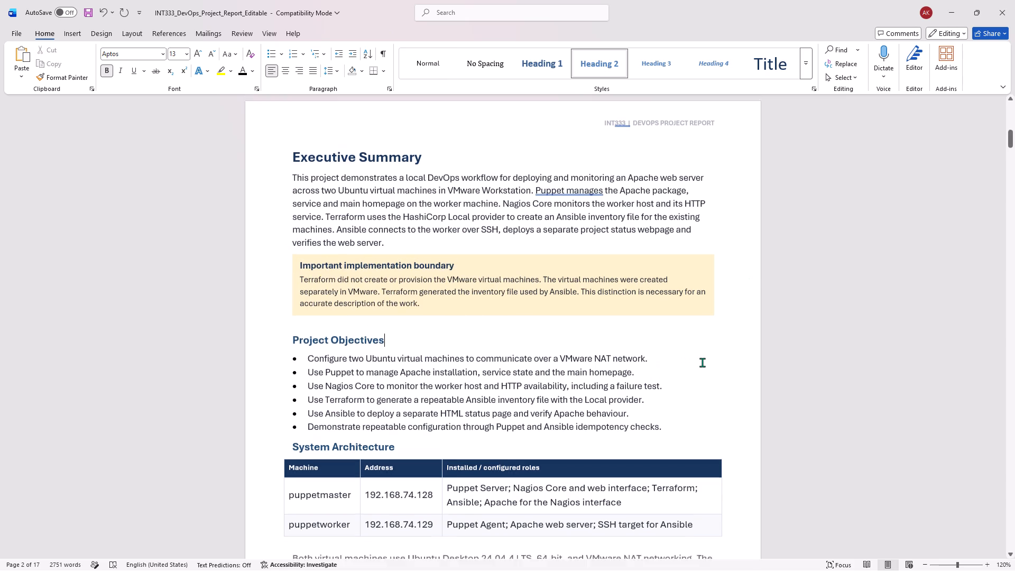
scroll(702, 362, down, 1)
click(574, 334)
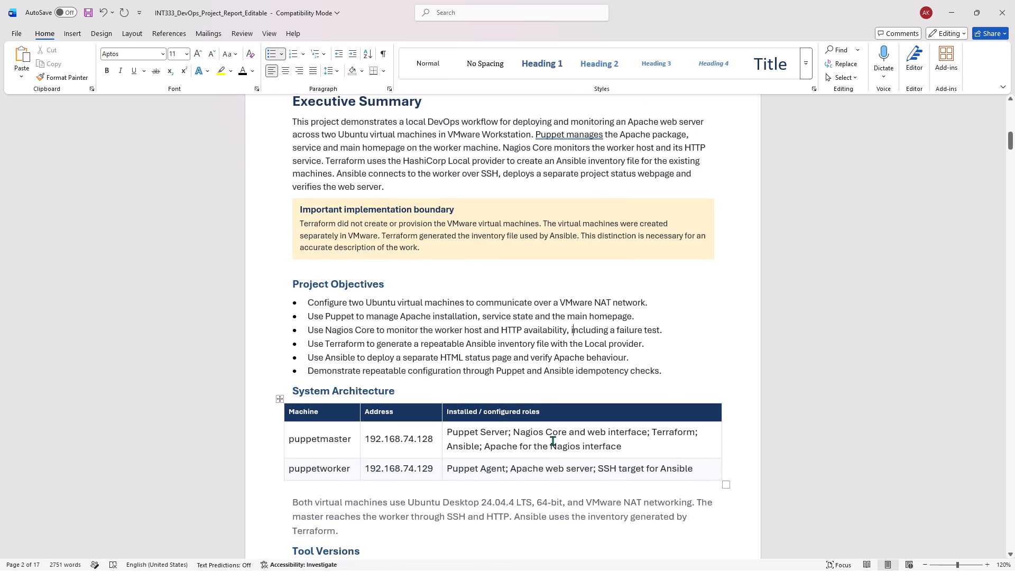
click(556, 432)
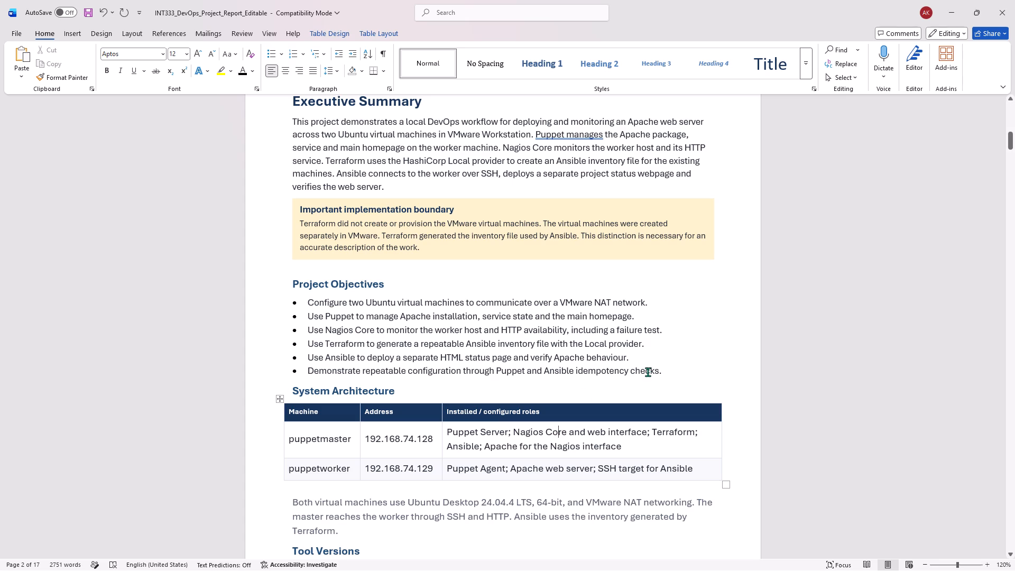
click(356, 283)
Set the six bullet points under Project Objectives to font size 12.
drag(668, 369, 283, 308)
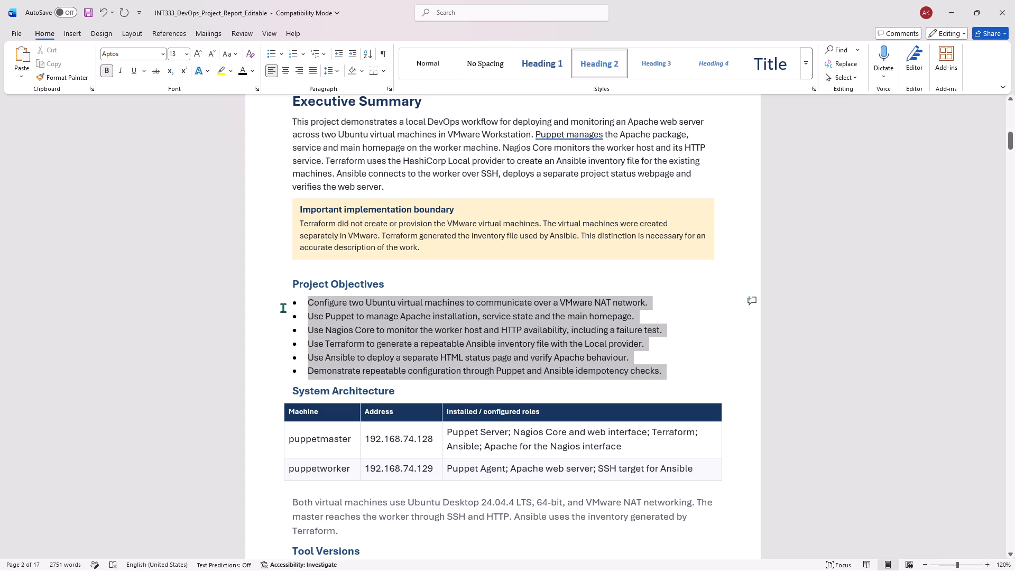
drag(283, 308, 275, 302)
click(357, 270)
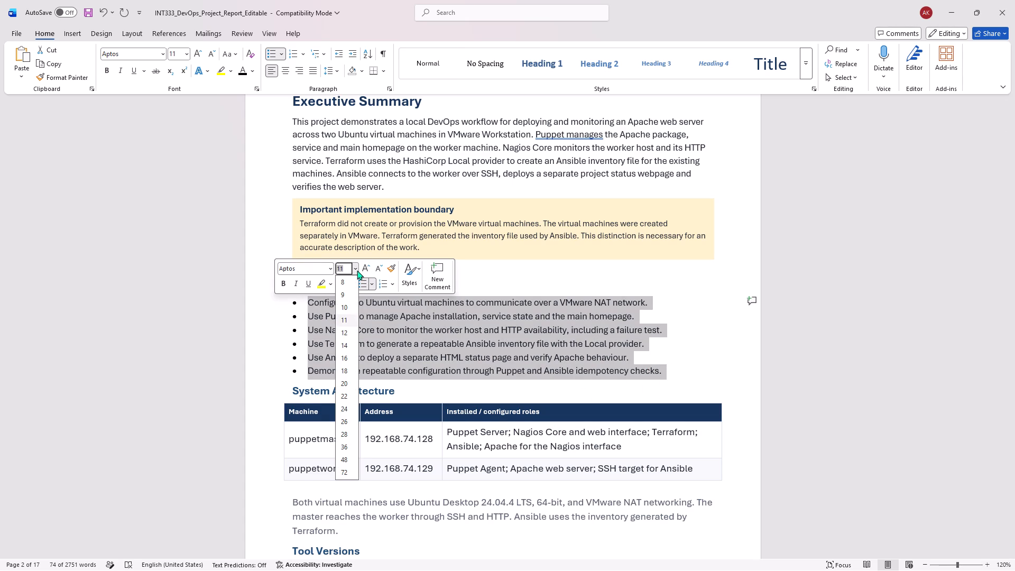
click(345, 330)
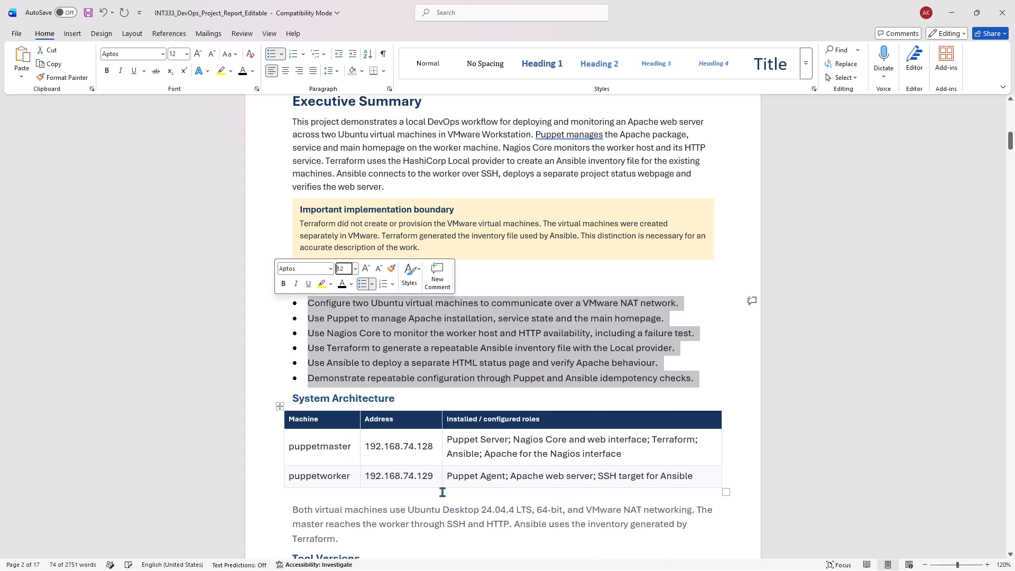
Change the grey text of the paragraph below the System Architecture table and the Tool Versions paragraph to black.
scroll(442, 496, down, 1)
click(328, 397)
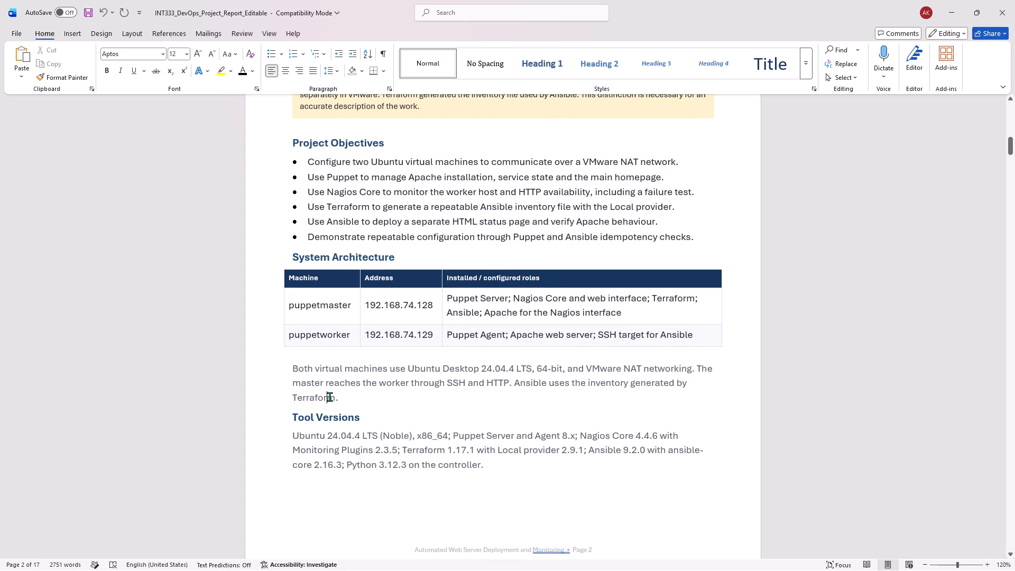
drag(342, 400, 294, 373)
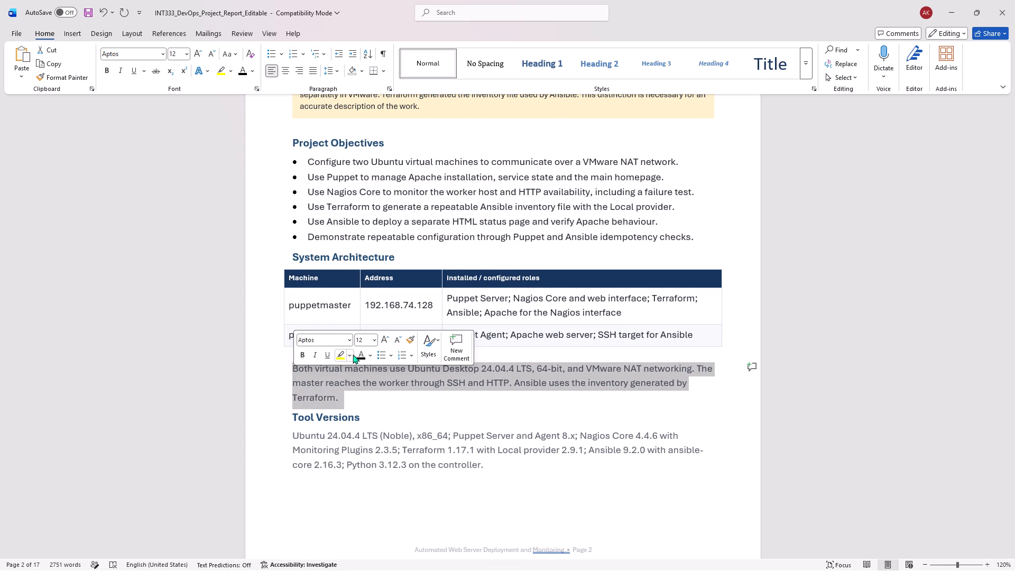
click(359, 355)
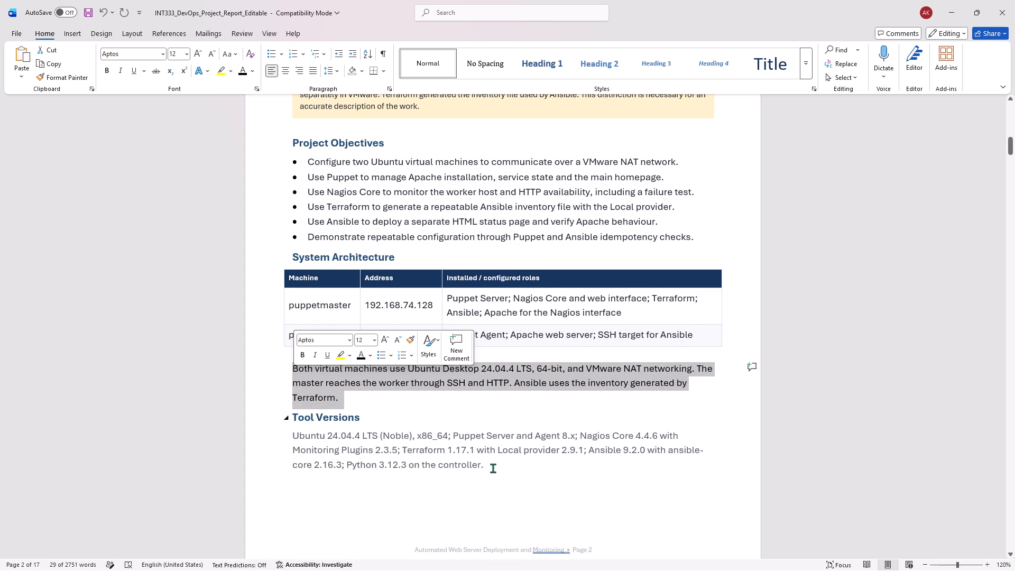
drag(493, 468, 295, 432)
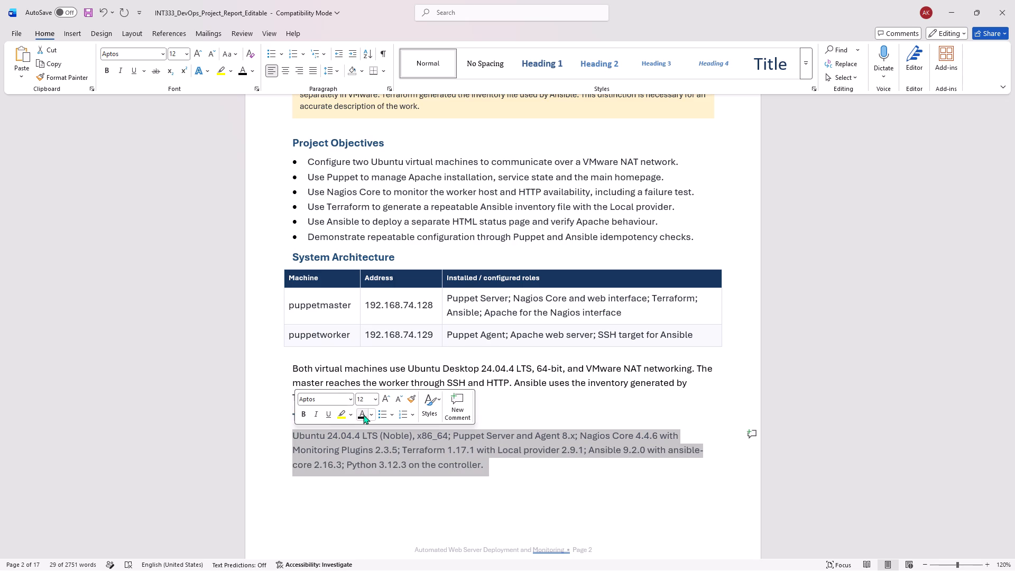
click(363, 415)
click(408, 470)
scroll(408, 470, down, 1)
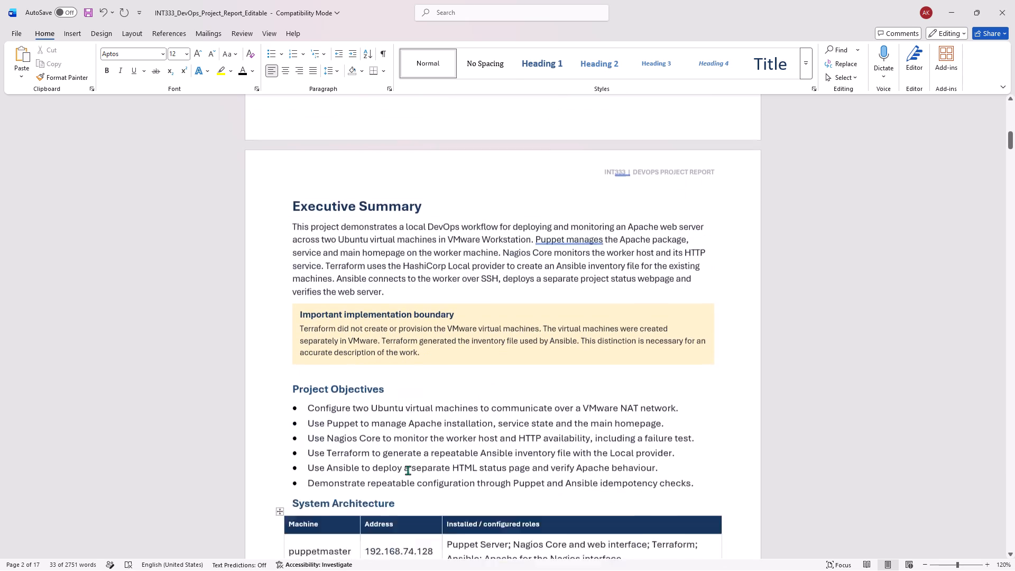
scroll(408, 470, down, 1)
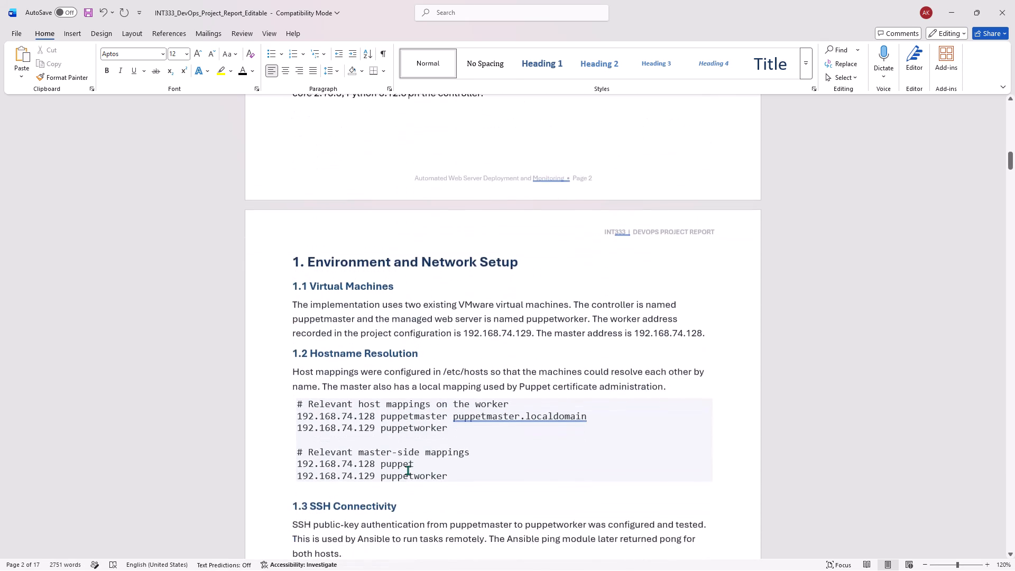
scroll(408, 470, down, 6)
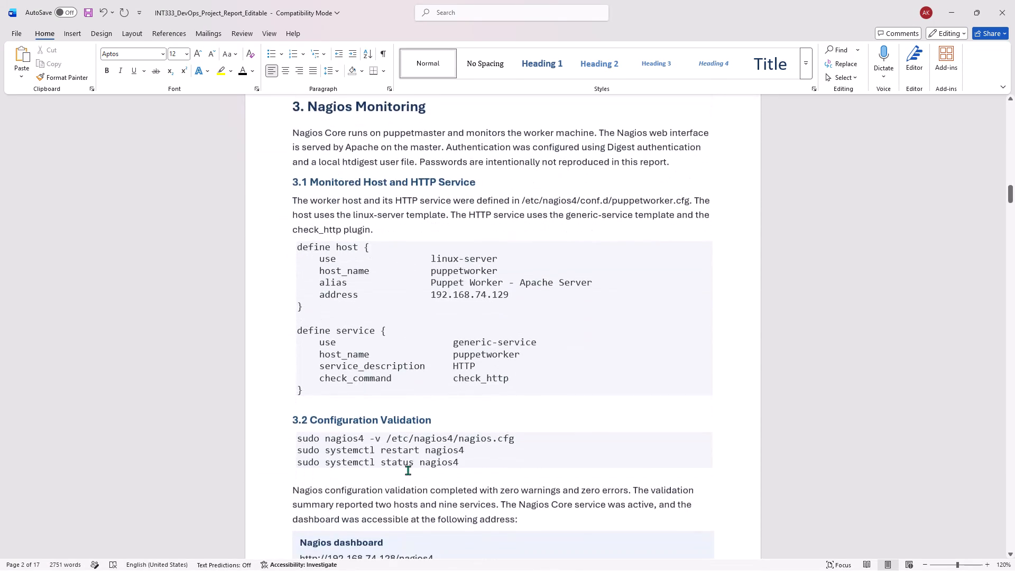
scroll(408, 470, down, 7)
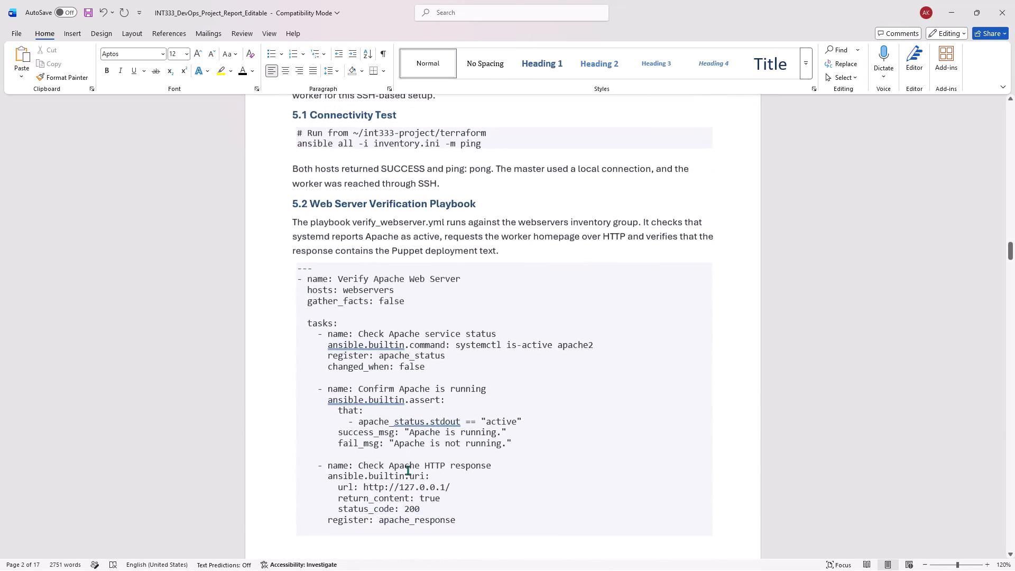
scroll(408, 470, down, 9)
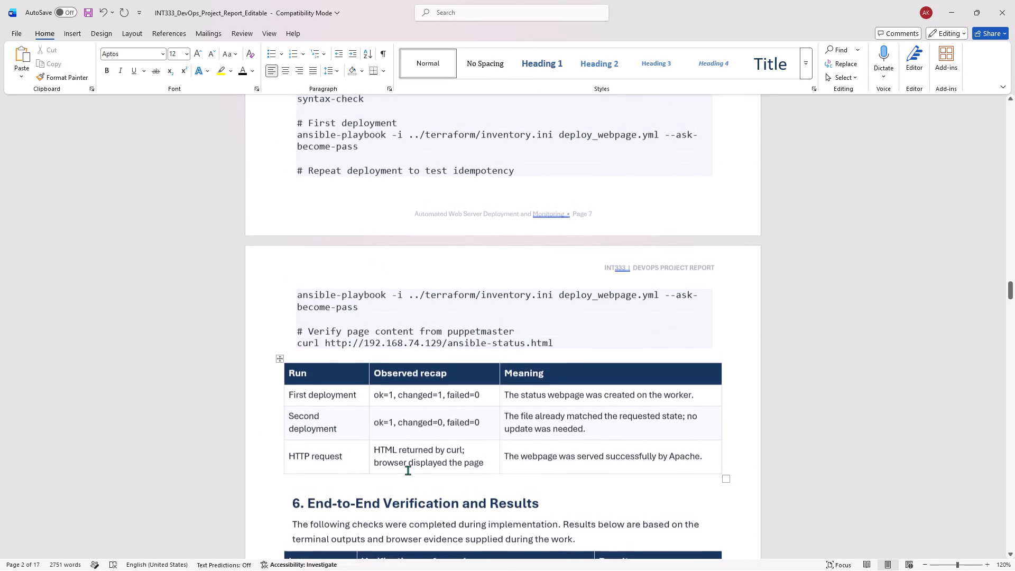
scroll(408, 470, down, 12)
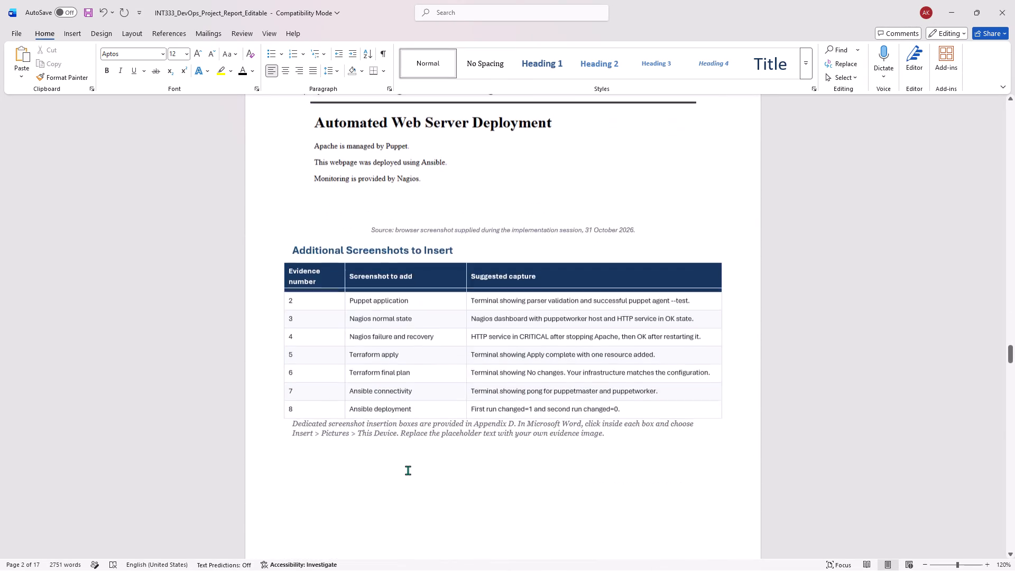
scroll(408, 470, up, 20)
scroll(408, 470, up, 7)
scroll(408, 470, down, 5)
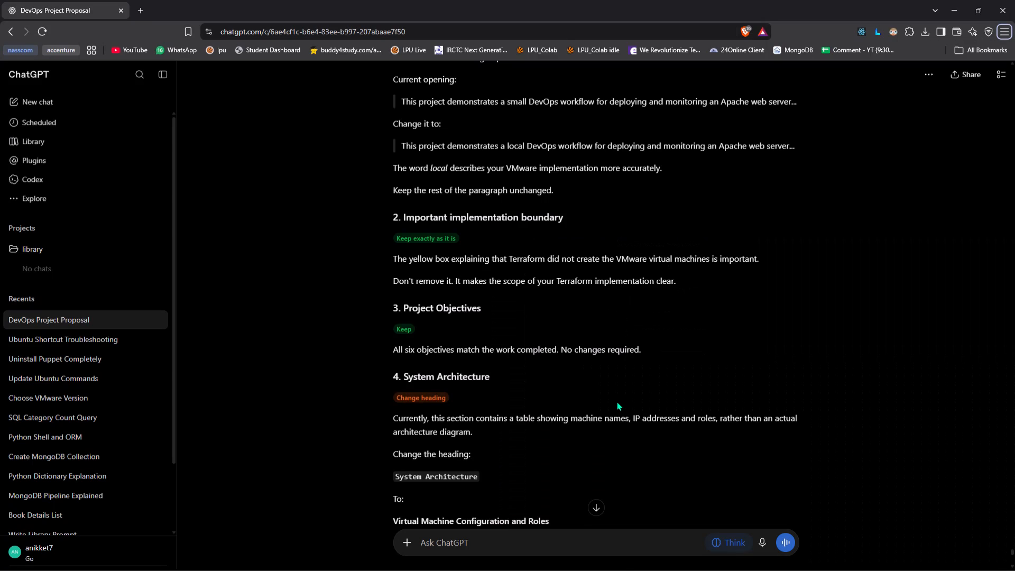
key(alt+Tab)
scroll(592, 220, up, 7)
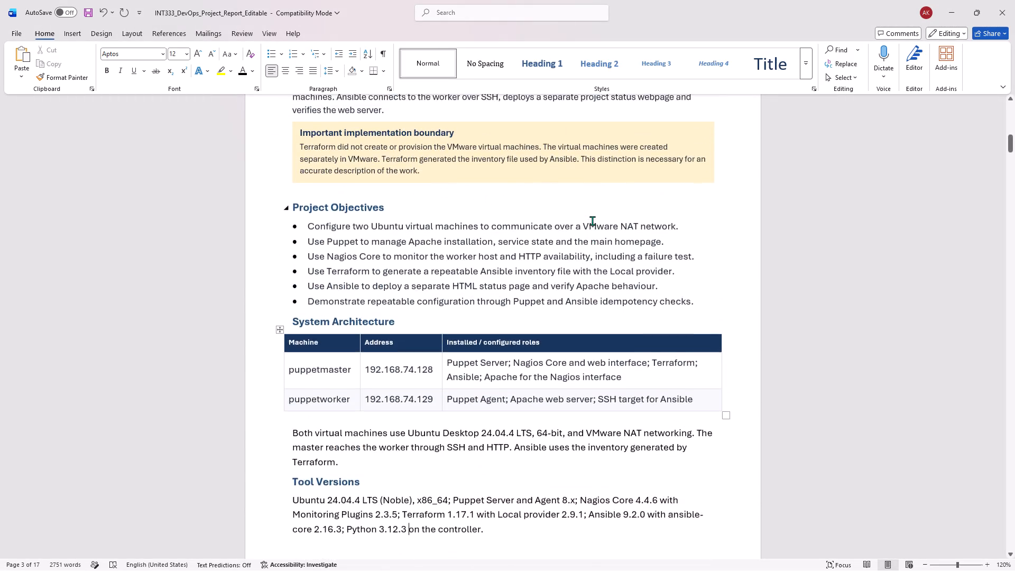
scroll(592, 220, up, 3)
scroll(592, 220, down, 2)
key(alt+Tab)
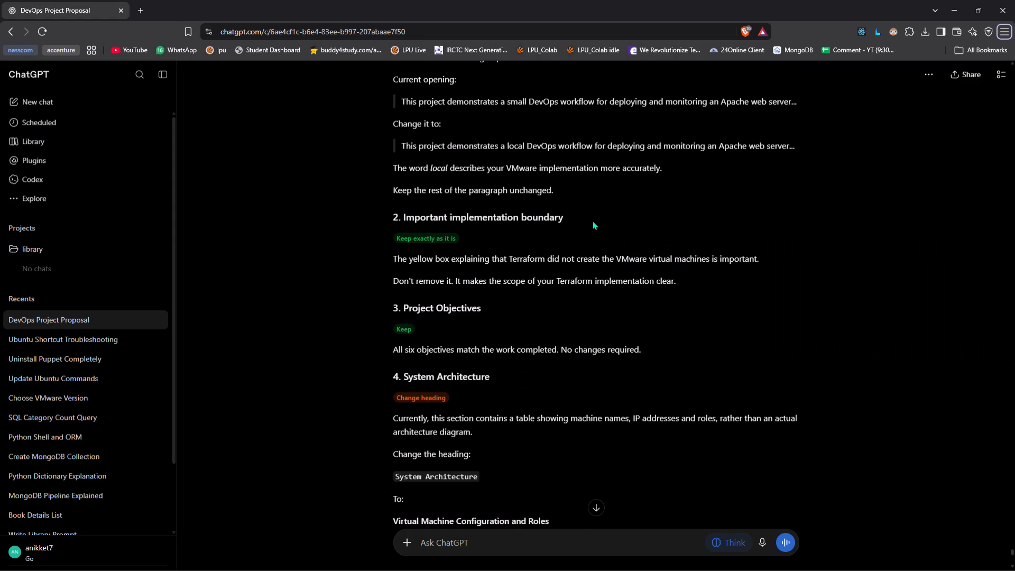
scroll(592, 220, up, 1)
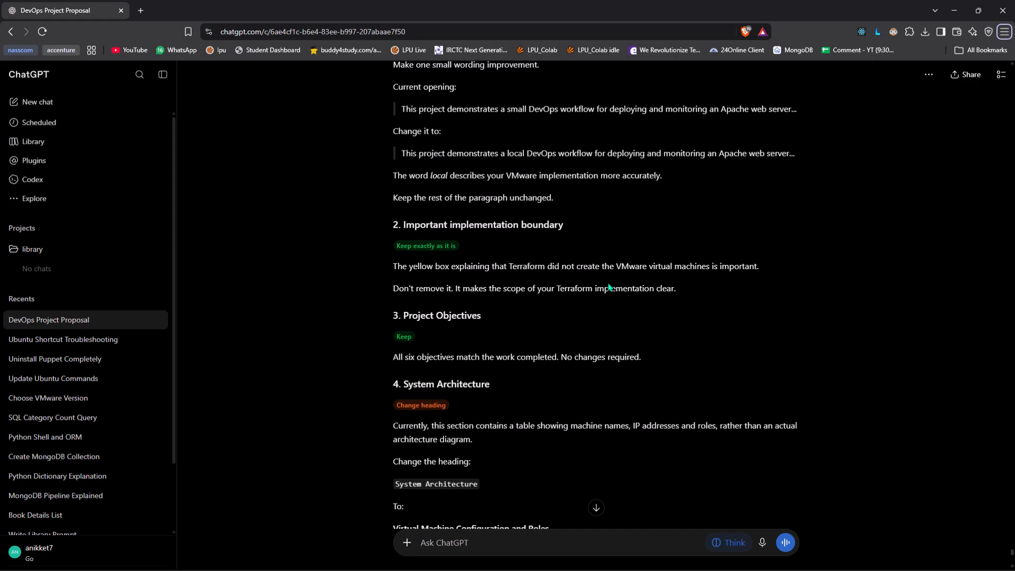
scroll(607, 282, down, 1)
key(alt+Tab)
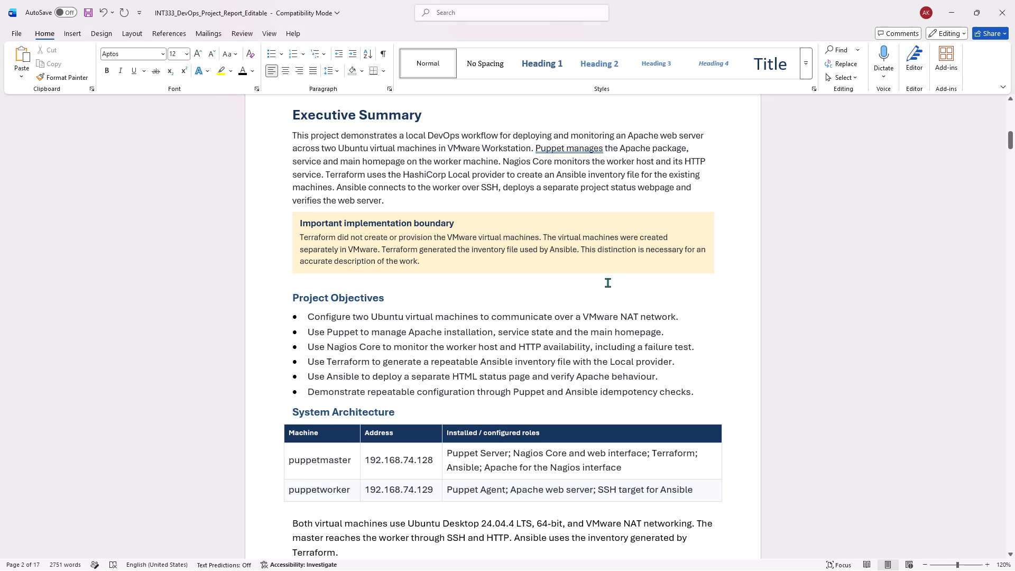
key(alt+Tab)
scroll(607, 282, down, 1)
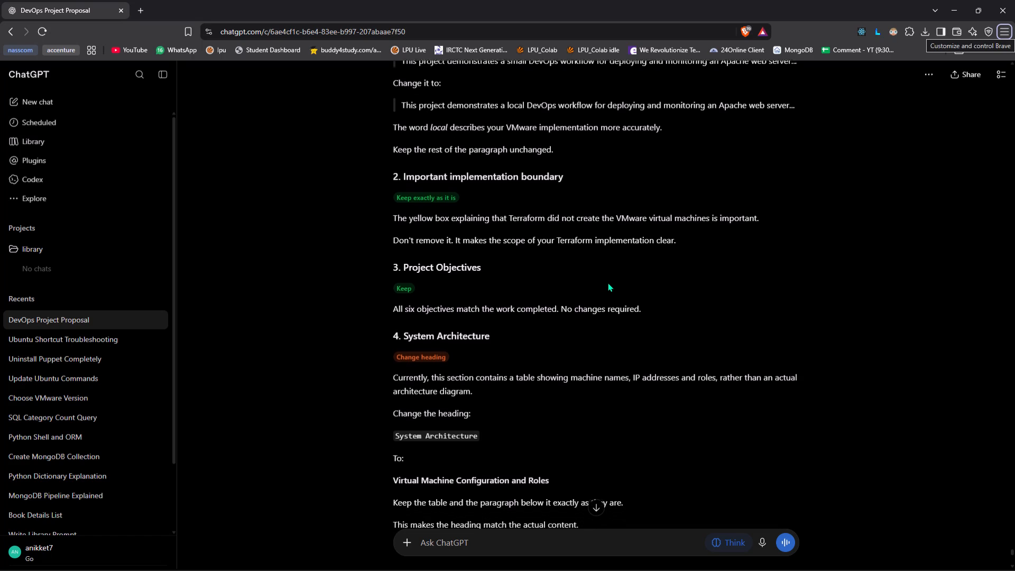
scroll(607, 282, down, 1)
key(alt+Tab)
scroll(607, 282, down, 2)
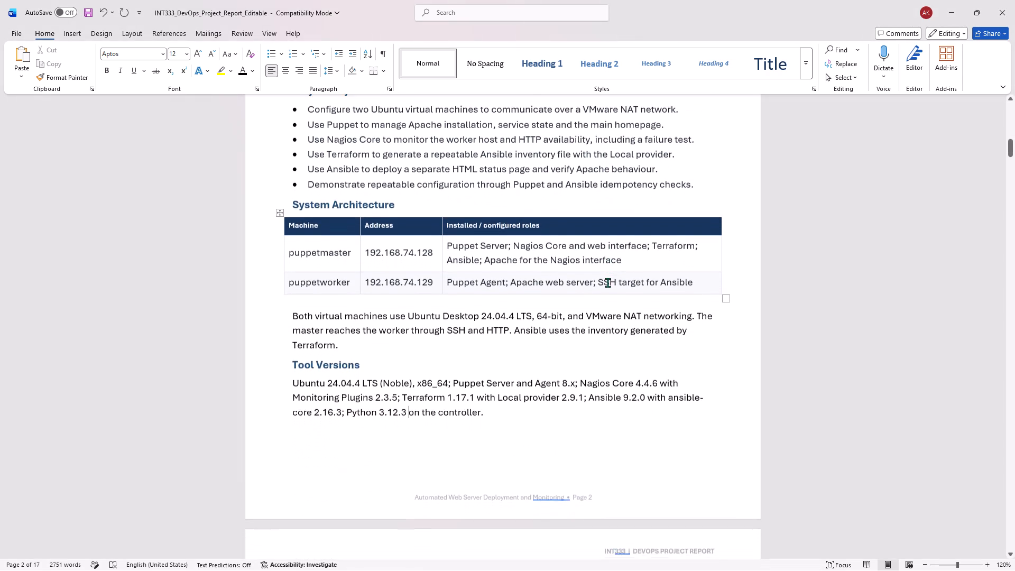
scroll(607, 282, down, 1)
Replace the System Architecture heading in Word with ChatGPT's wording, "Virtual Machine Configuration and Roles".
key(alt+Tab)
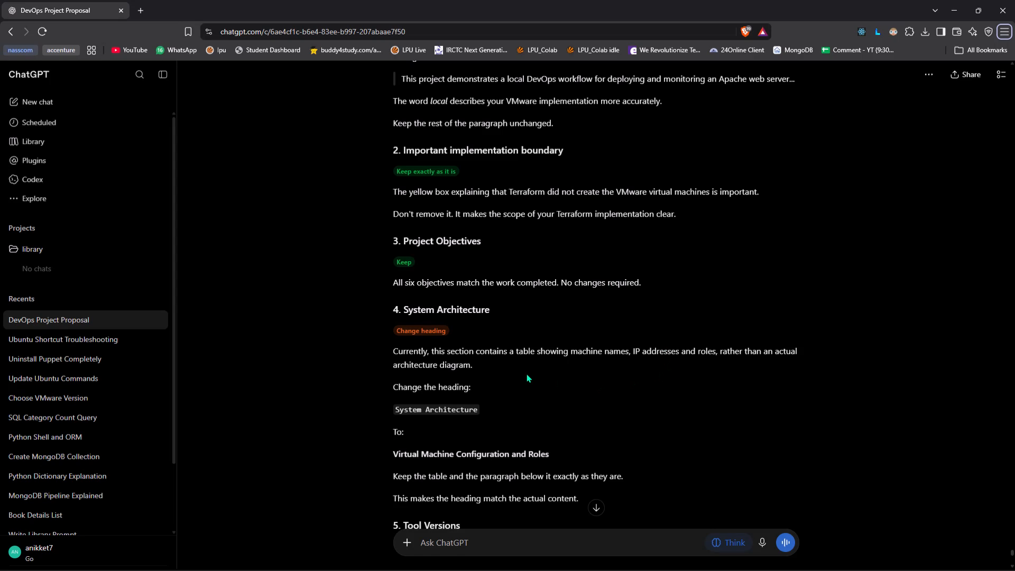
scroll(526, 373, down, 1)
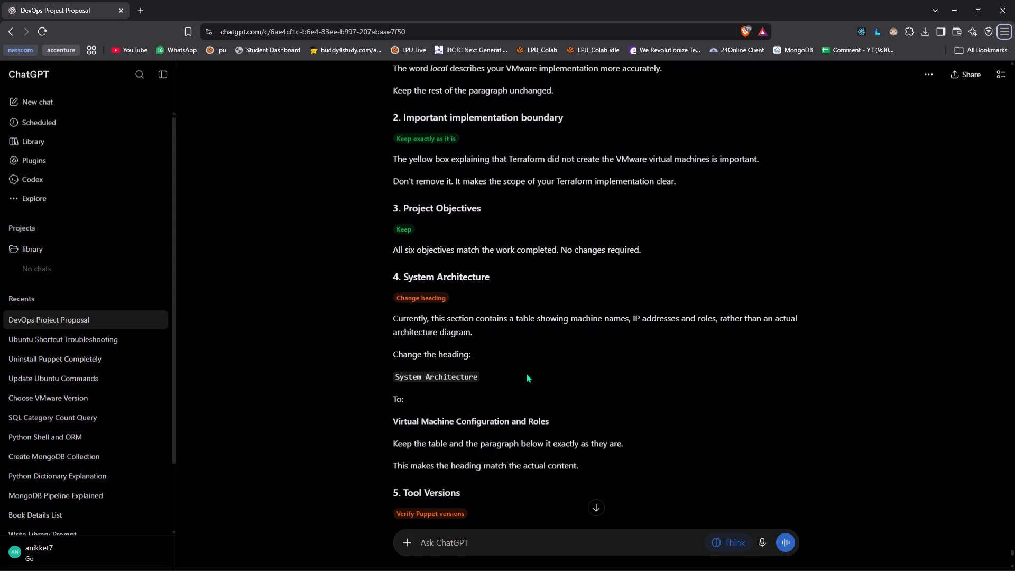
drag(552, 419, 392, 425)
key(ctrl+c)
key(alt+Tab)
scroll(447, 319, up, 1)
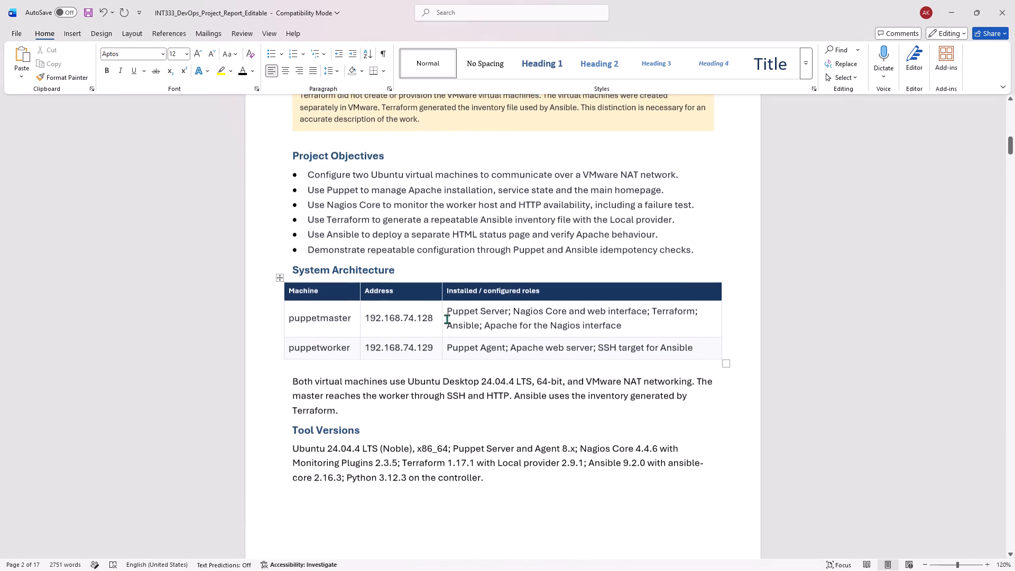
drag(394, 271, 387, 272)
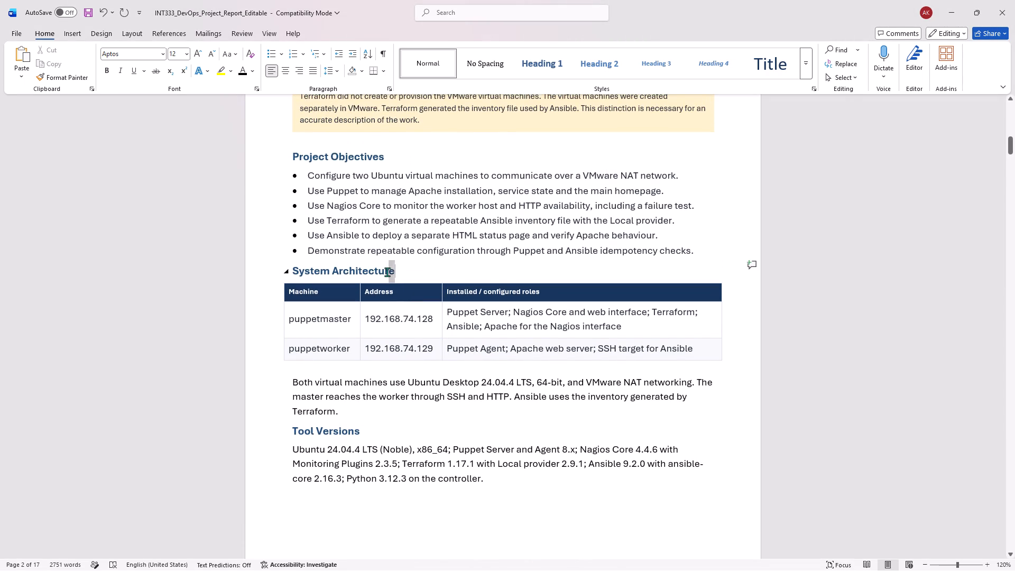
drag(387, 272, 364, 272)
key(BackSpace)
key(ctrl+v)
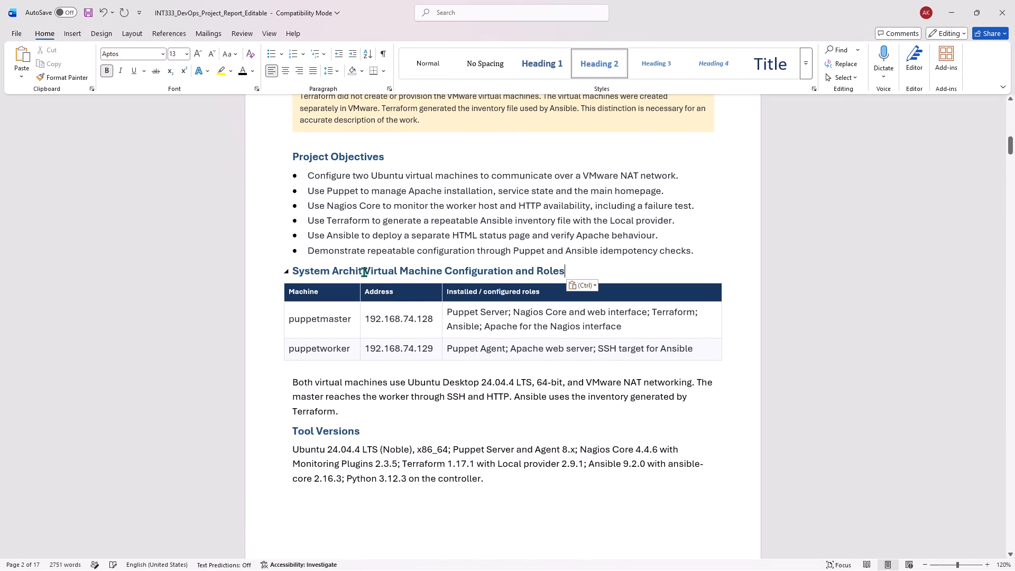
click(366, 270)
key(BackSpace)
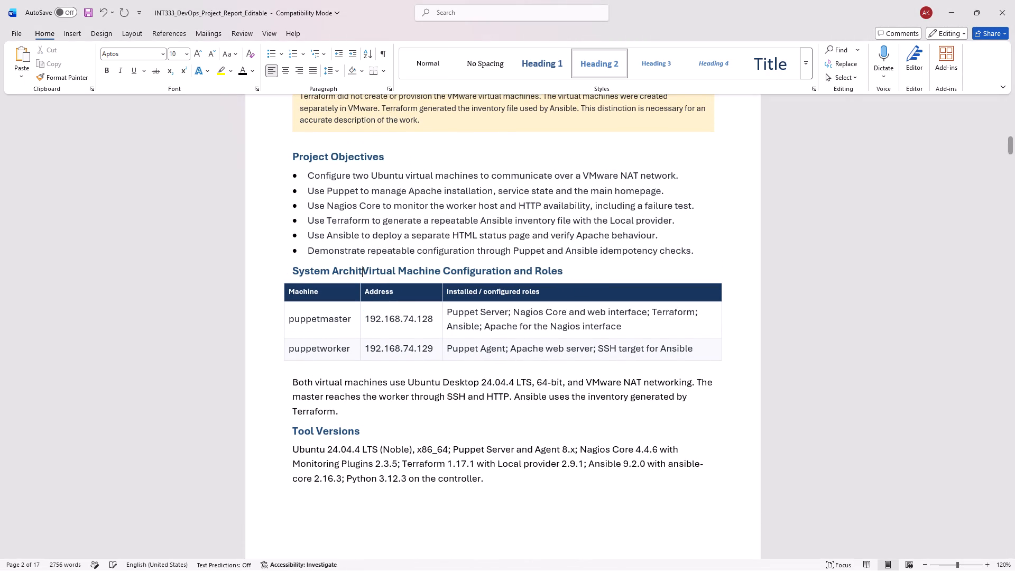
key(BackSpace)
key(BackSpace)
key(BackSpace)
key(BackSpace)
key(BackSpace)
key(BackSpace)
key(BackSpace)
key(BackSpace)
key(BackSpace)
key(BackSpace)
key(BackSpace)
key(BackSpace)
key(BackSpace)
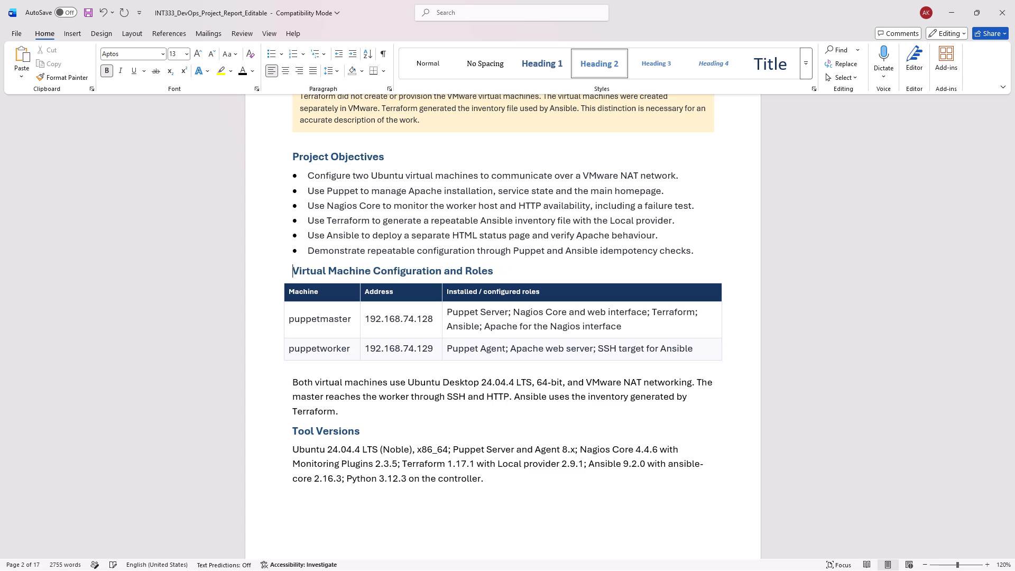
Read ChatGPT's Tool Versions recommendation on the Puppet versions in Brave and check it against the Tool Versions paragraph in Word.
scroll(560, 381, down, 1)
key(alt+Tab)
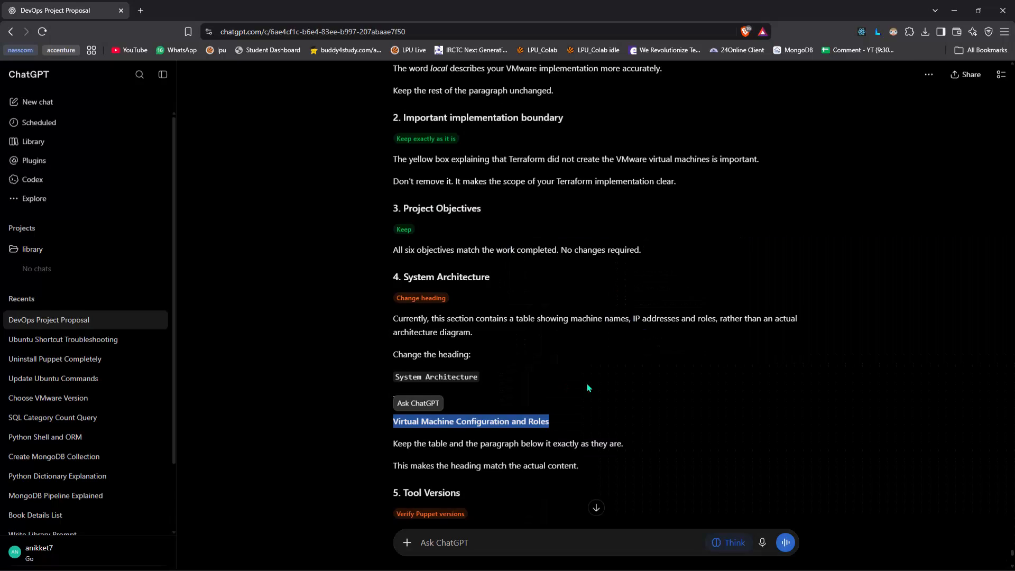
scroll(647, 417, down, 2)
click(647, 417)
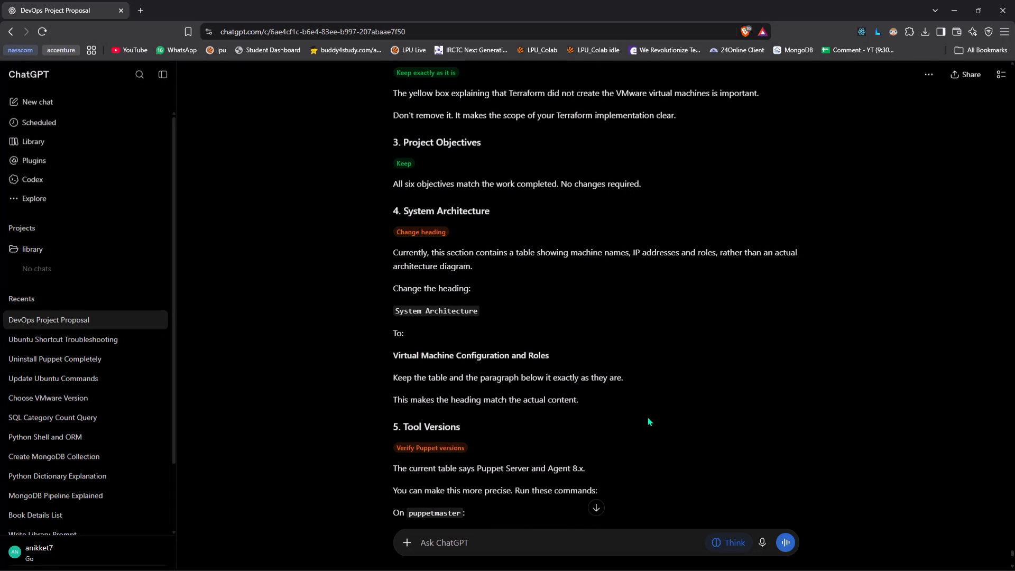
scroll(555, 435, down, 1)
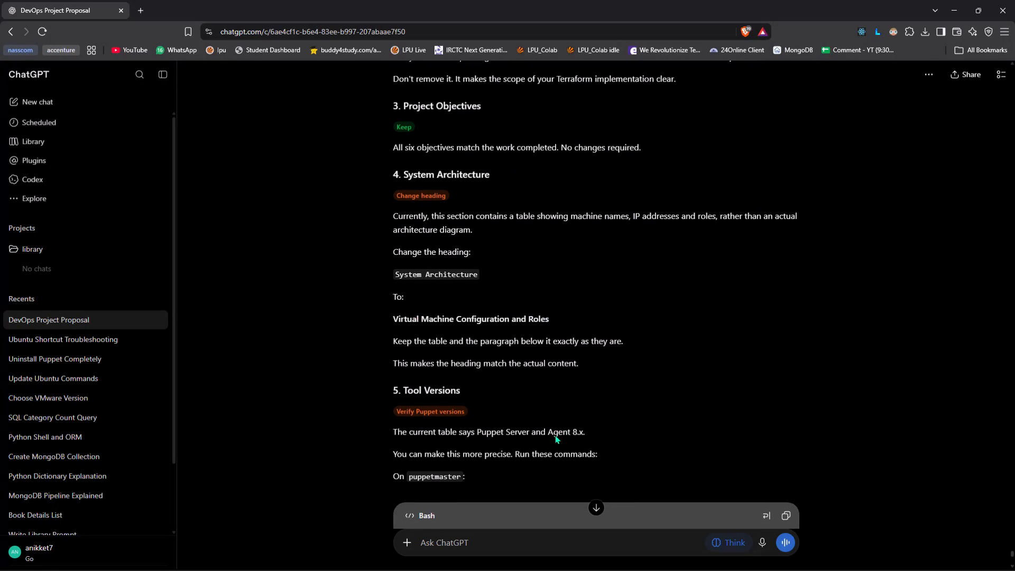
scroll(555, 435, down, 1)
alt+drag(555, 435, 566, 421)
key(alt+Tab)
scroll(566, 421, down, 1)
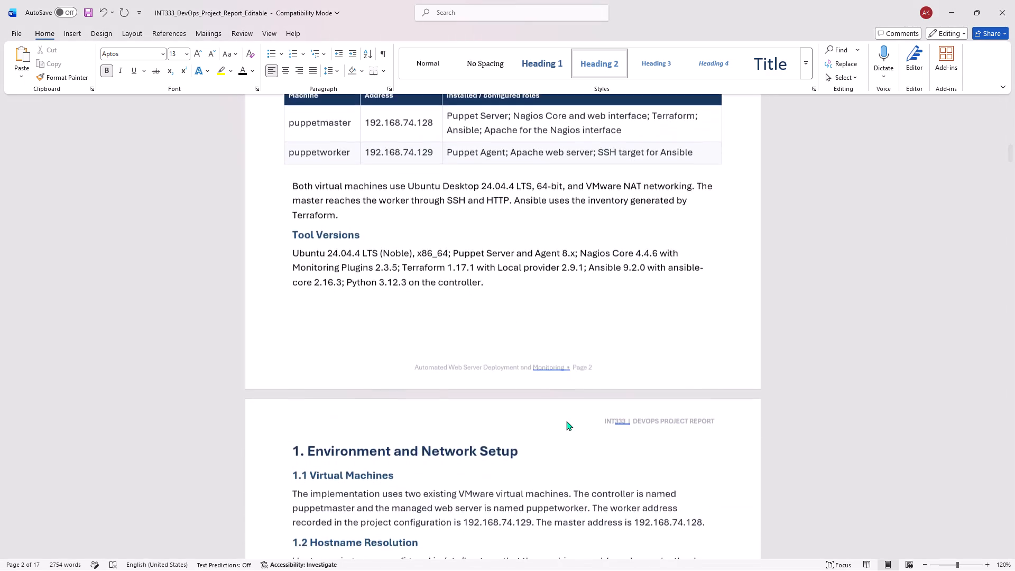
Copy ChatGPT's "puppetserver --version" command in Brave and run it in the puppetmaster VM's terminal.
key(alt+Tab)
scroll(602, 424, down, 1)
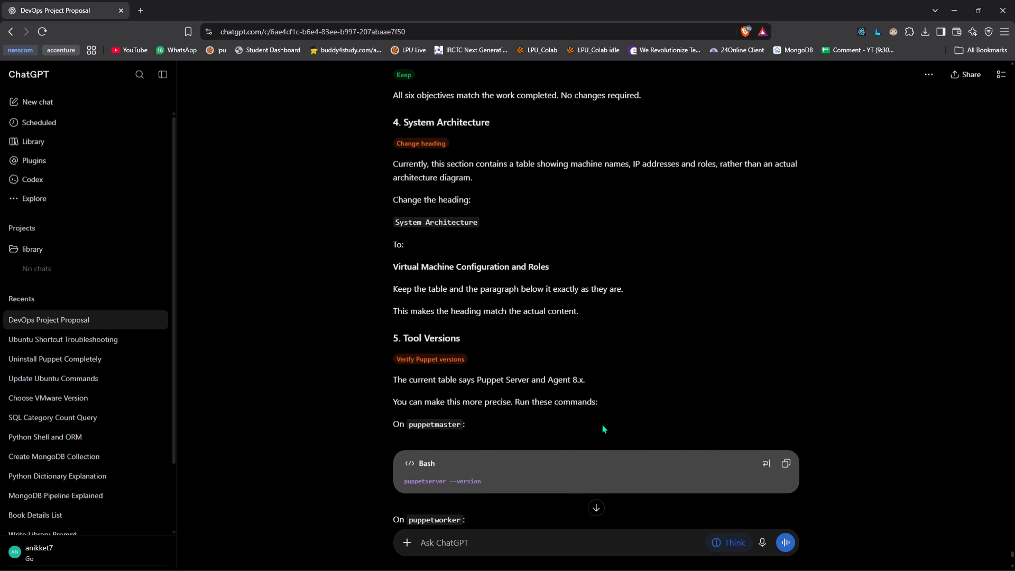
key(alt+Tab)
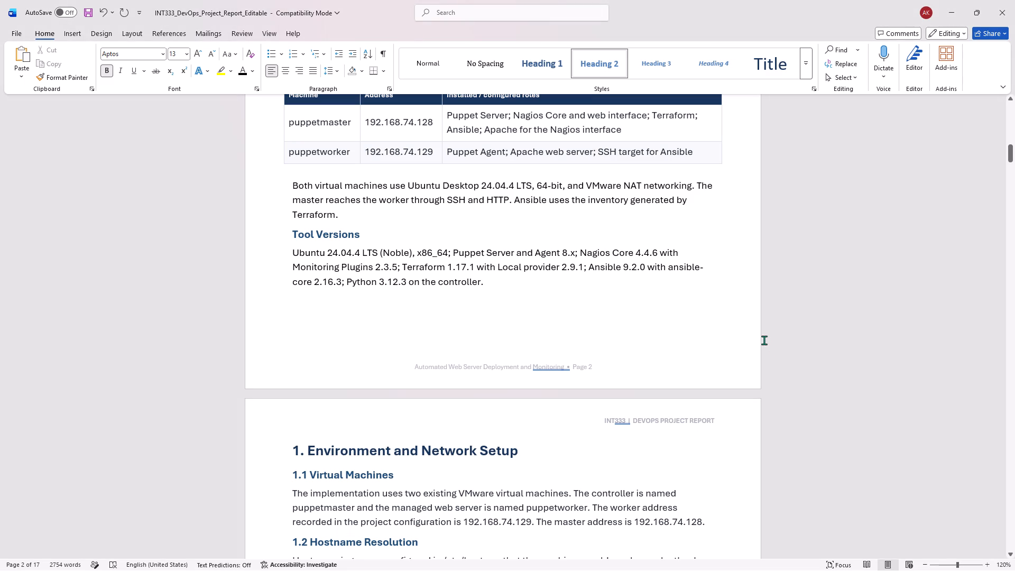
key(alt+Tab)
scroll(727, 464, down, 1)
click(790, 429)
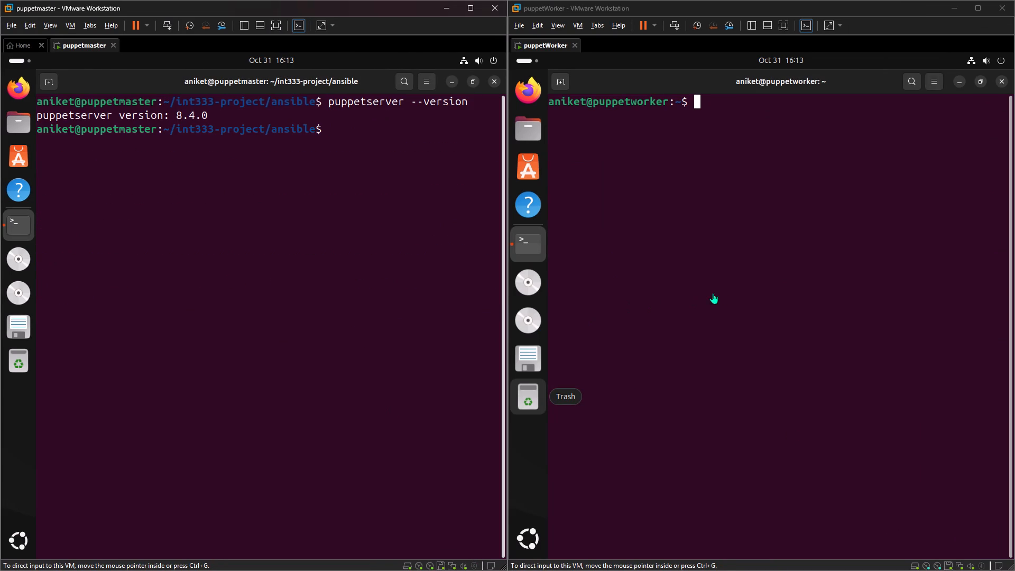
Copy ChatGPT's "sudo puppet agent --version" command in Brave and run it in the puppetworker VM's terminal.
scroll(673, 469, down, 2)
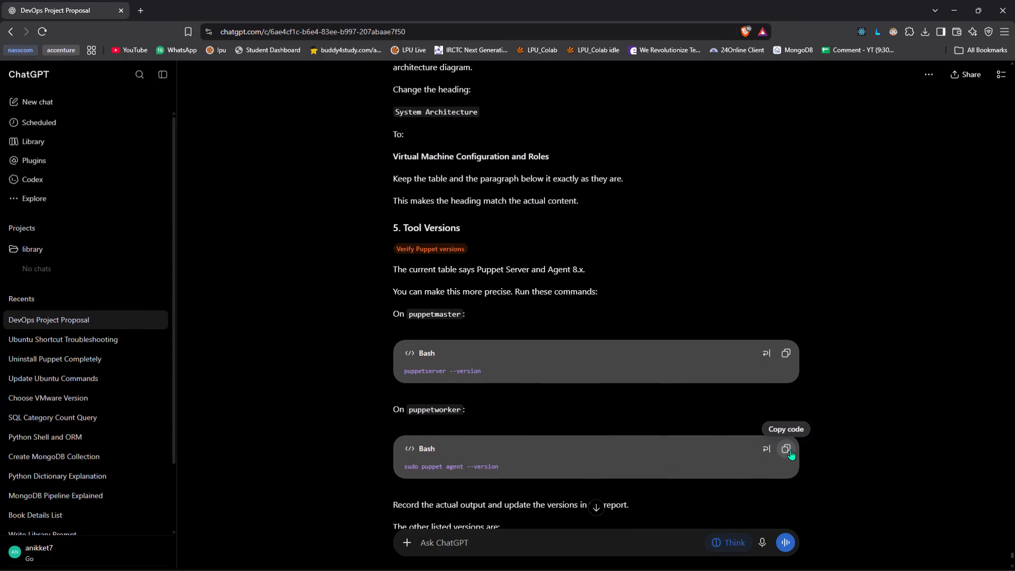
click(787, 445)
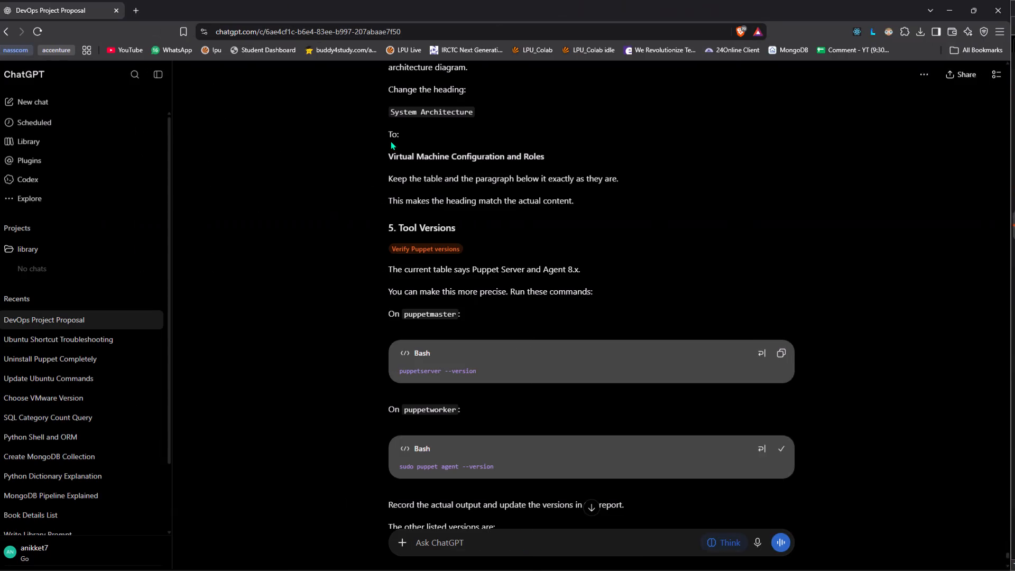
Send the terminal output of both Puppet version checks to ChatGPT in Brave.
click(612, 537)
key(ctrl+v)
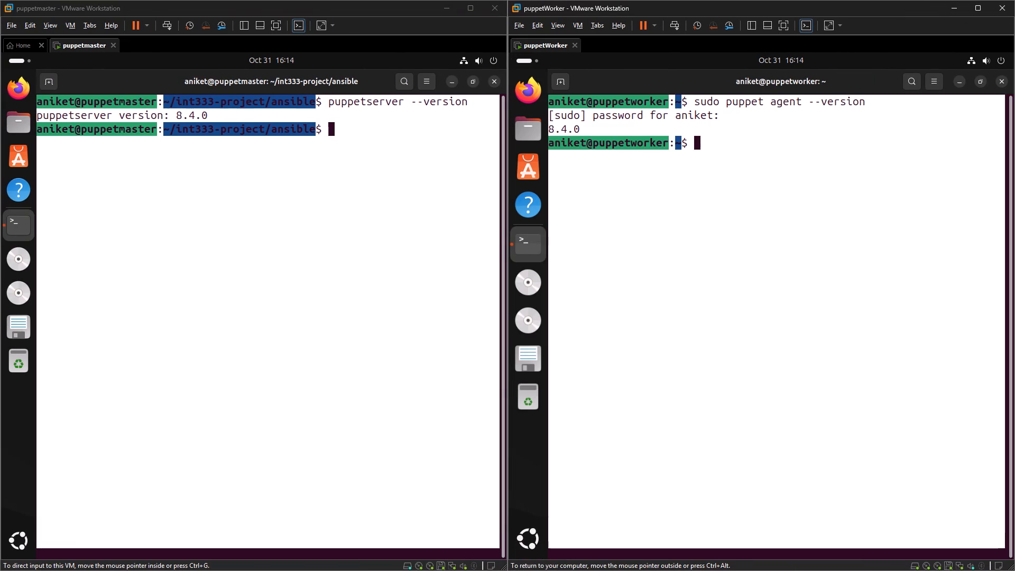
key(ctrl+v)
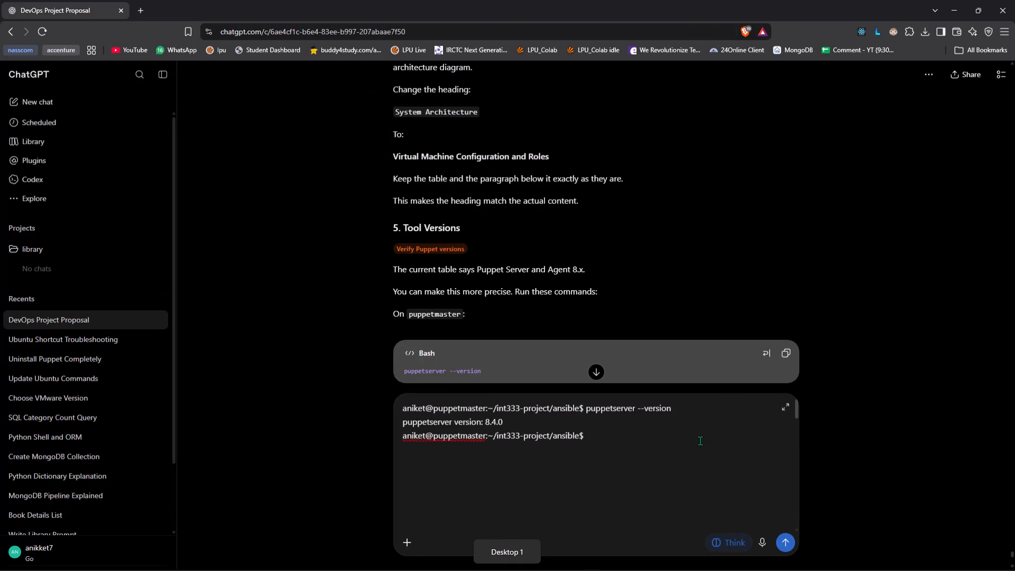
click(655, 481)
scroll(655, 481, down, 3)
key(Return)
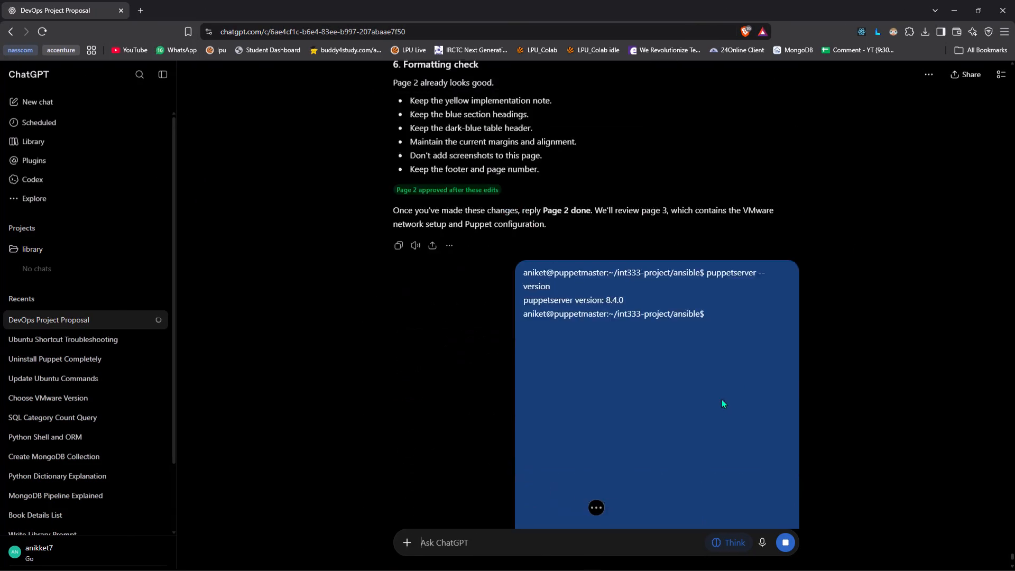
Read ChatGPT's updated versions table in Brave and compare its entries with the Tool Versions paragraph in Word.
scroll(748, 377, up, 10)
scroll(748, 377, down, 9)
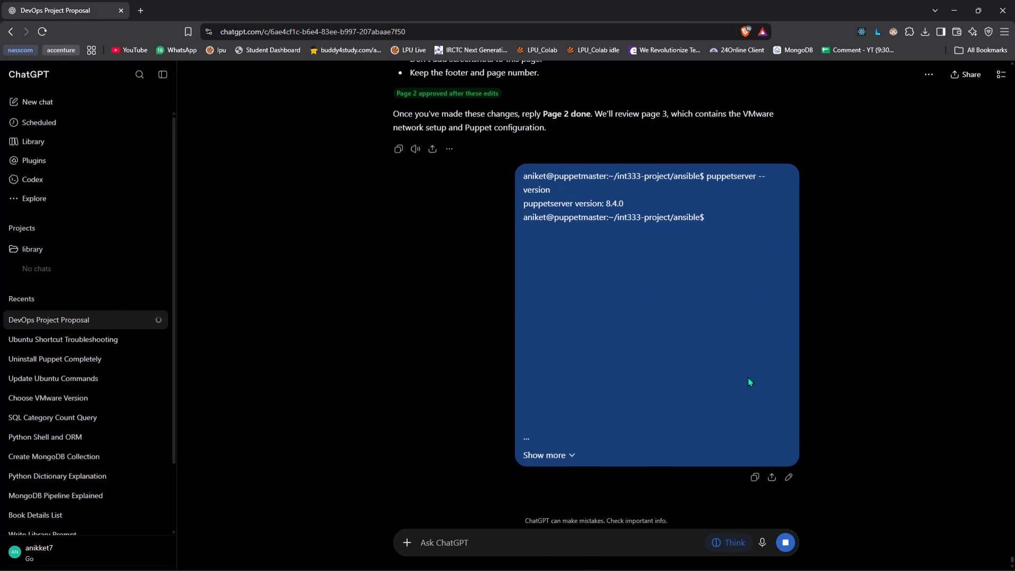
scroll(927, 310, down, 2)
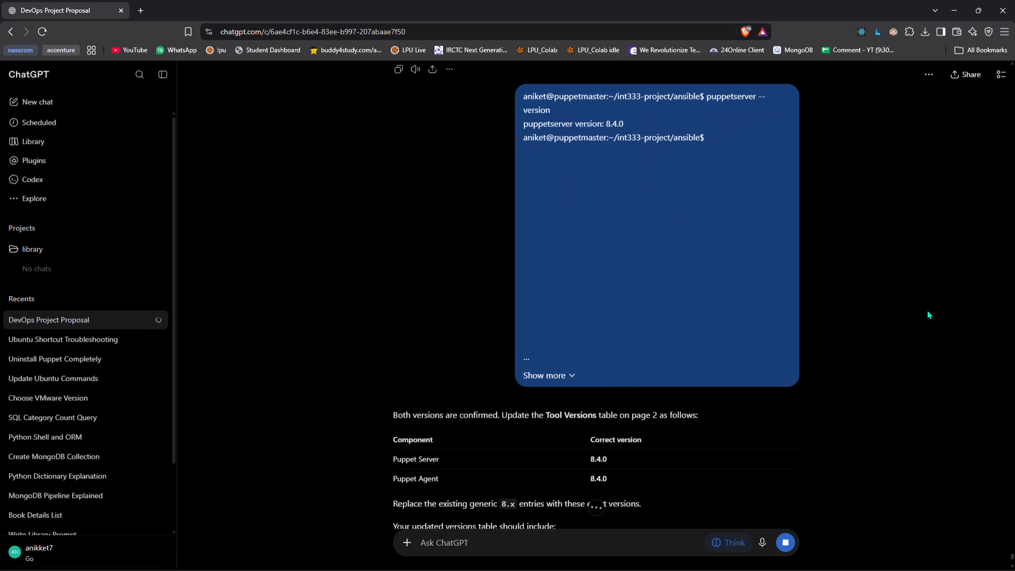
scroll(927, 310, down, 6)
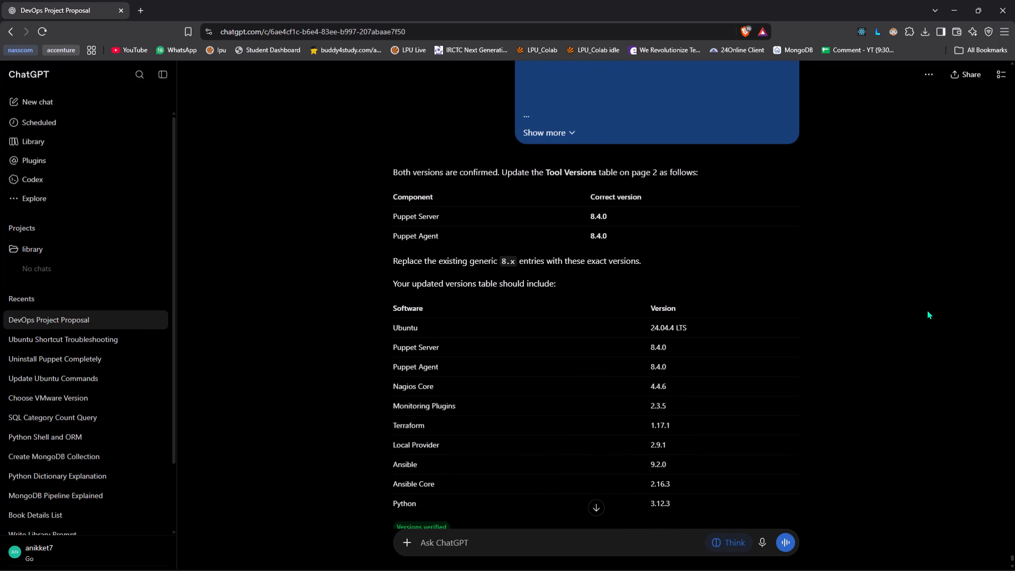
scroll(927, 310, down, 1)
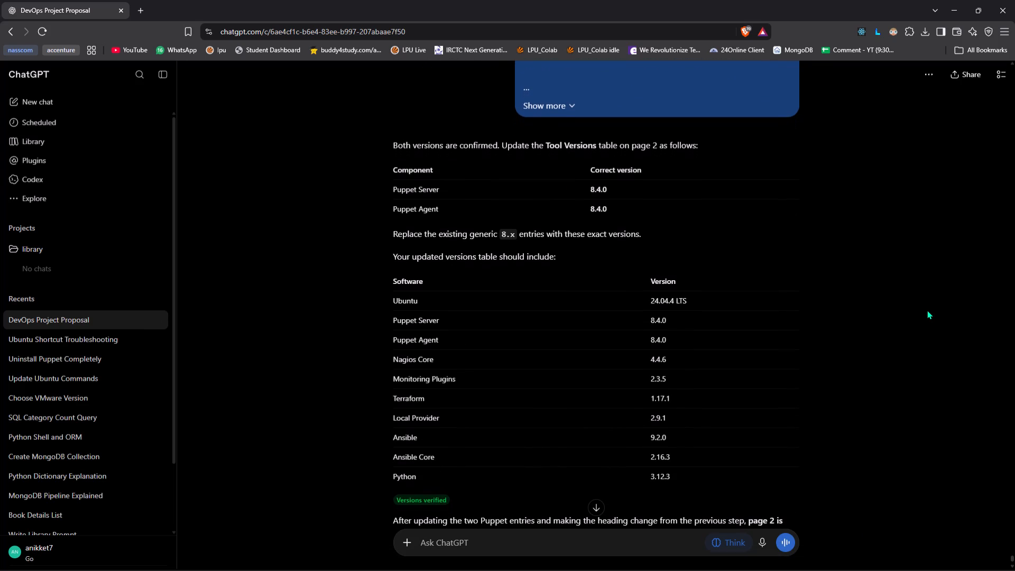
key(alt+Tab)
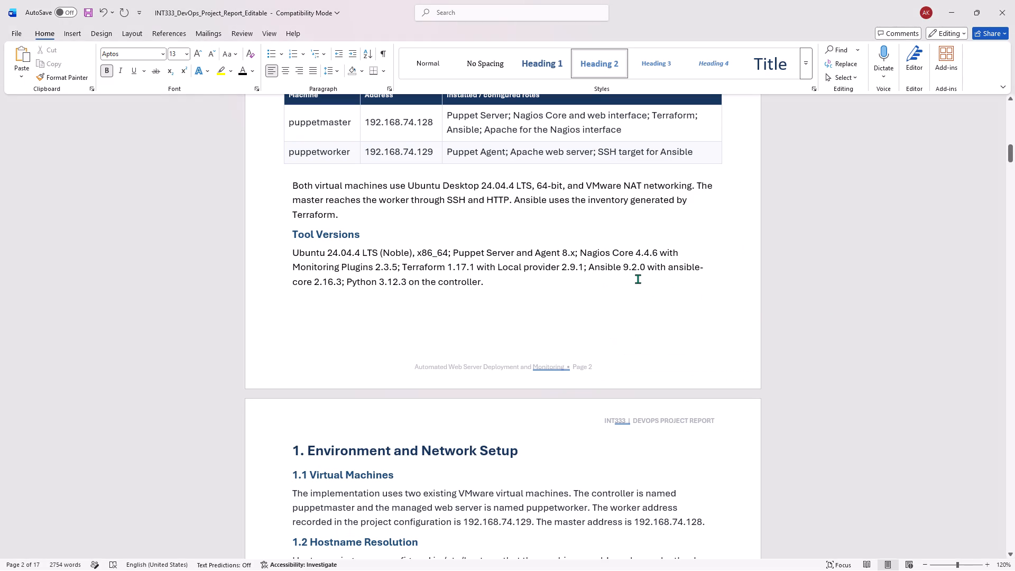
key(alt+Tab)
key(alt+Tab)
key(alt+Tab)
key(alt+Tab)
key(alt+Tab)
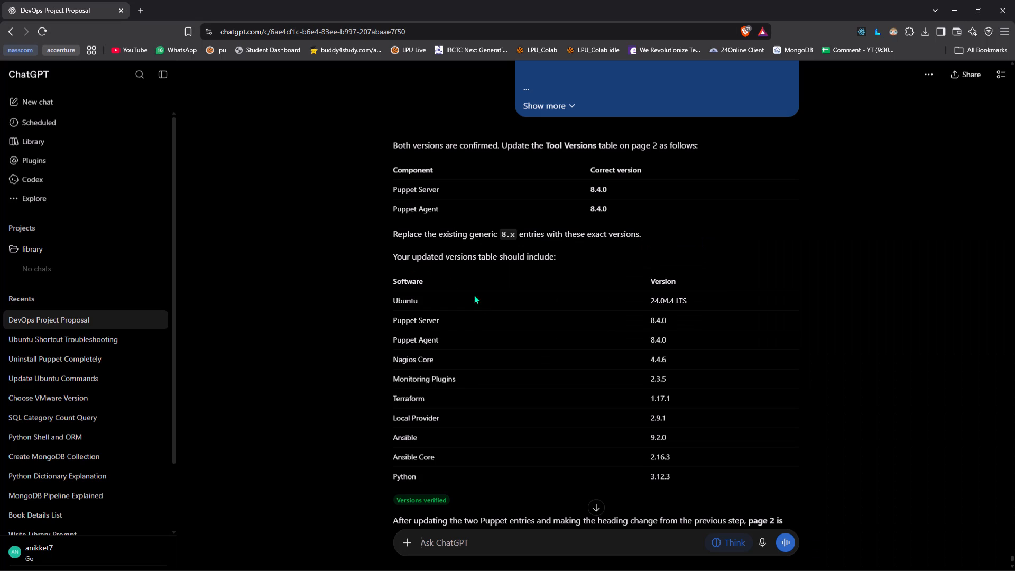
key(alt+Tab)
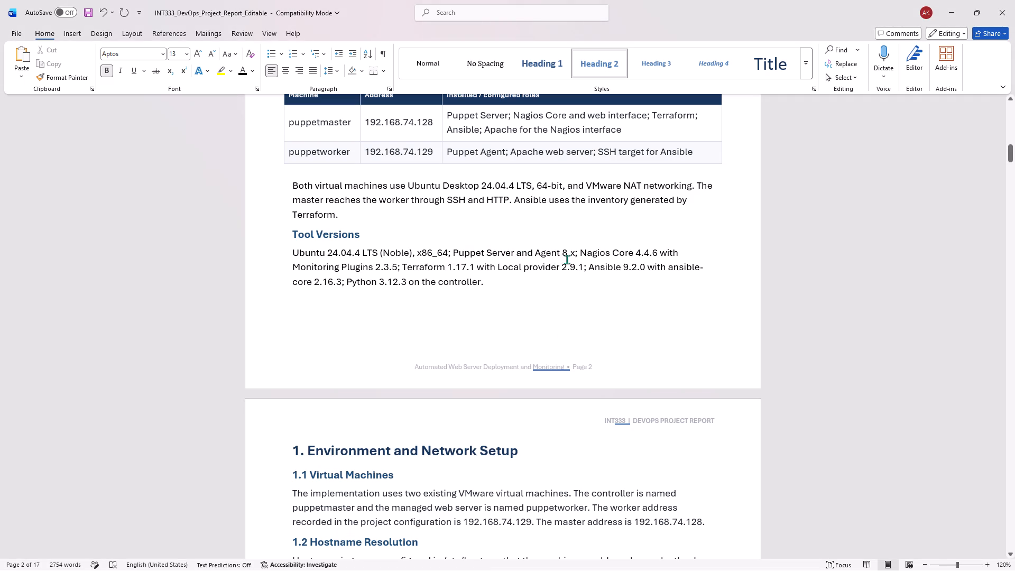
key(alt+Tab)
key(alt+Tab)
key(alt+Tab)
key(Tab)
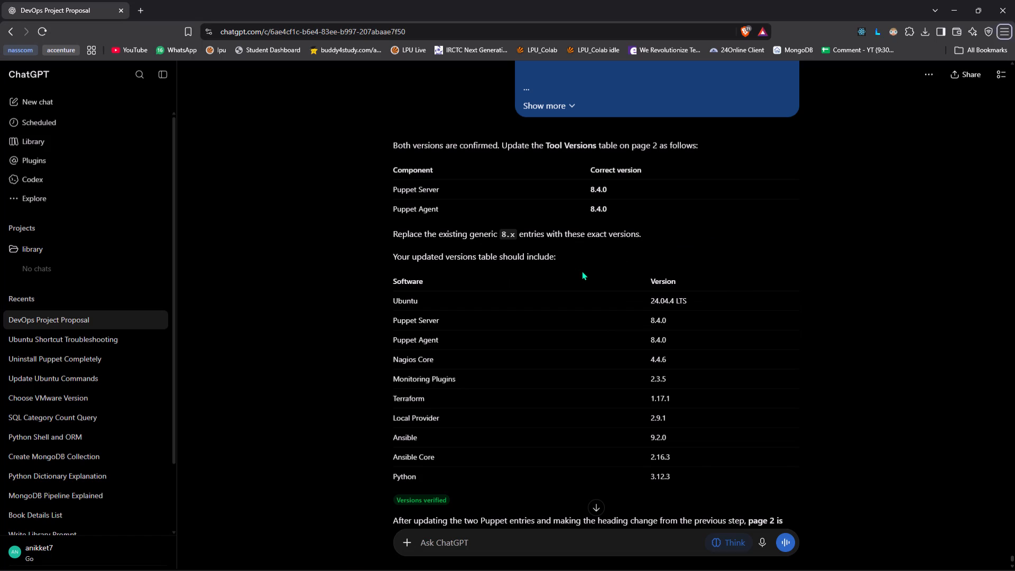
Set the Puppet Server and Agent version to 8.4.0 in the Tool Versions paragraph in Word.
key(alt+Tab)
click(576, 255)
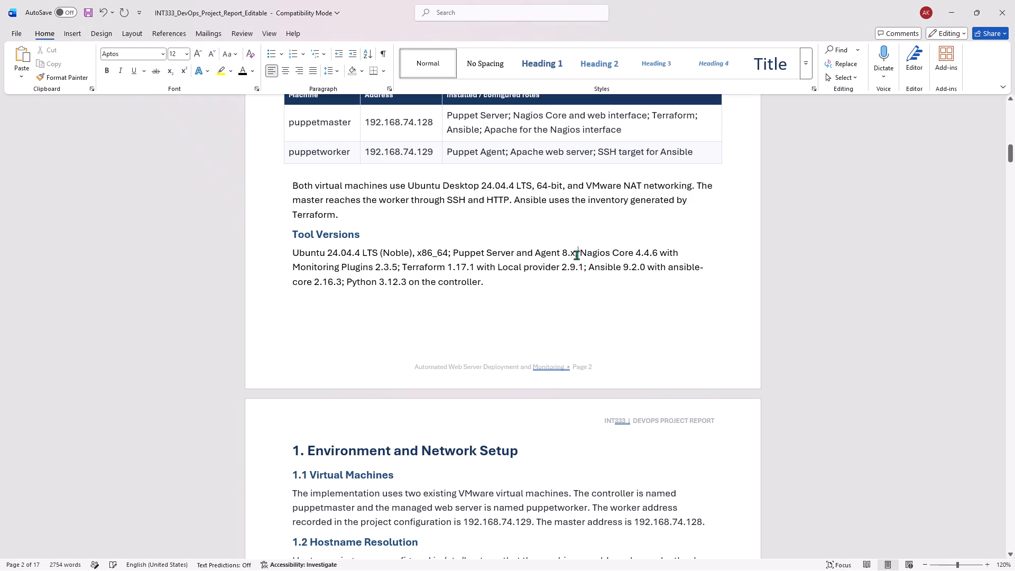
key(Left)
key(BackSpace)
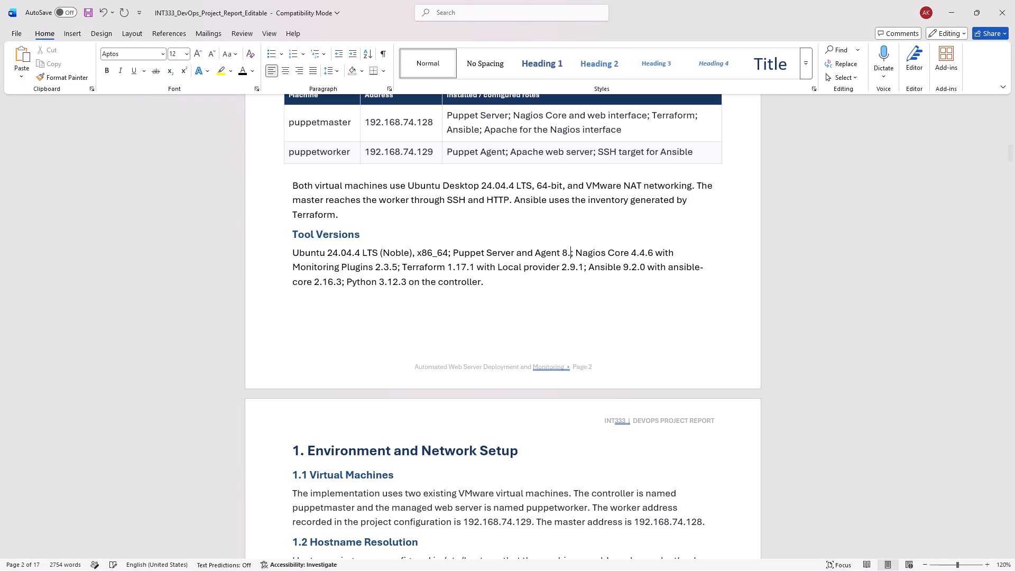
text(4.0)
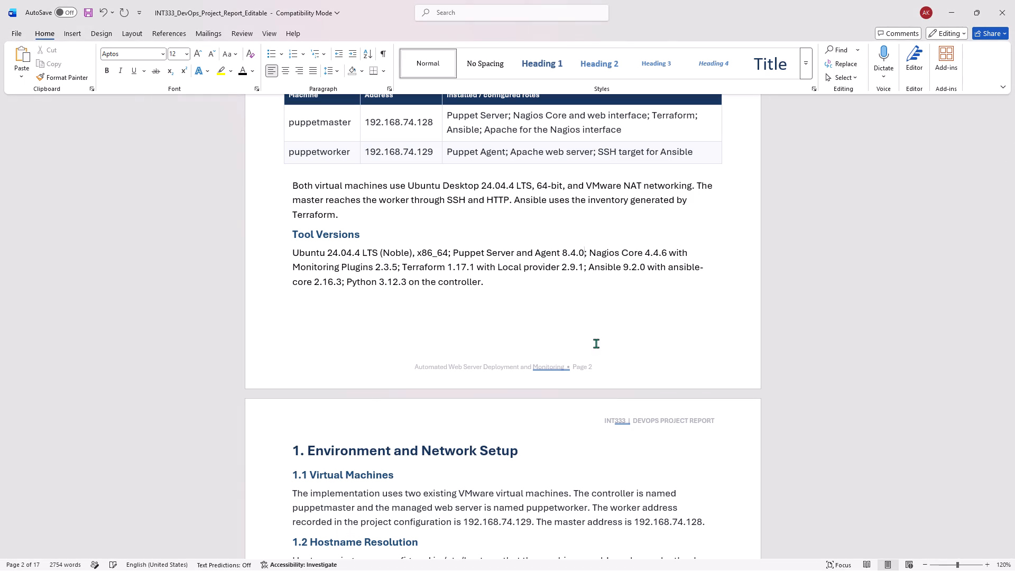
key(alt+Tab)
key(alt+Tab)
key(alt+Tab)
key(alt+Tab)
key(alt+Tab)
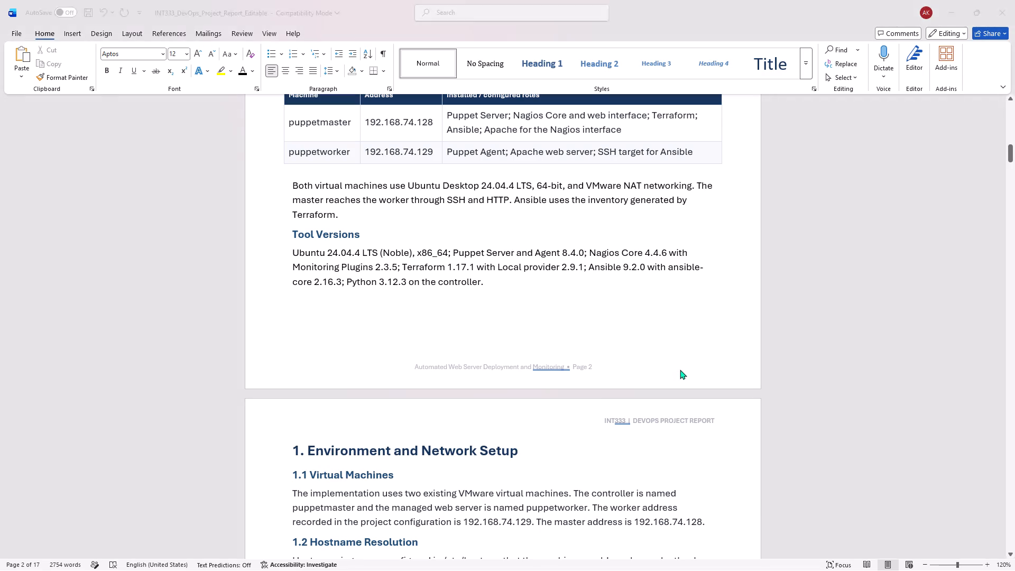
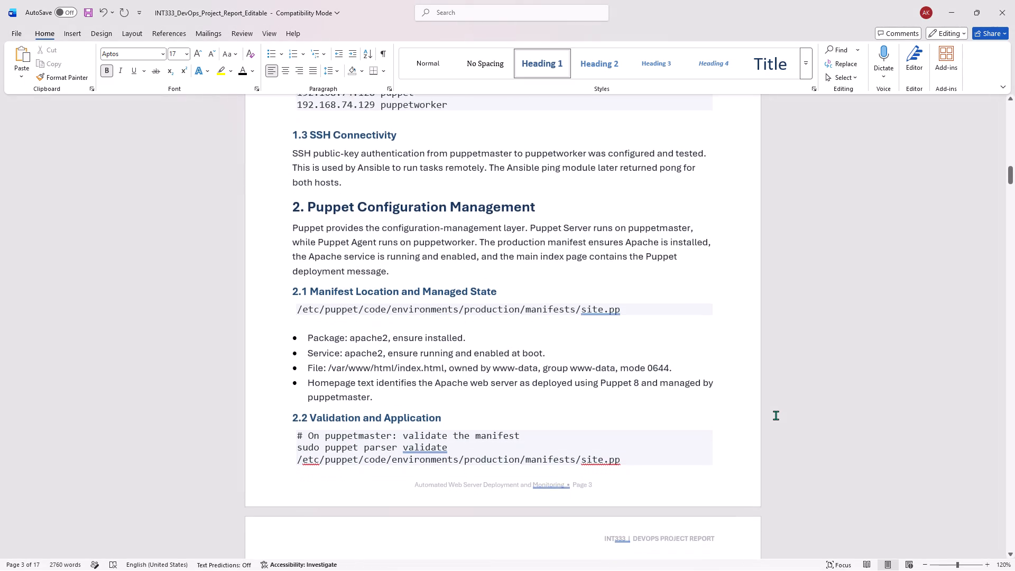
scroll(776, 415, down, 1)
key(alt+Tab)
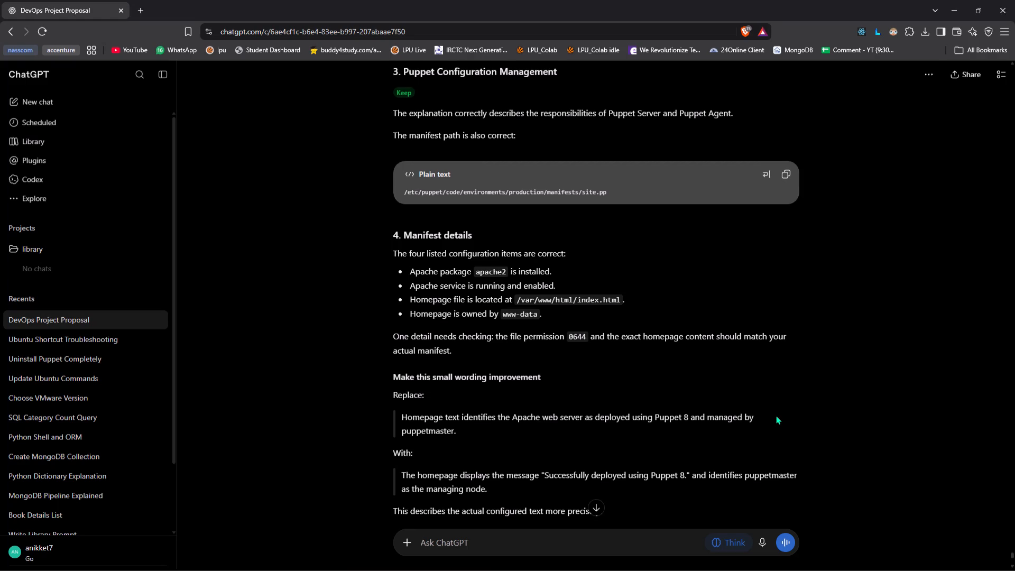
key(alt+Tab)
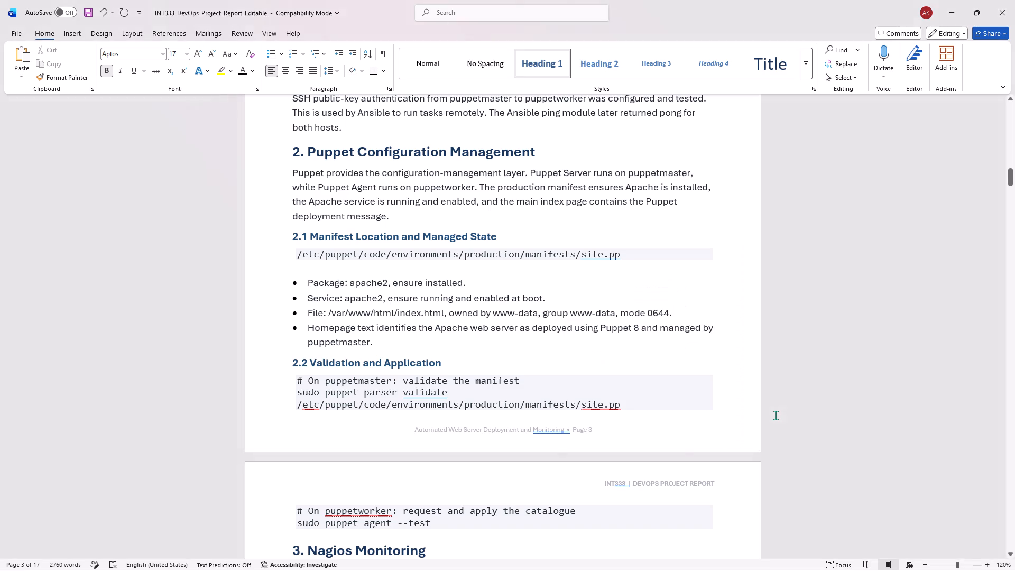
key(alt+Tab)
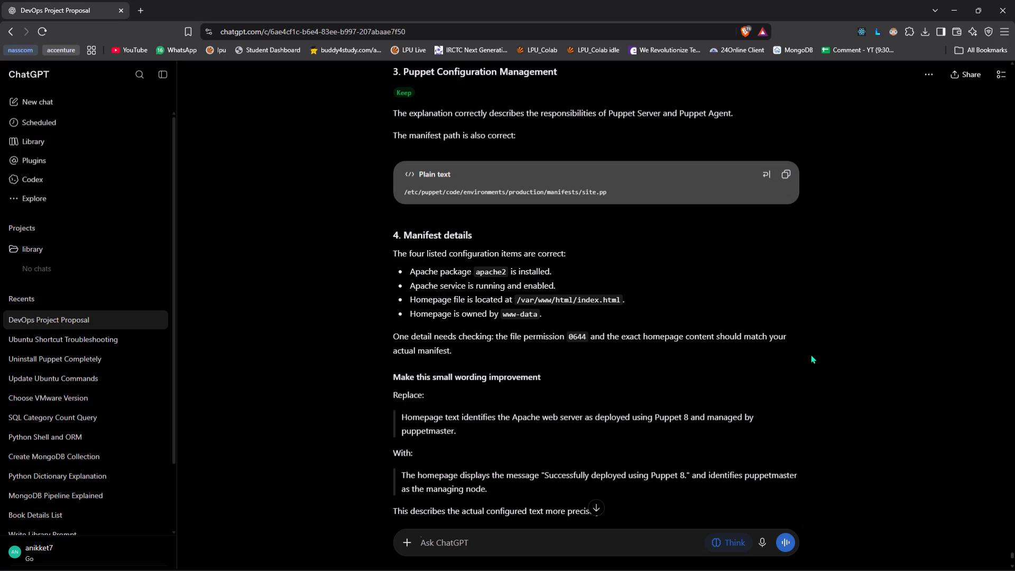
key(alt+Tab)
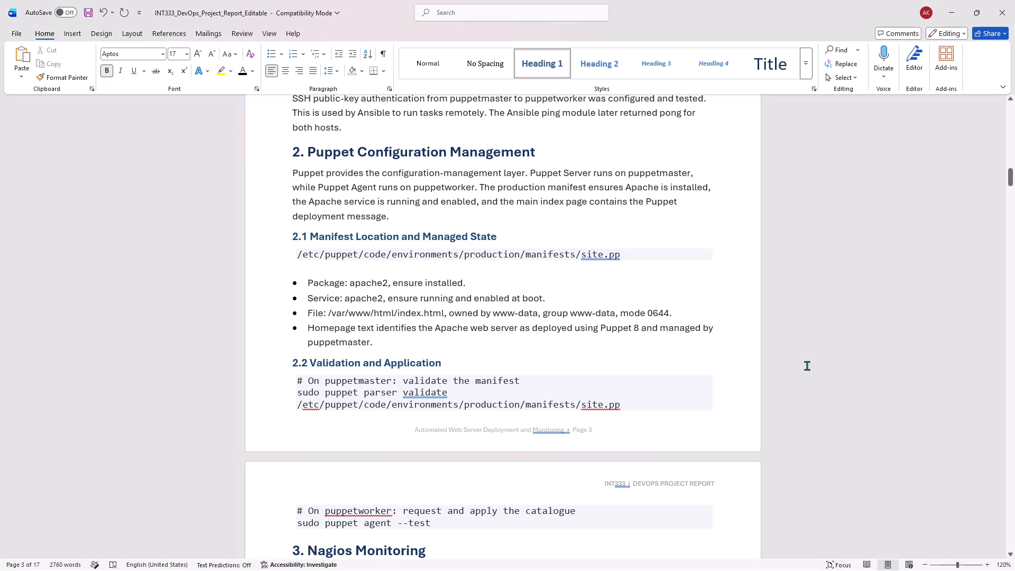
key(alt+Tab)
scroll(807, 365, down, 1)
key(alt+Tab)
key(alt+Tab)
scroll(807, 365, down, 2)
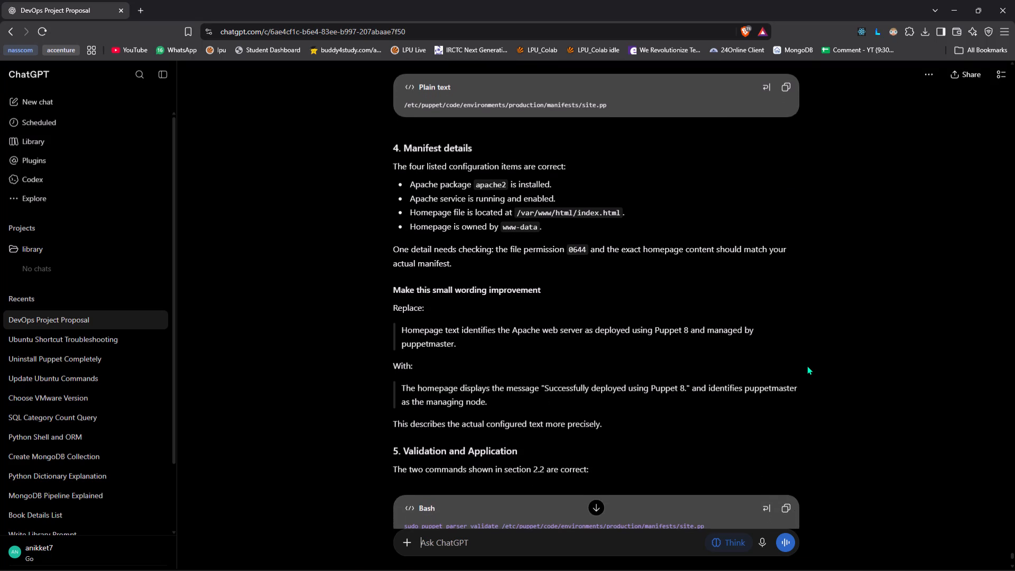
key(alt+Tab)
key(alt+Tab)
key(alt+Tab)
Copy ChatGPT's replacement sentence starting "The homepage displays the message" and paste it in Word over "text identifies … puppetmaster" in section 2.1's last bullet.
key(alt+Tab)
drag(492, 401, 402, 390)
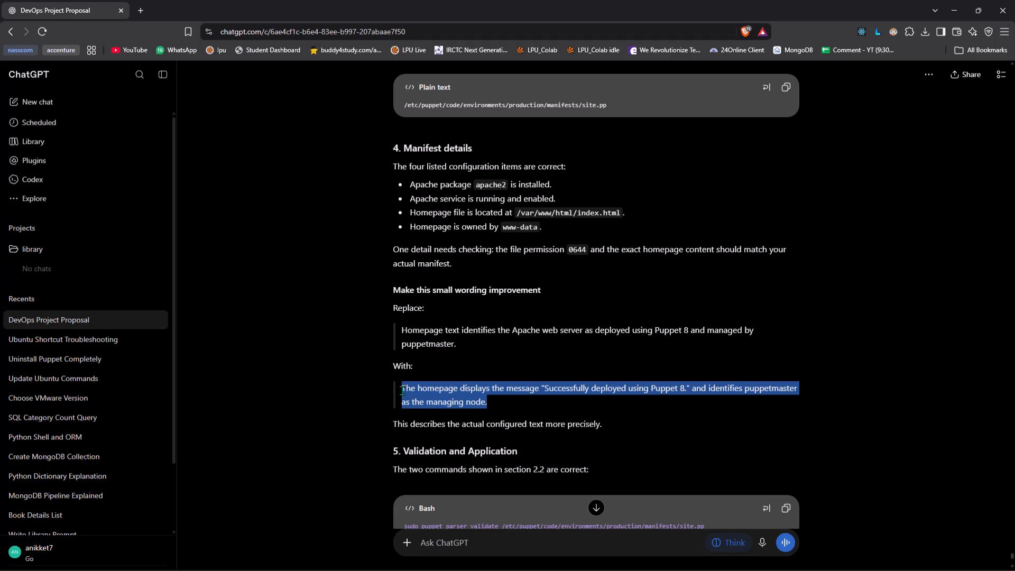
drag(402, 390, 401, 390)
key(ctrl+c)
key(alt+Tab)
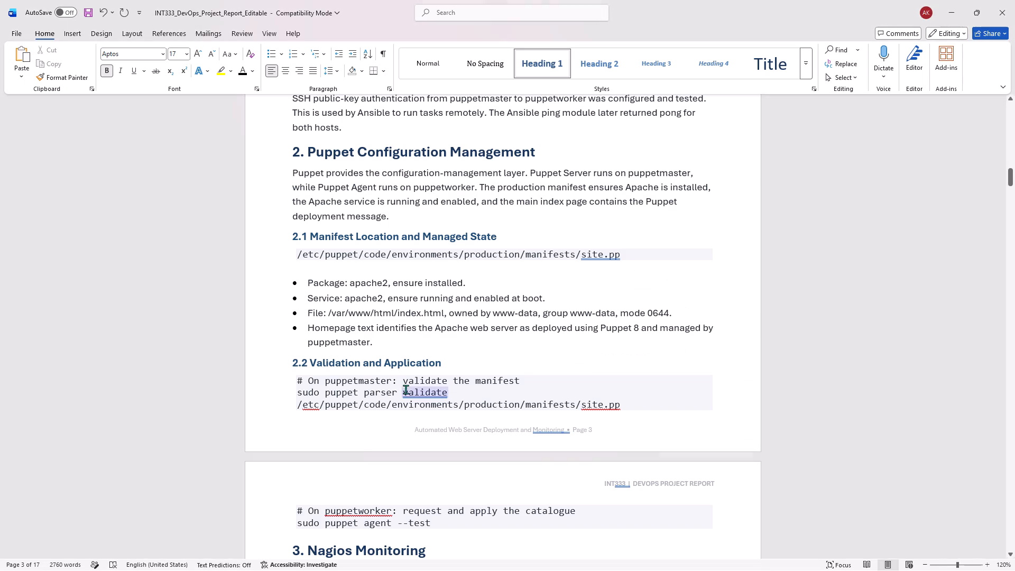
drag(363, 343, 359, 327)
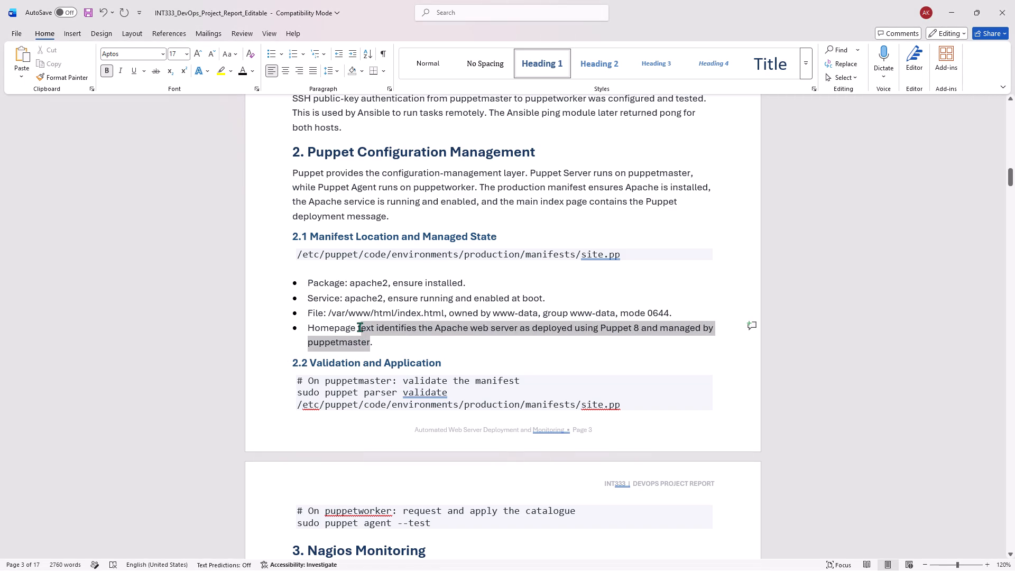
drag(359, 327, 357, 327)
key(ctrl+v)
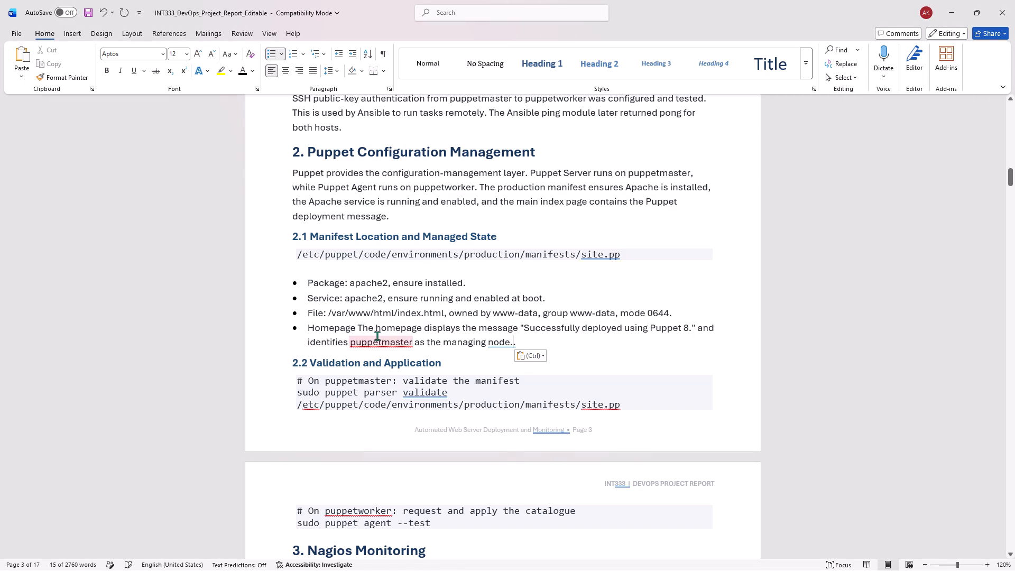
Delete the leftover word "Homepage" at the start and the extra full stop at the end of section 2.1's last bullet.
click(358, 327)
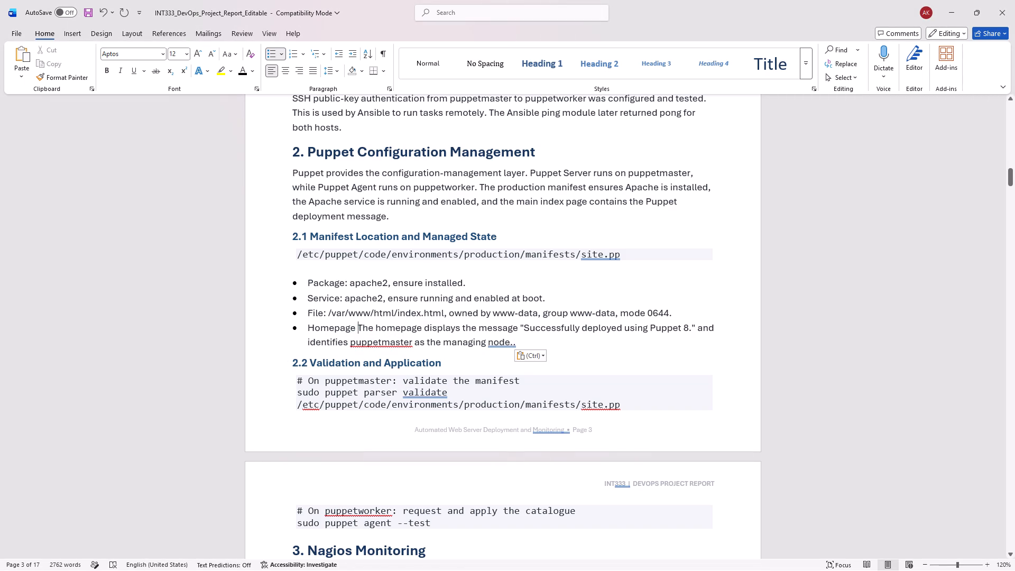
key(BackSpace)
key(BackSpace)
key(BackSpace)
key(BackSpace)
key(BackSpace)
key(BackSpace)
key(BackSpace)
key(BackSpace)
key(BackSpace)
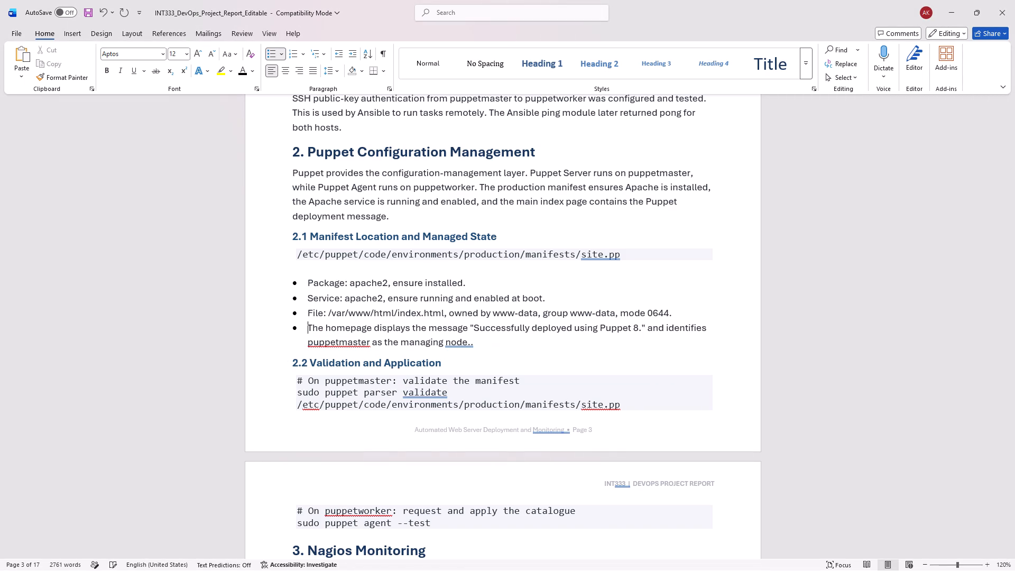
key(alt+Tab)
key(alt+Tab)
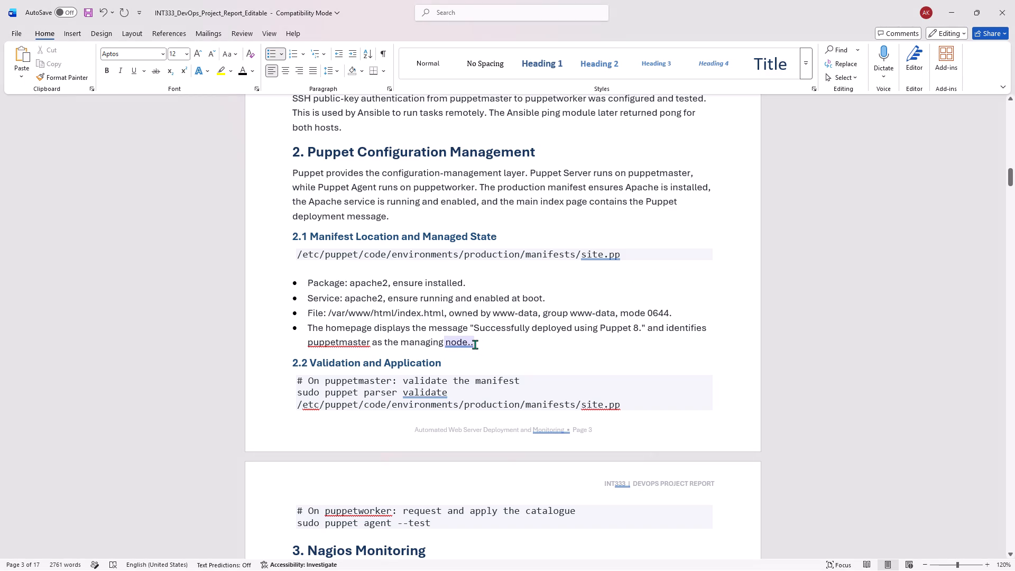
click(475, 344)
key(BackSpace)
Check ChatGPT's Validation and Application remarks and the page verification advice against section 2.2 in Word.
key(alt+Tab)
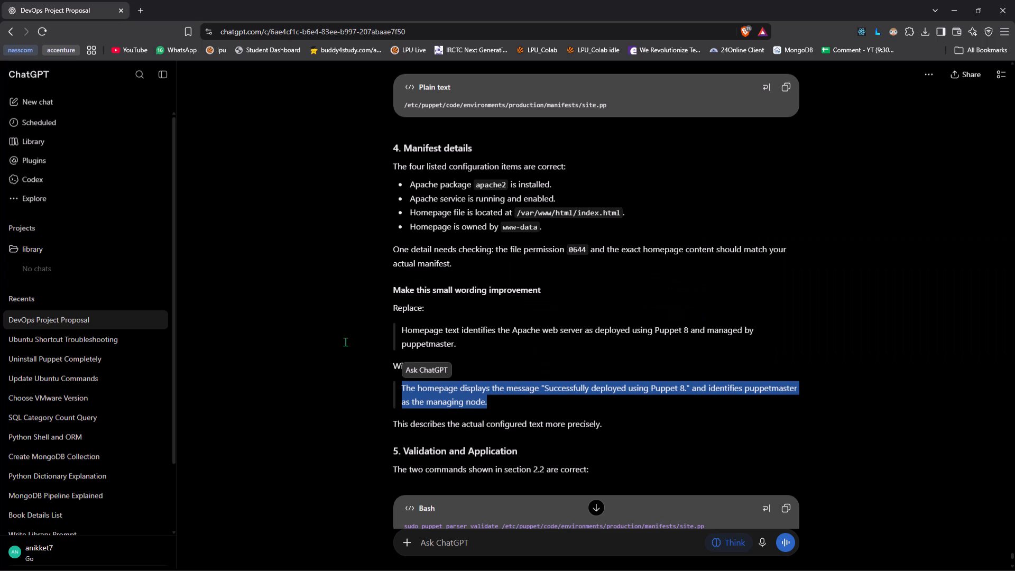
click(695, 441)
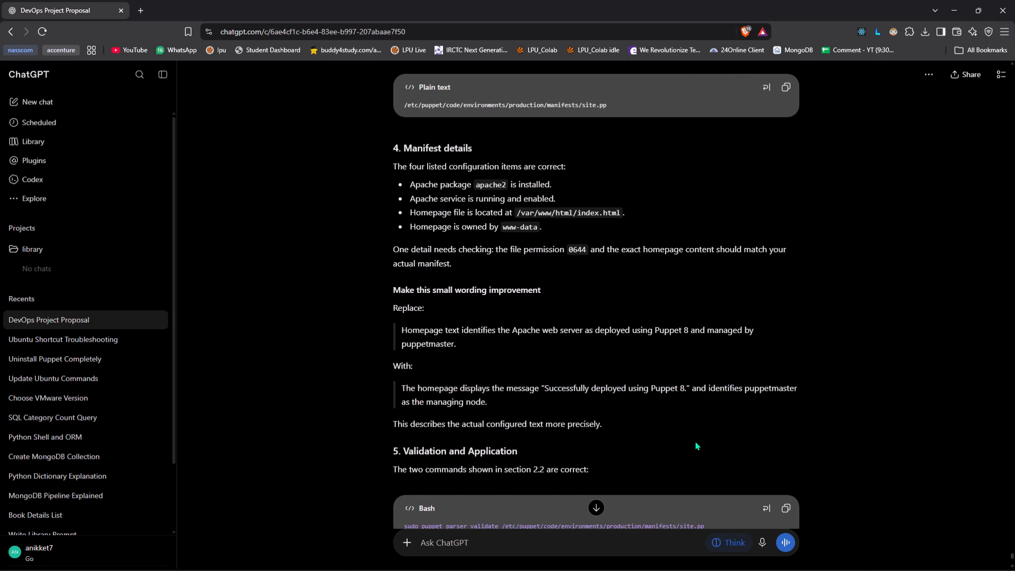
key(alt+Tab)
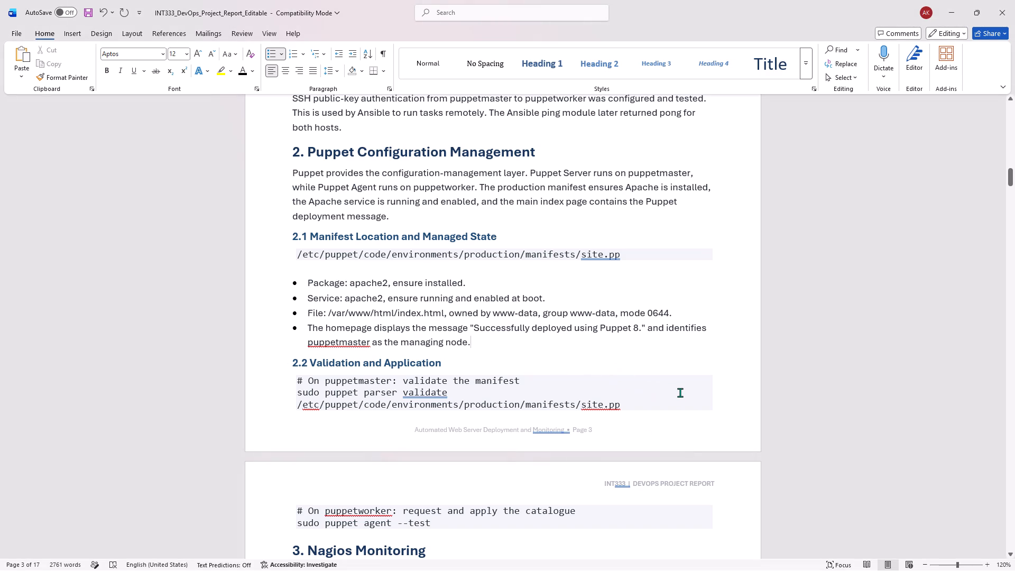
key(alt+Tab)
scroll(680, 392, down, 4)
scroll(680, 392, up, 2)
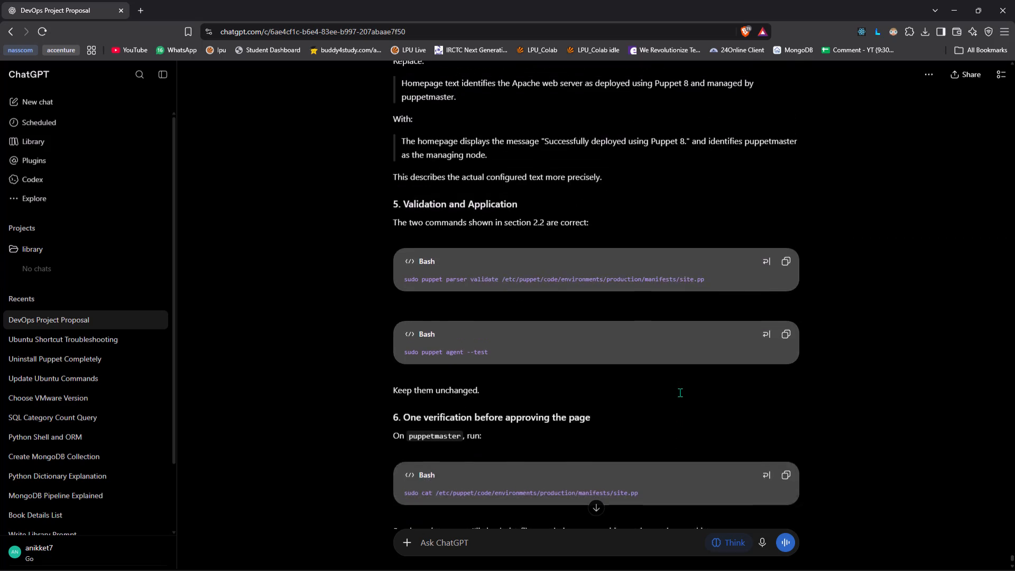
scroll(680, 392, up, 4)
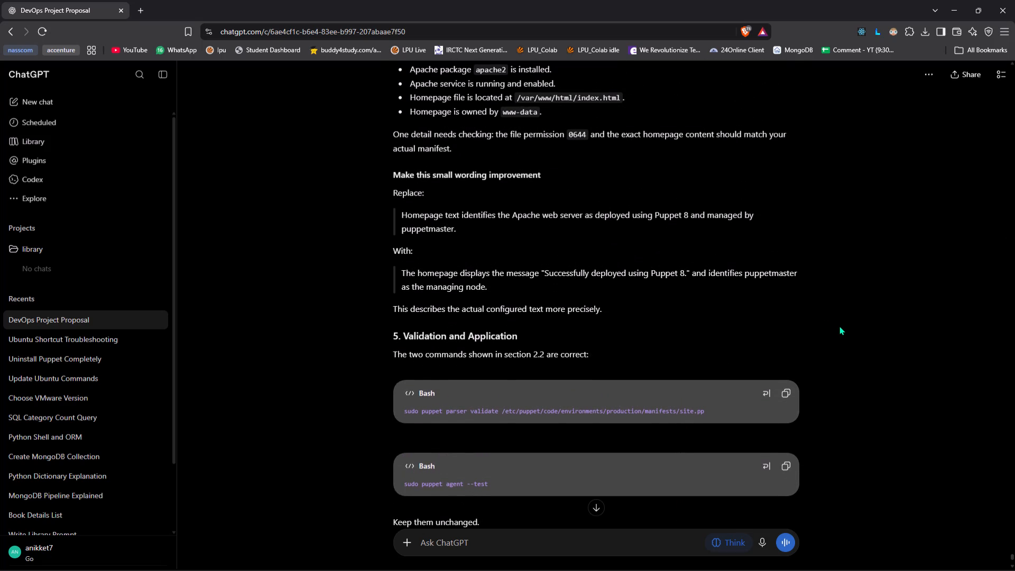
key(alt+Tab)
key(alt+Tab)
scroll(780, 347, down, 1)
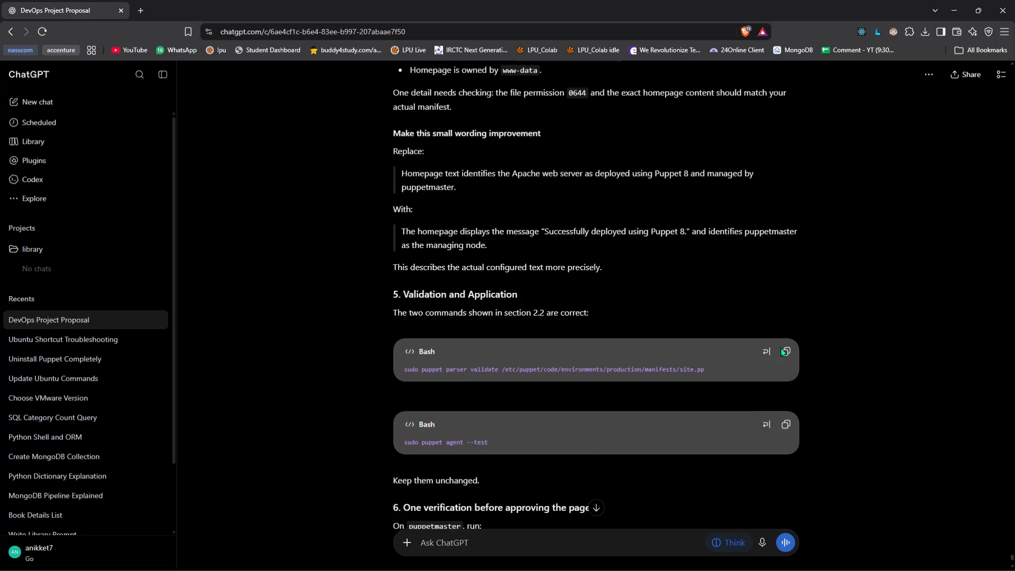
scroll(780, 347, down, 1)
key(alt+Tab)
In Word's section 2.2 code block, insert a blank line after "validate the manifest" and another after the "site.pp" path.
scroll(780, 347, down, 1)
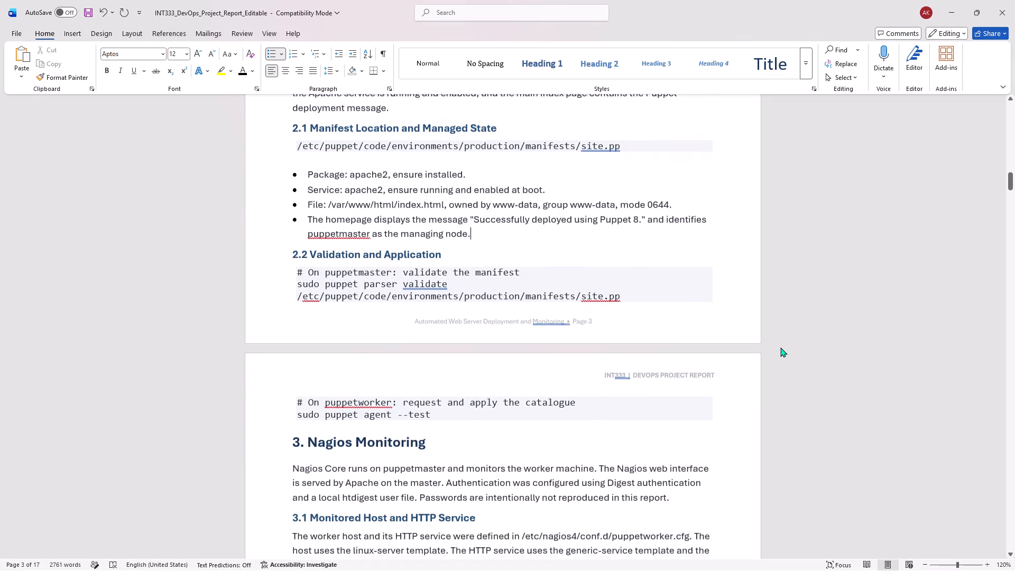
scroll(780, 347, down, 1)
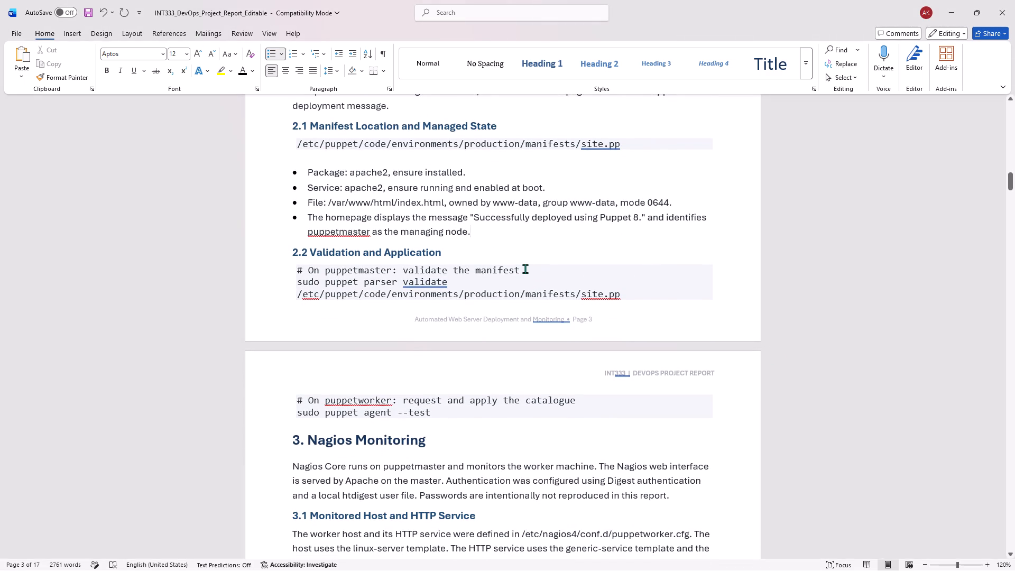
click(525, 269)
key(Return)
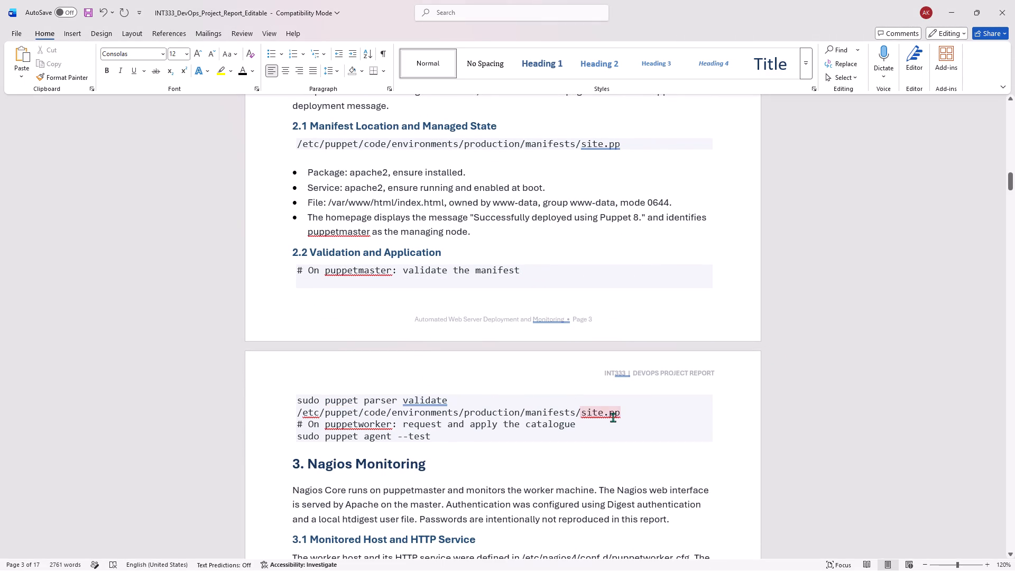
click(626, 415)
key(Return)
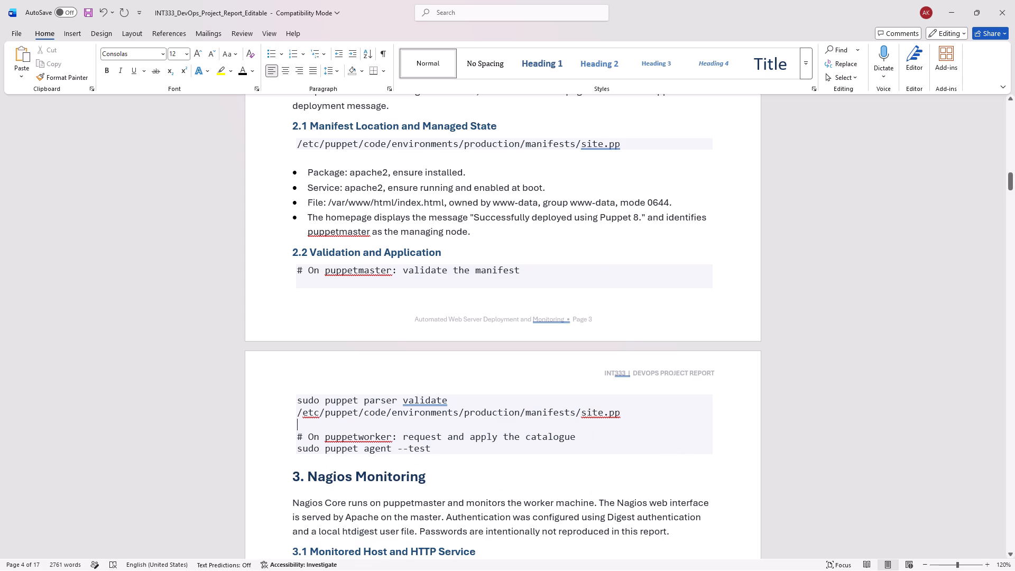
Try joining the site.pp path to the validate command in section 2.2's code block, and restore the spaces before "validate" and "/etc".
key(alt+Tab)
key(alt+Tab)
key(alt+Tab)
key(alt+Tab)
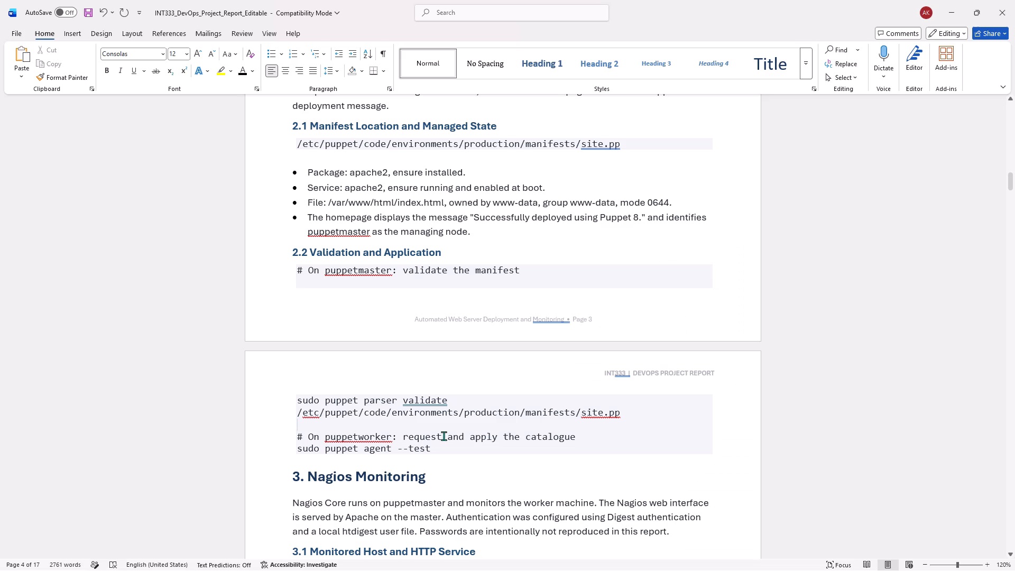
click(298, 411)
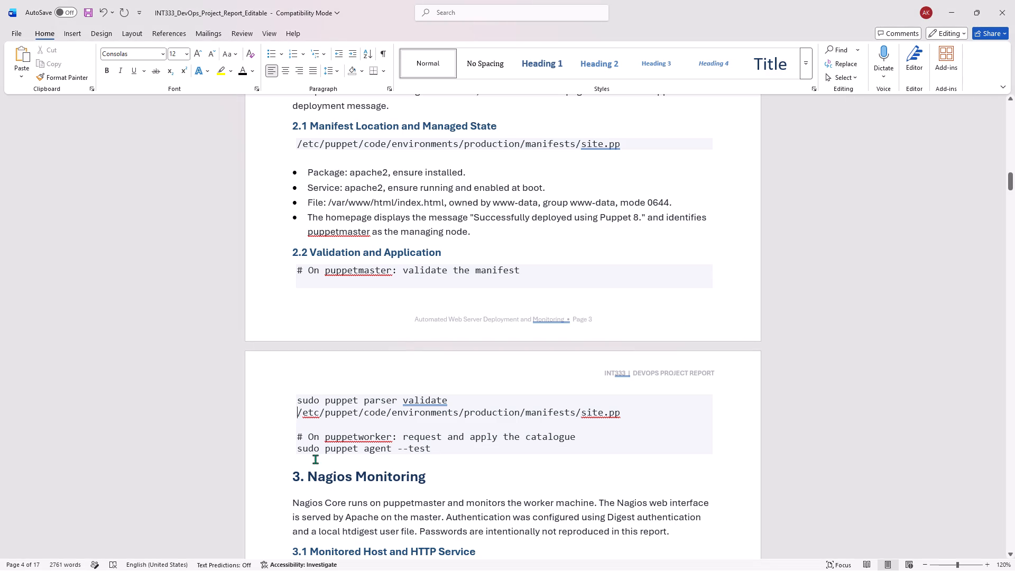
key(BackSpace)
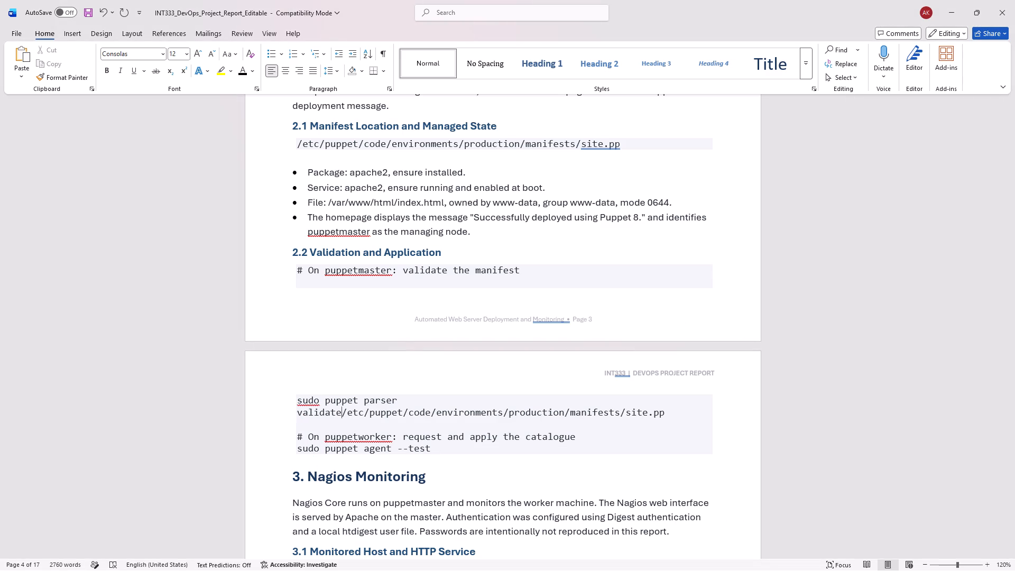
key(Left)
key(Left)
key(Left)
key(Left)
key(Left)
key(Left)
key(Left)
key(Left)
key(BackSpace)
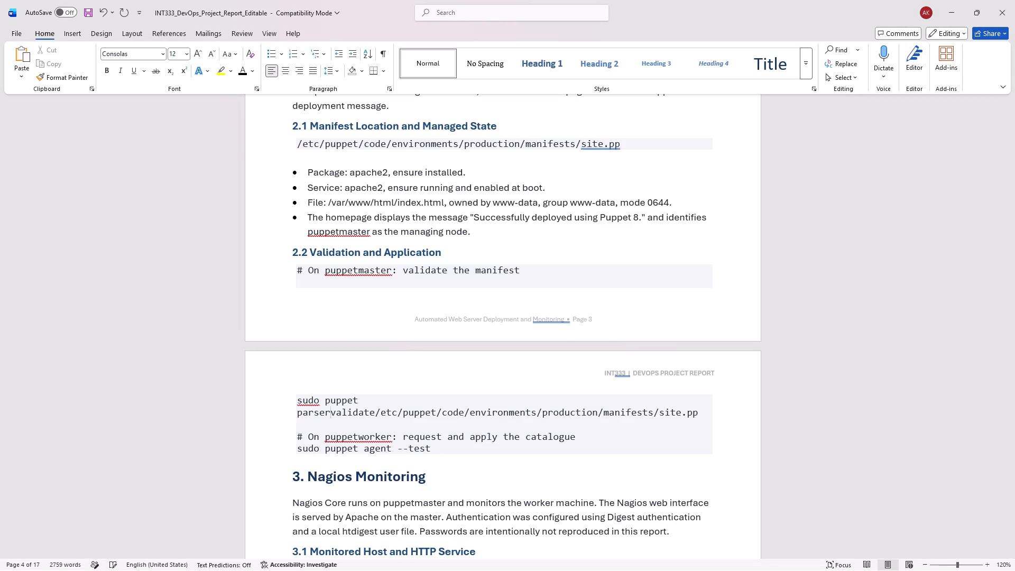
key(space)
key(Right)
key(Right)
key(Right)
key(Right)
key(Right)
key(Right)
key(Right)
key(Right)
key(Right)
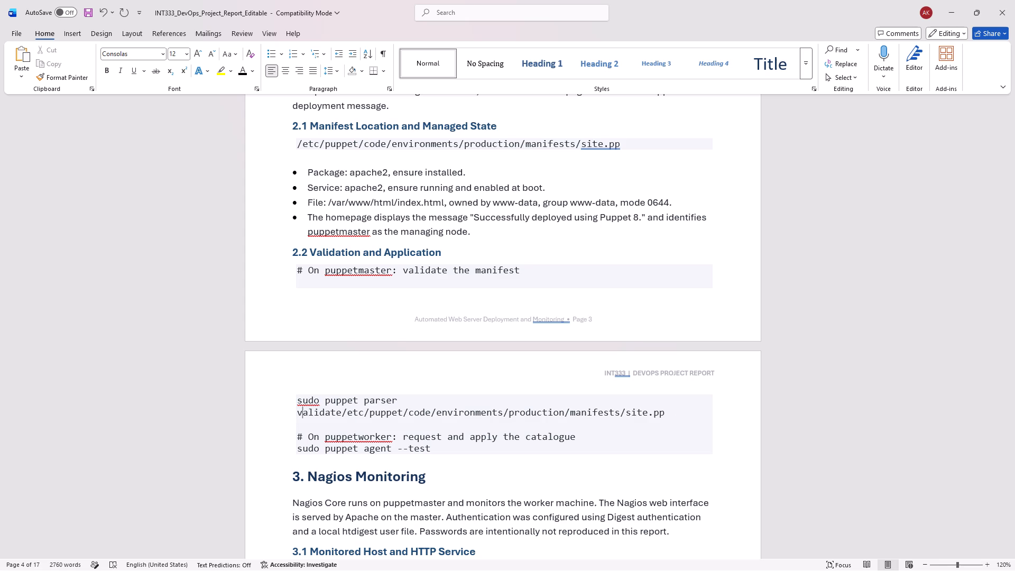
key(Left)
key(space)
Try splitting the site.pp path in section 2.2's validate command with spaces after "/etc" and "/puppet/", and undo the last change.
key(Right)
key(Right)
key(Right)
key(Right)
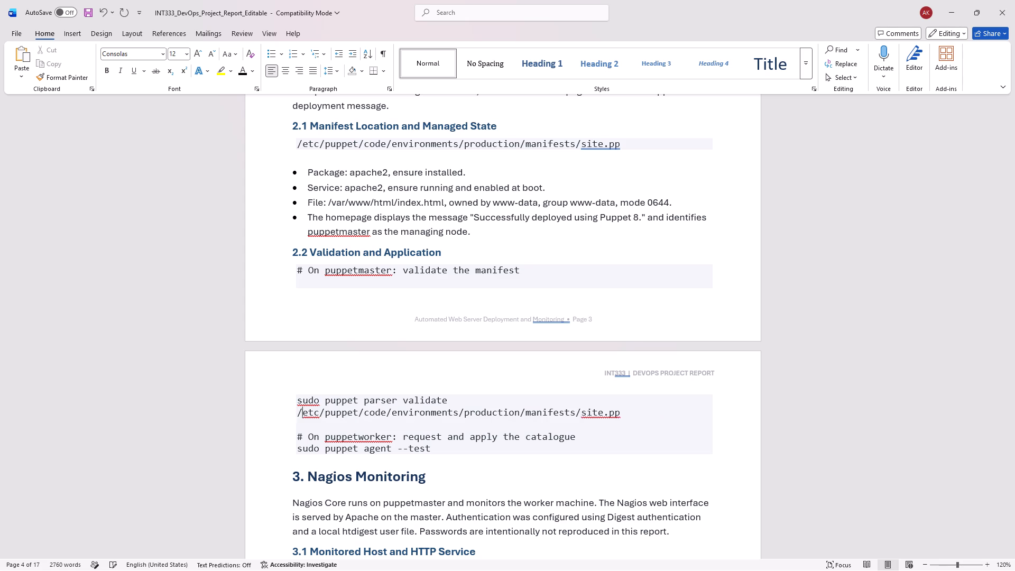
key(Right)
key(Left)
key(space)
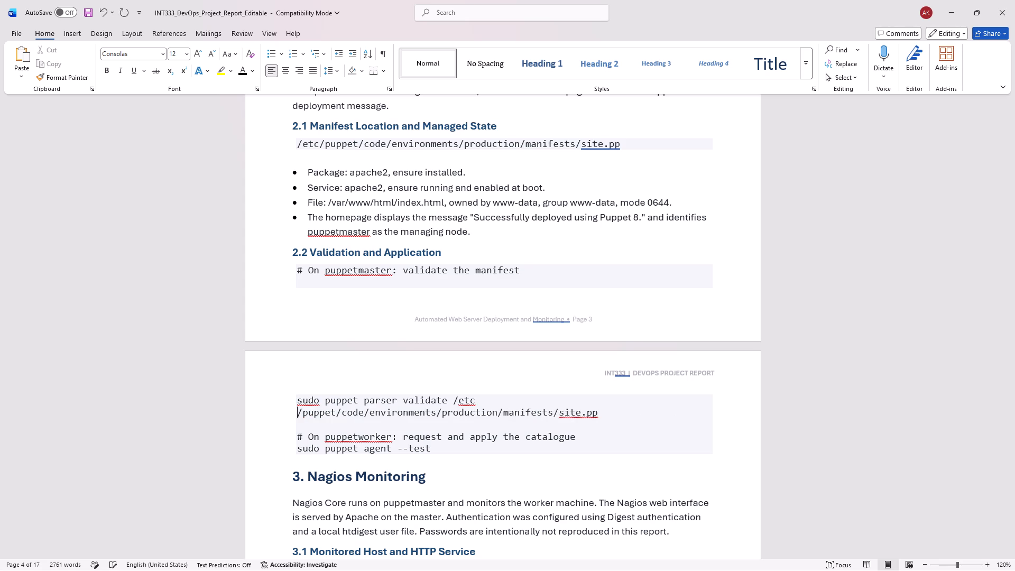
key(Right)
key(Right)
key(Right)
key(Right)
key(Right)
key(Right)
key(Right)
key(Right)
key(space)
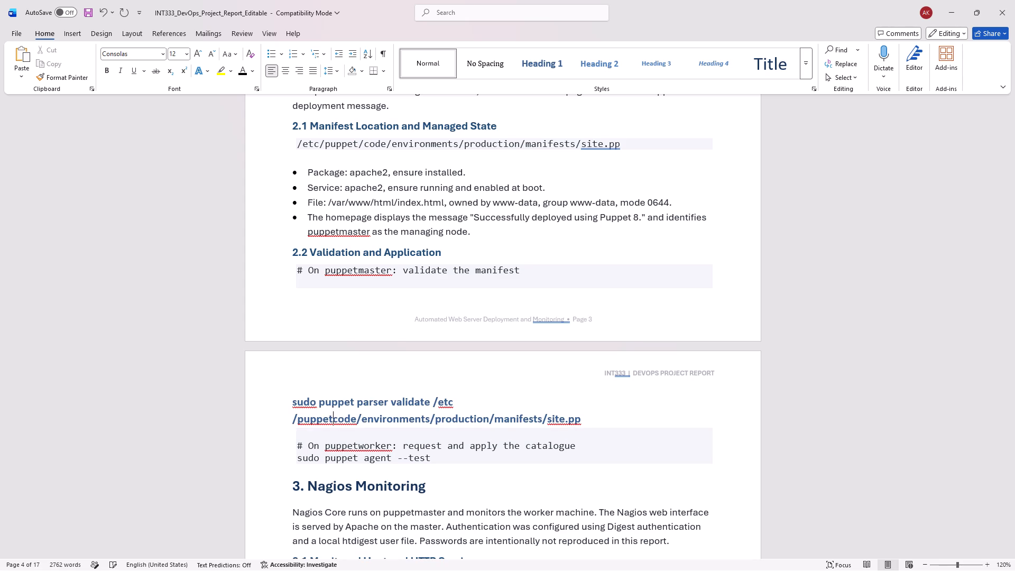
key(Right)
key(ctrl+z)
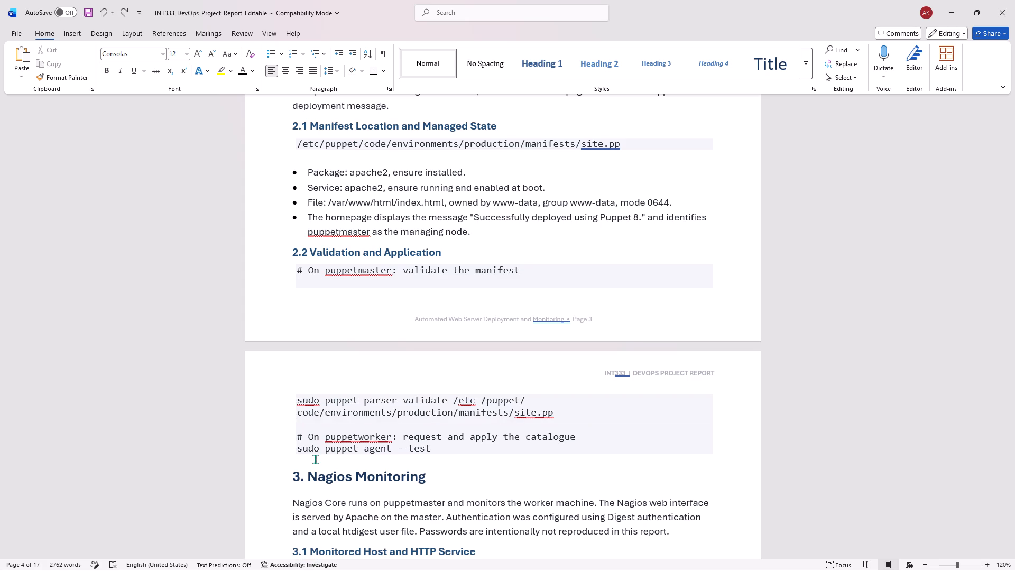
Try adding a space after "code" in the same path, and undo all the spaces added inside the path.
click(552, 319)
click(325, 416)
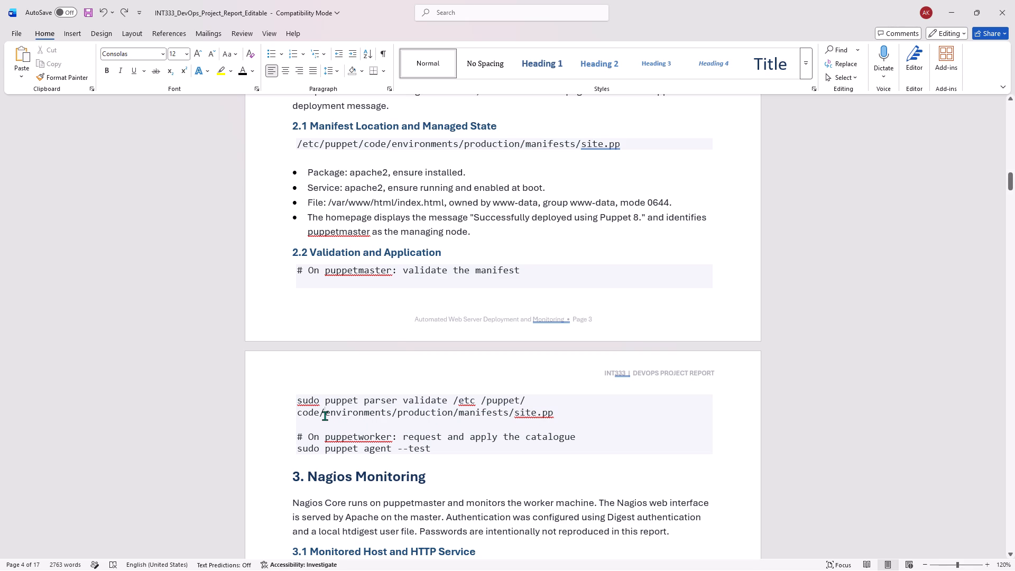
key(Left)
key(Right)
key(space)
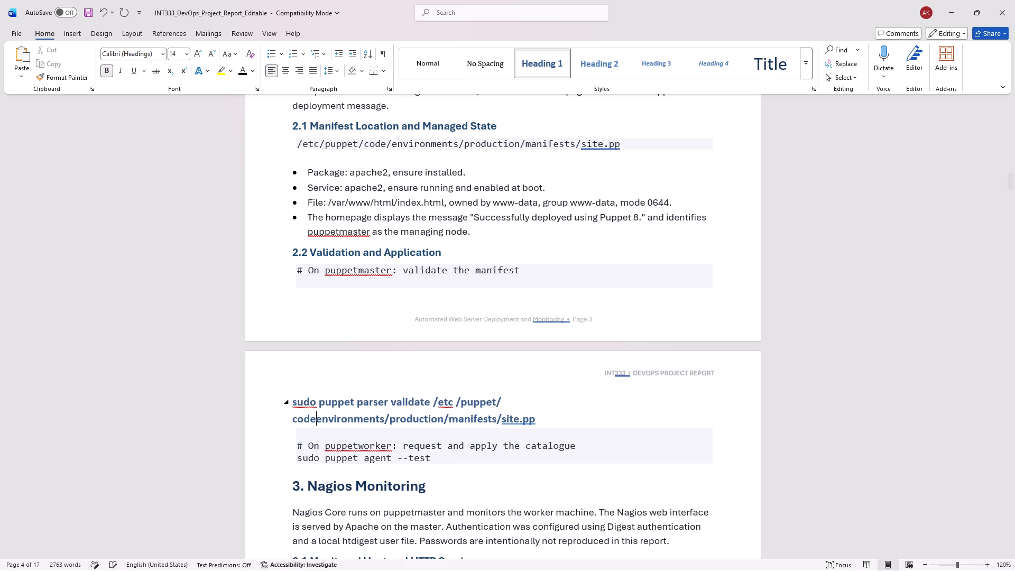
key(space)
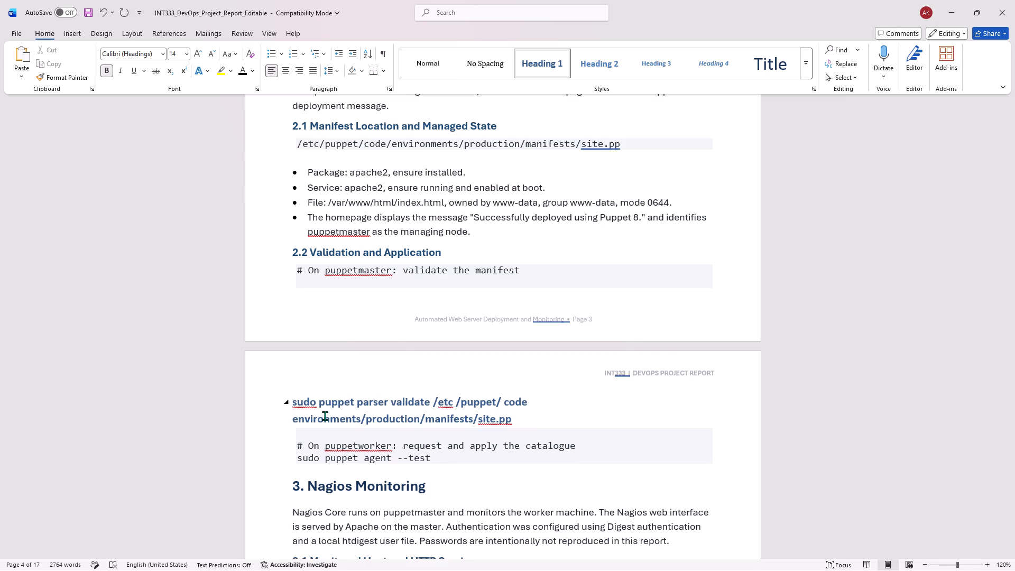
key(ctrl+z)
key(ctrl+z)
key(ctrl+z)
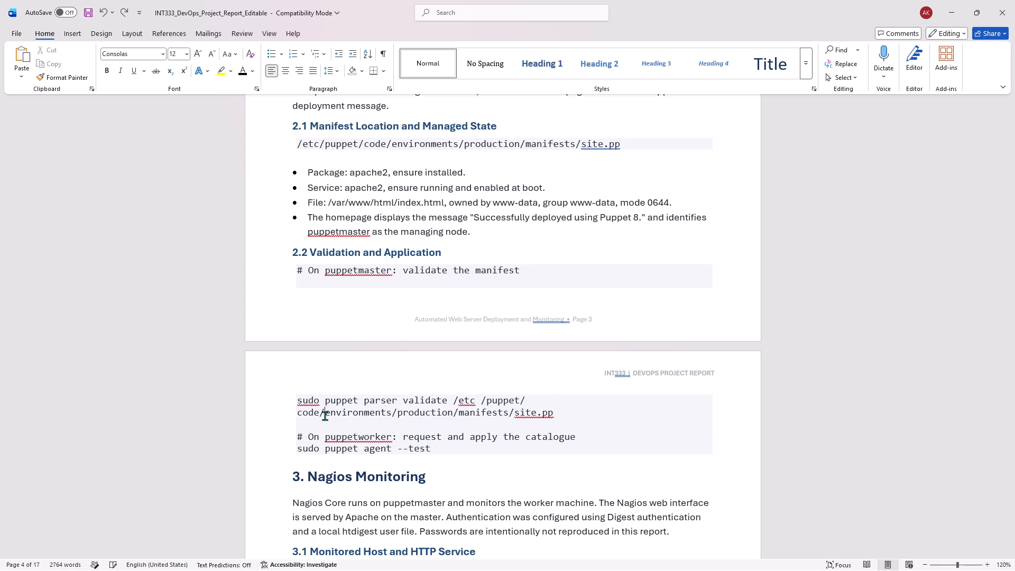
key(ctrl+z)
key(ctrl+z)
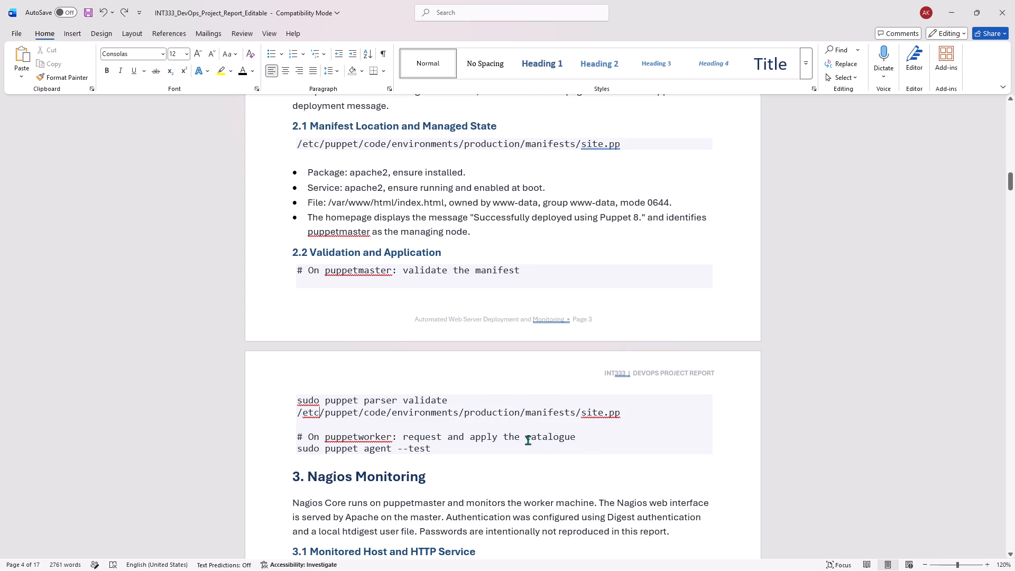
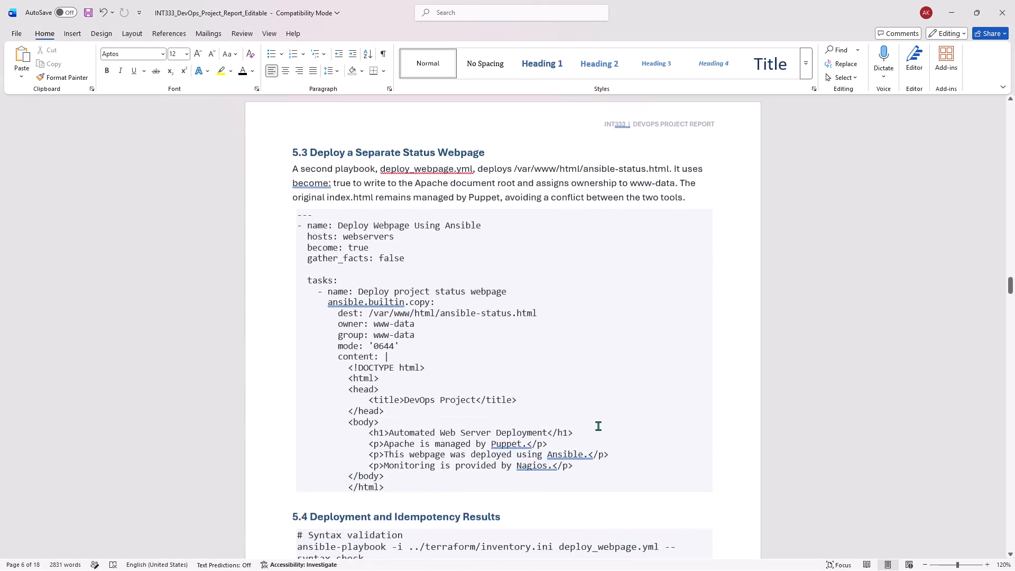
scroll(598, 426, up, 5)
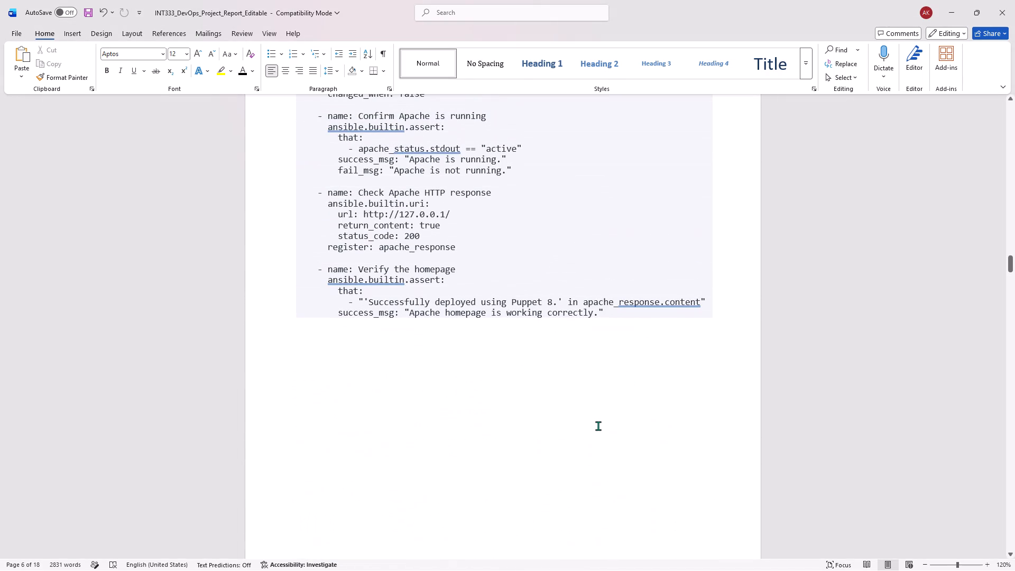
Set the line spacing of the last line of the section 5.2 playbook code to 1.15.
click(636, 325)
key(Down)
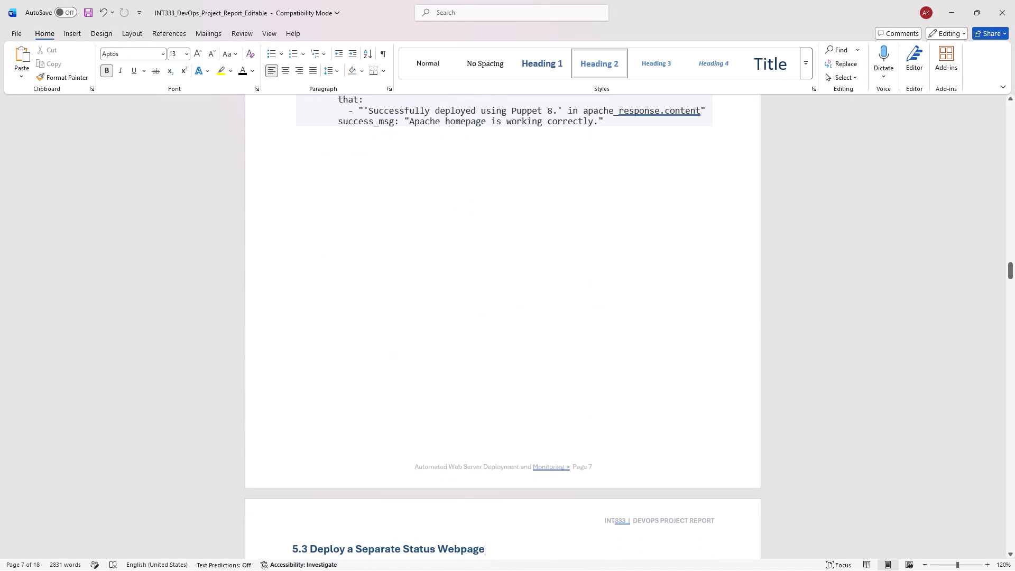
key(Down)
key(Up)
key(Up)
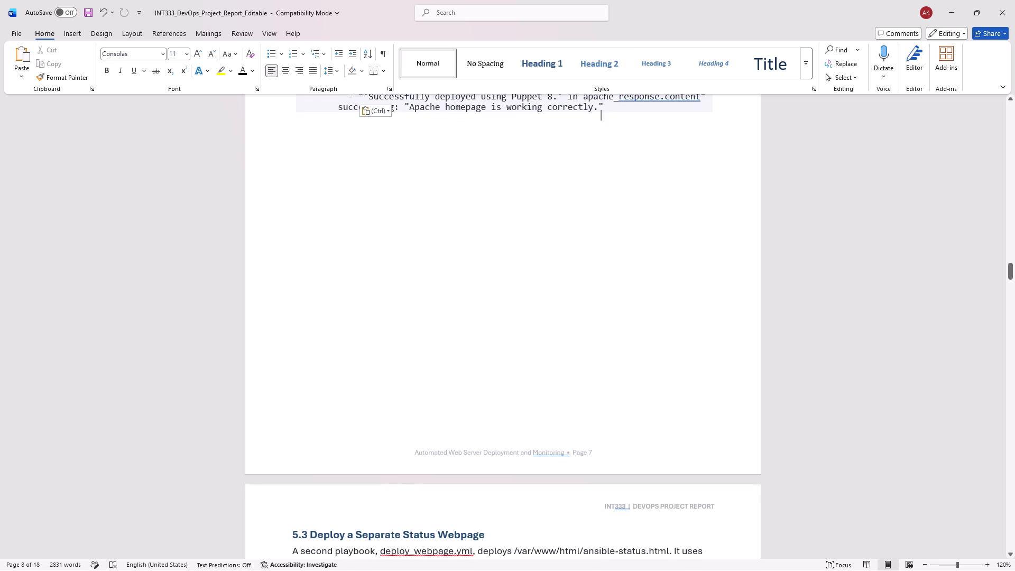
click(339, 71)
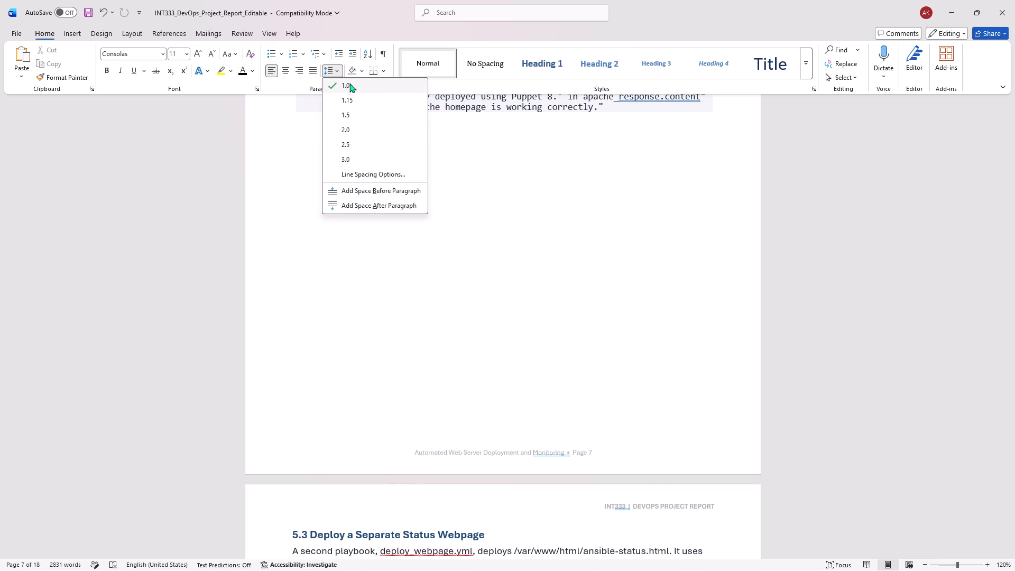
click(352, 100)
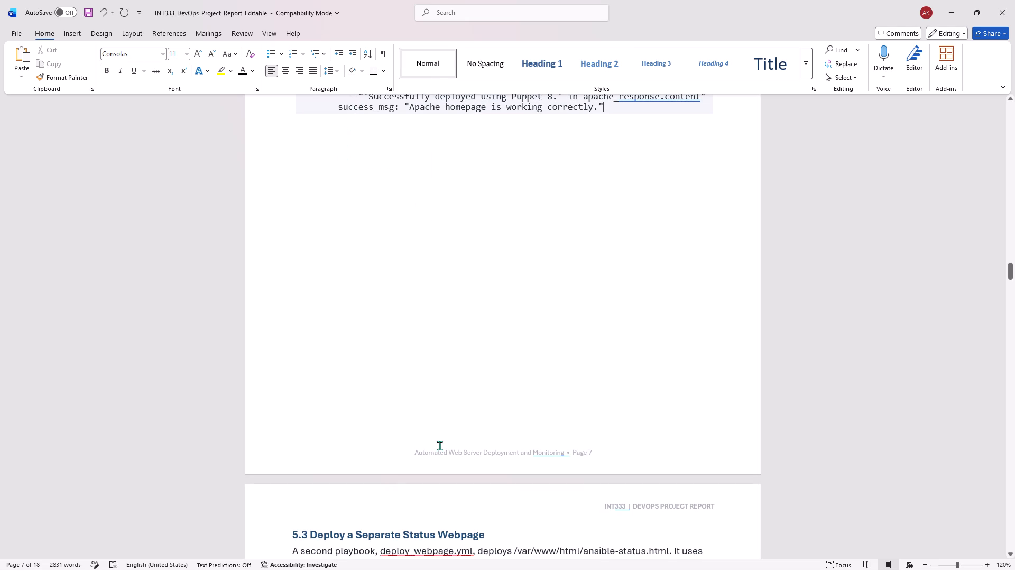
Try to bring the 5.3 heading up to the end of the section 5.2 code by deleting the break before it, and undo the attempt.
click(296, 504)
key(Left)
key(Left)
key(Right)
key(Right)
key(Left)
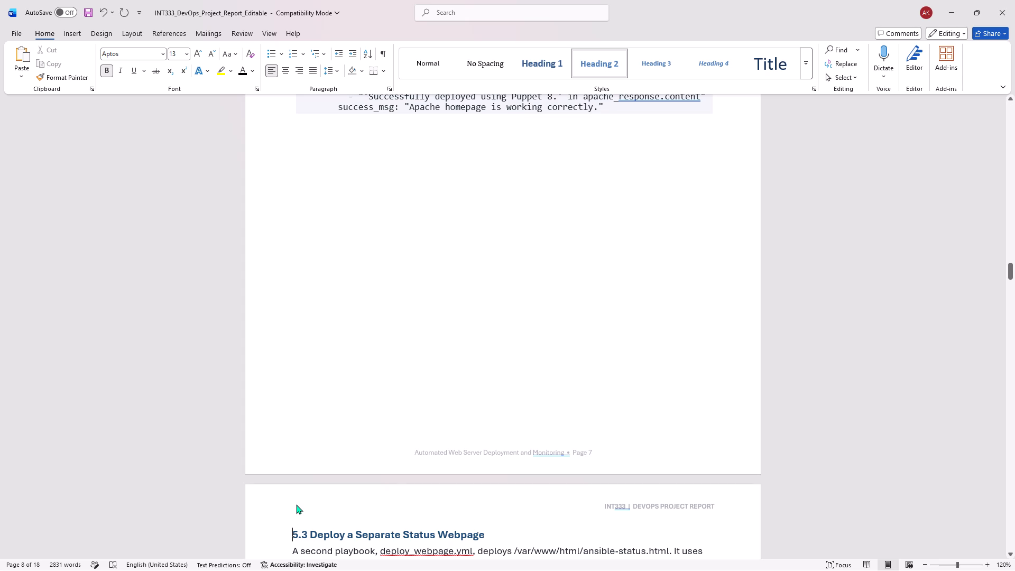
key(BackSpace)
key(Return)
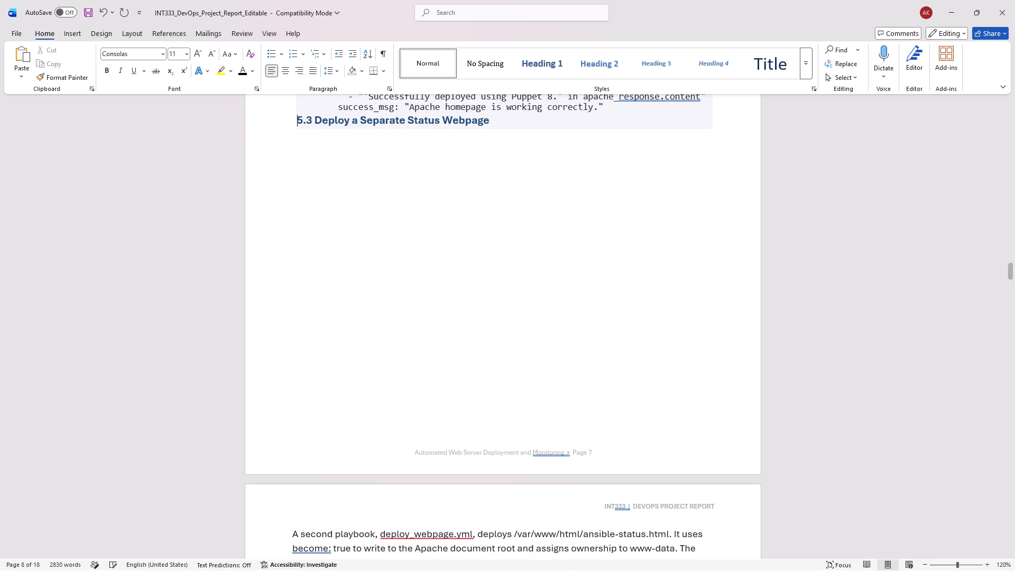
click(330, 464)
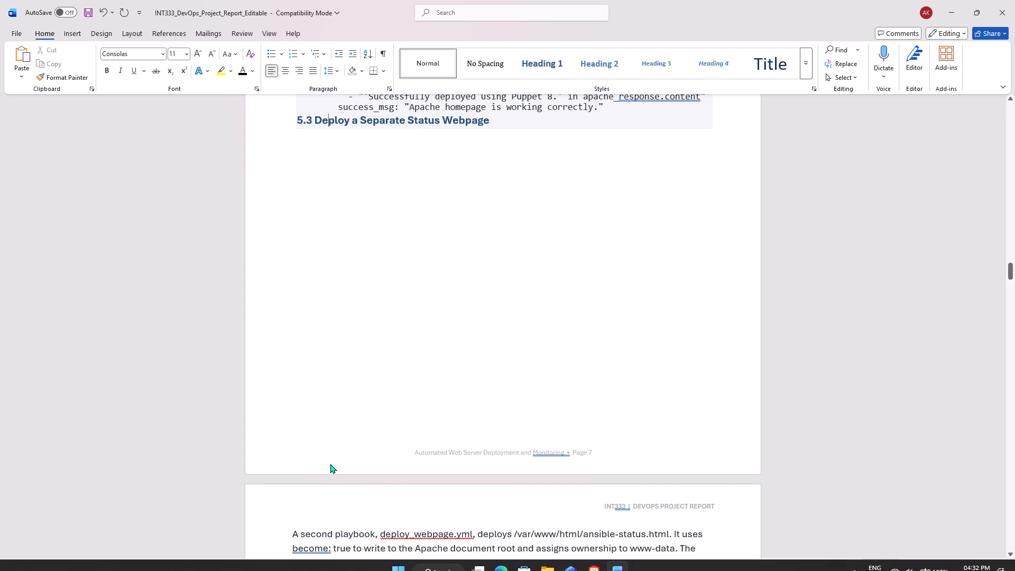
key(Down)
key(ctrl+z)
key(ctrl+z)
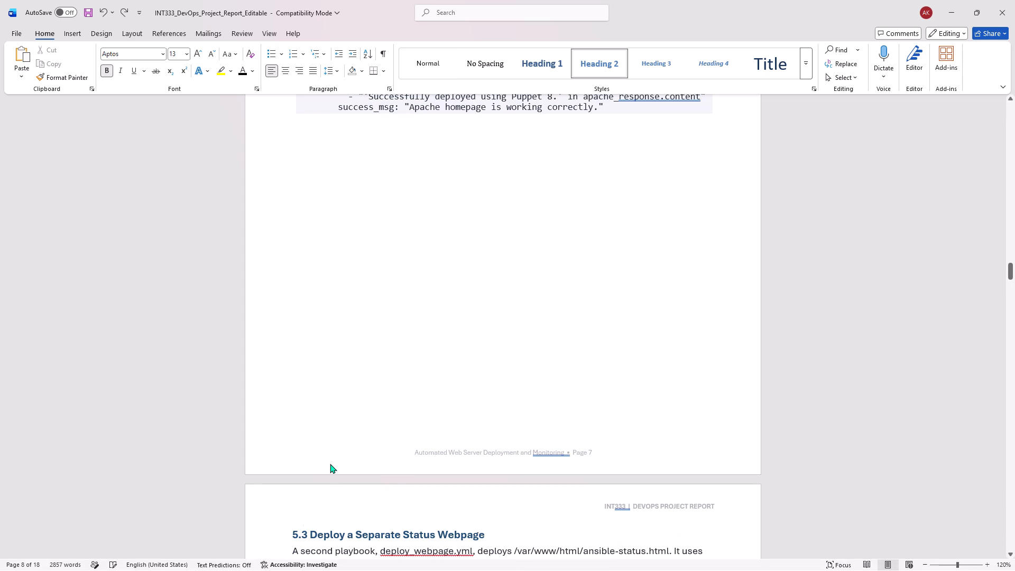
Insert an extra blank line above "tasks:" in the section 5.2 playbook code so that "tasks:" moves to the following page.
scroll(633, 395, up, 5)
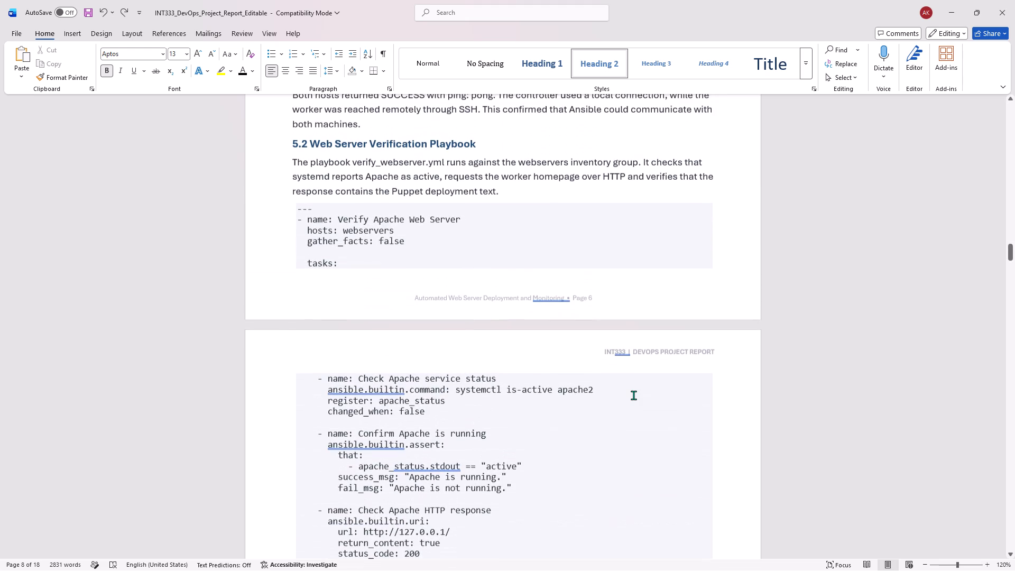
scroll(633, 395, up, 1)
click(396, 264)
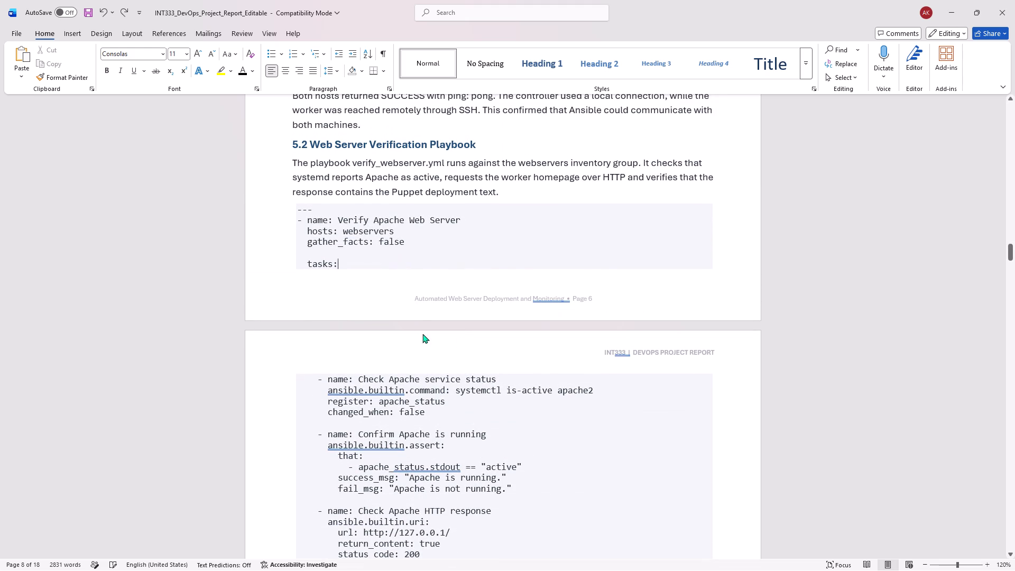
key(Down)
key(Up)
key(Up)
key(Down)
key(Up)
key(Return)
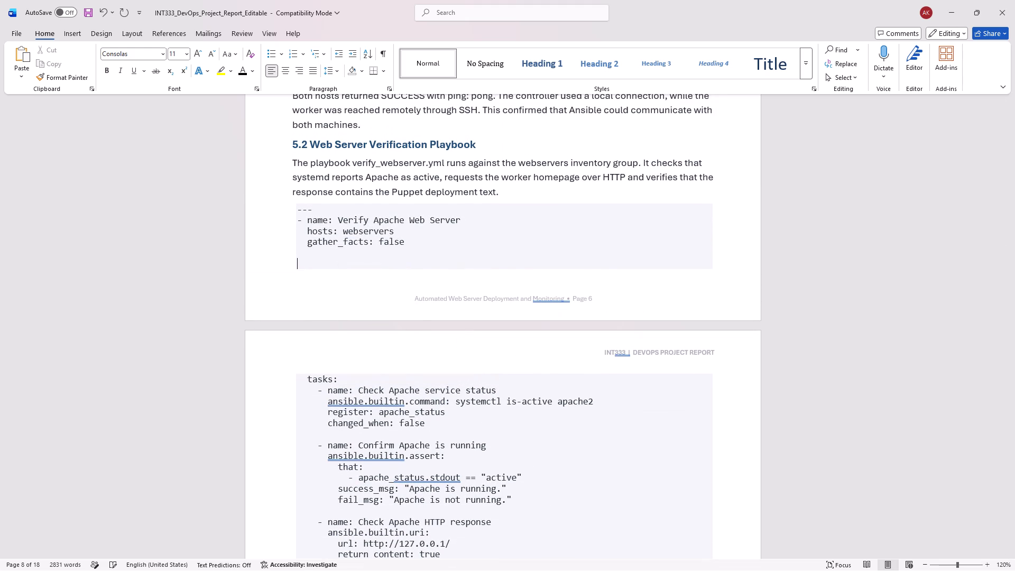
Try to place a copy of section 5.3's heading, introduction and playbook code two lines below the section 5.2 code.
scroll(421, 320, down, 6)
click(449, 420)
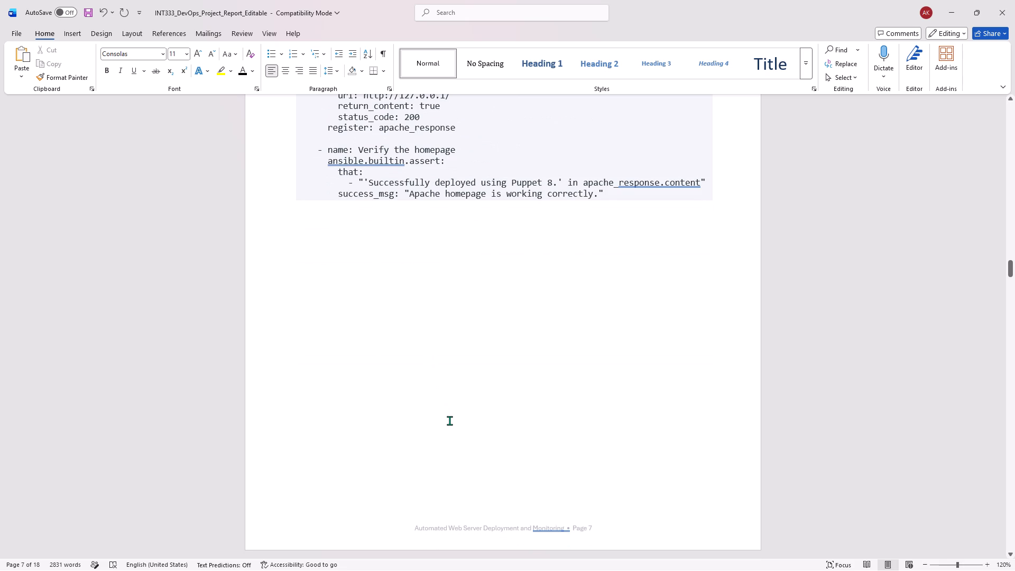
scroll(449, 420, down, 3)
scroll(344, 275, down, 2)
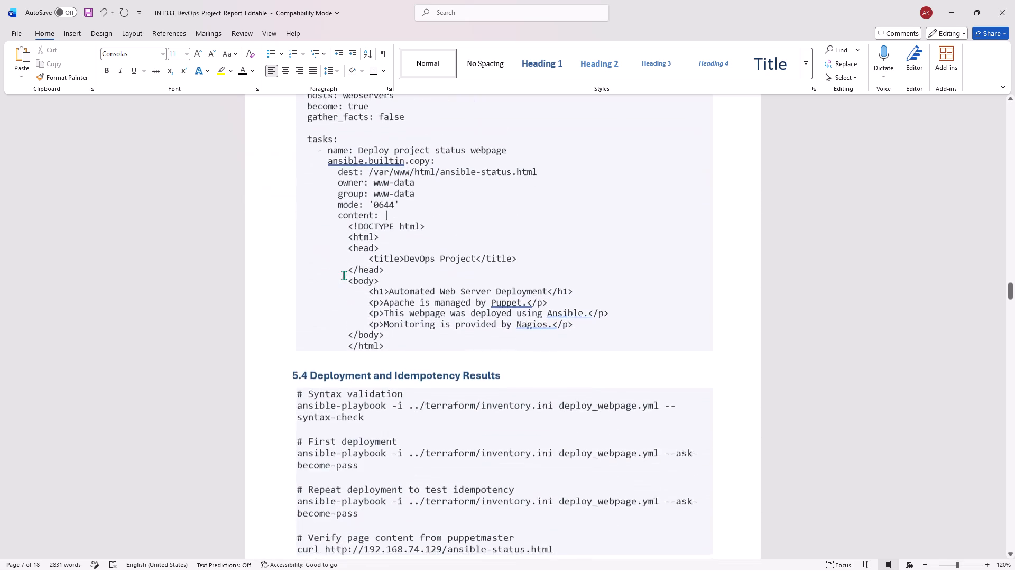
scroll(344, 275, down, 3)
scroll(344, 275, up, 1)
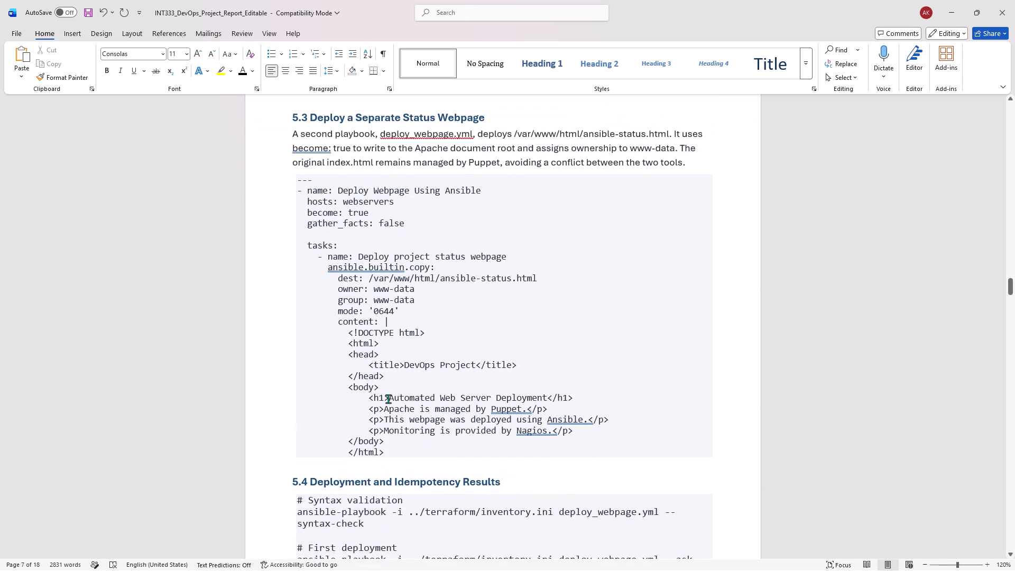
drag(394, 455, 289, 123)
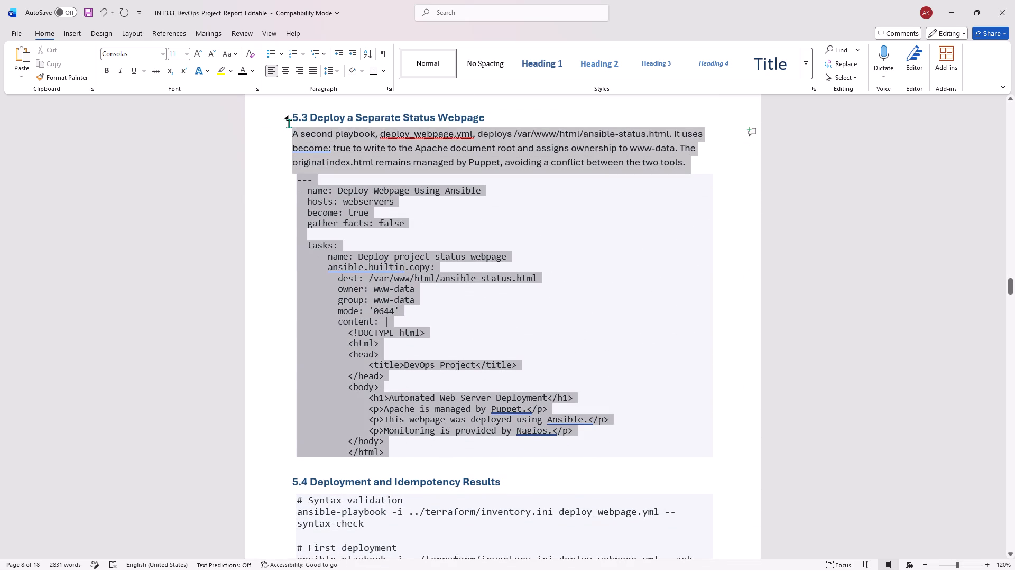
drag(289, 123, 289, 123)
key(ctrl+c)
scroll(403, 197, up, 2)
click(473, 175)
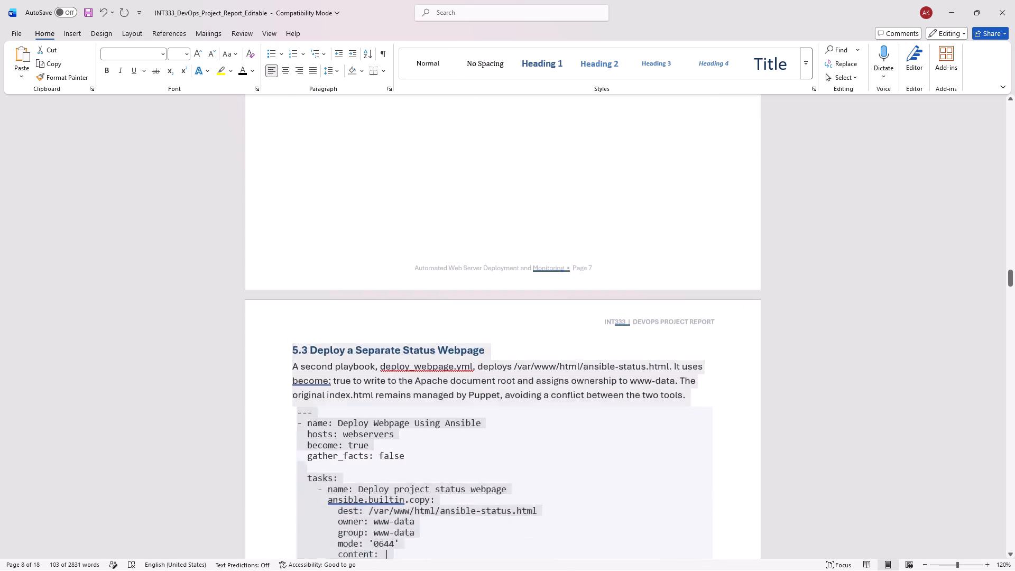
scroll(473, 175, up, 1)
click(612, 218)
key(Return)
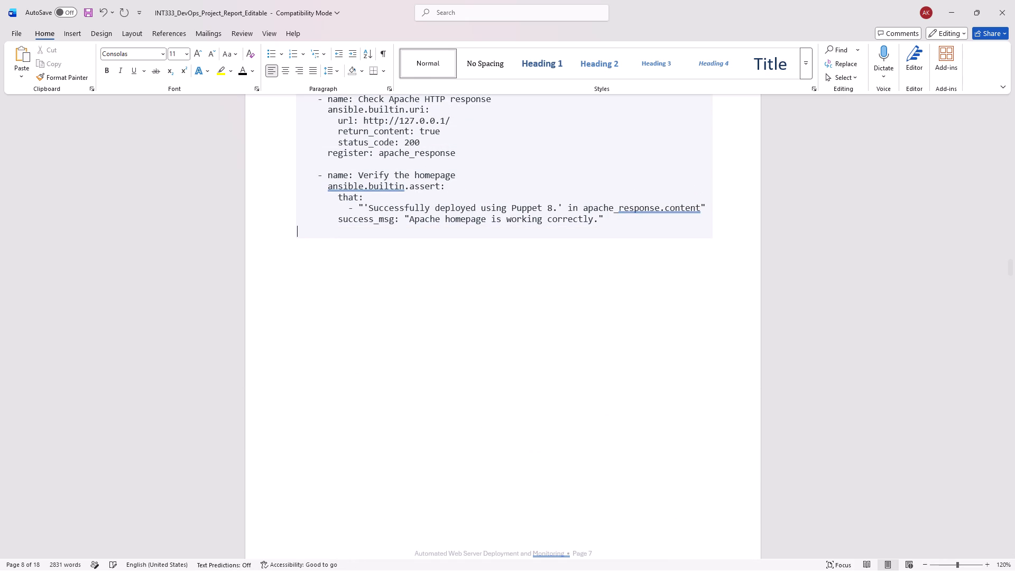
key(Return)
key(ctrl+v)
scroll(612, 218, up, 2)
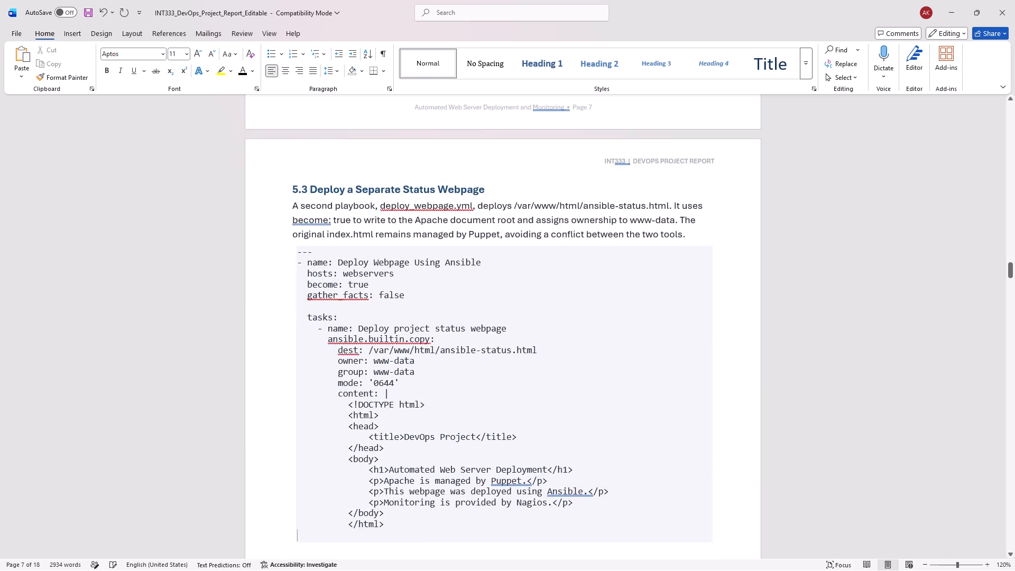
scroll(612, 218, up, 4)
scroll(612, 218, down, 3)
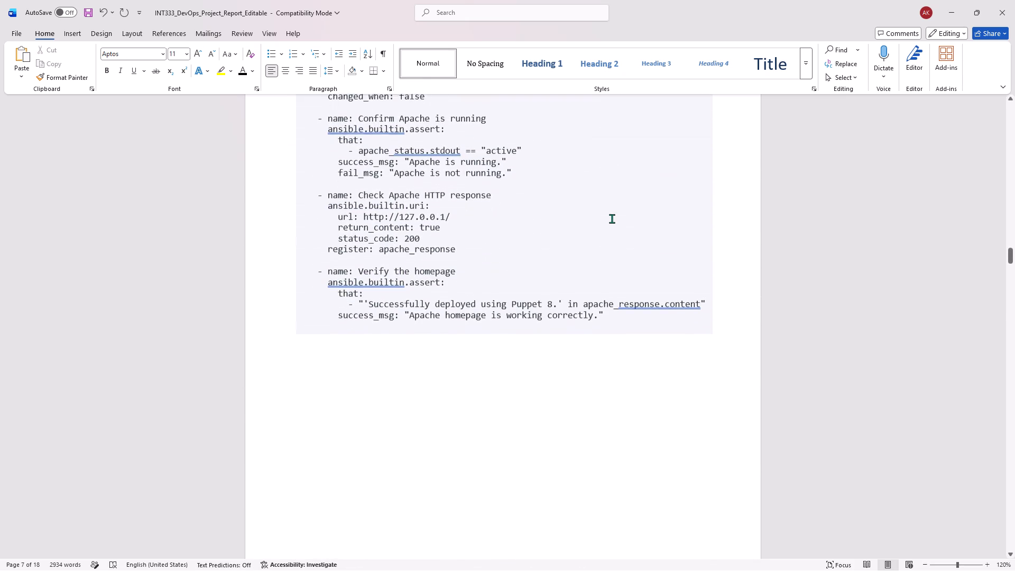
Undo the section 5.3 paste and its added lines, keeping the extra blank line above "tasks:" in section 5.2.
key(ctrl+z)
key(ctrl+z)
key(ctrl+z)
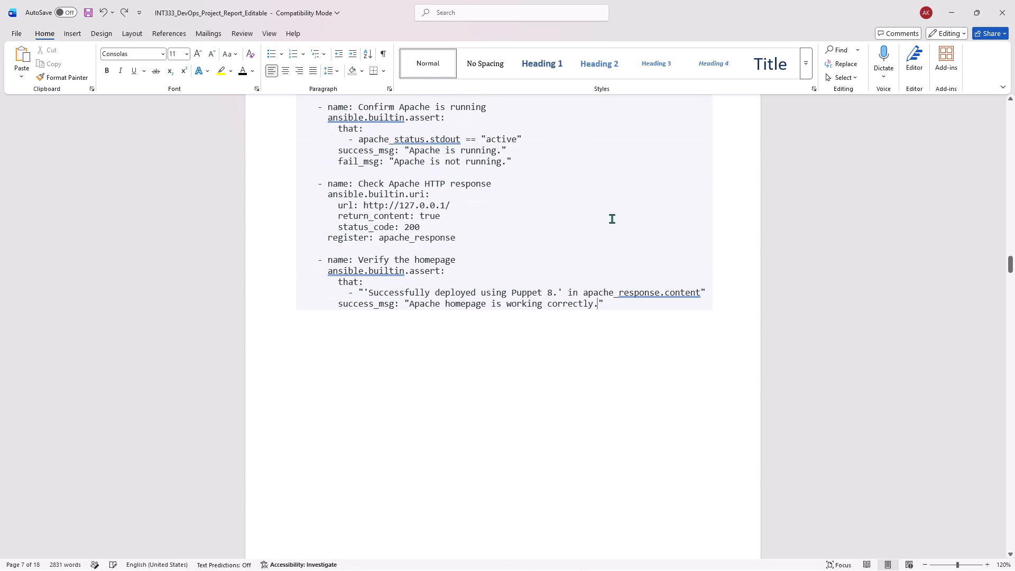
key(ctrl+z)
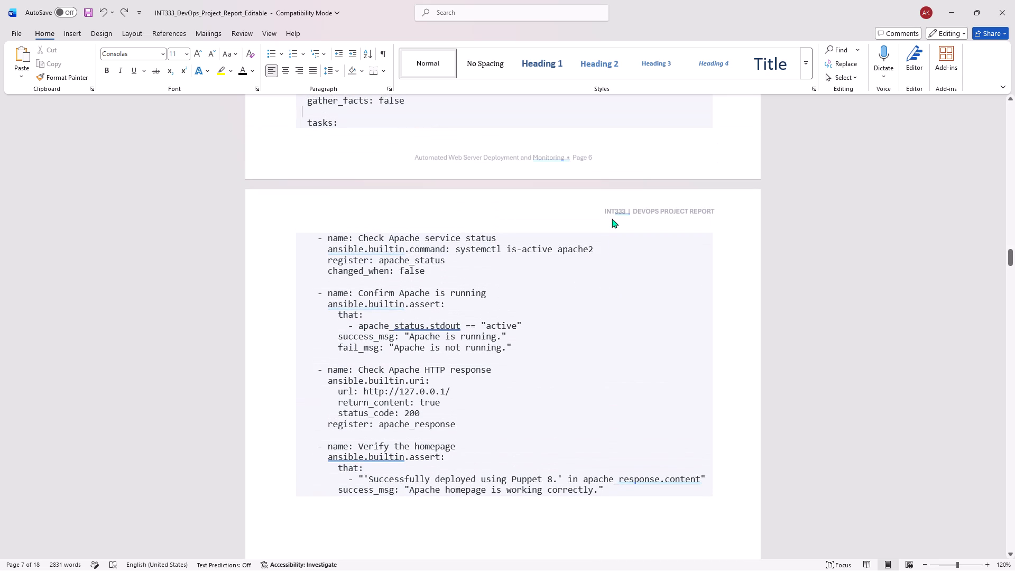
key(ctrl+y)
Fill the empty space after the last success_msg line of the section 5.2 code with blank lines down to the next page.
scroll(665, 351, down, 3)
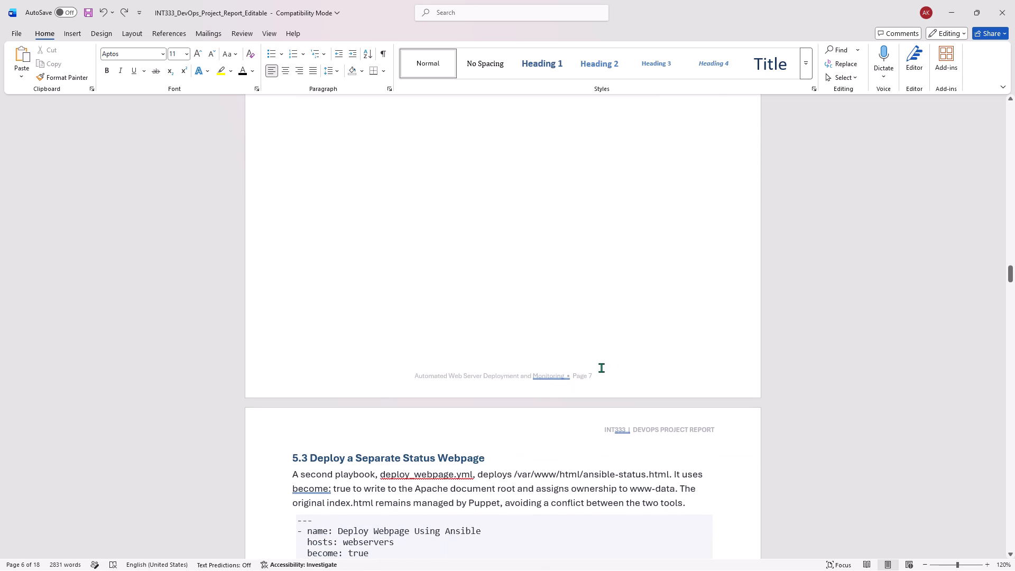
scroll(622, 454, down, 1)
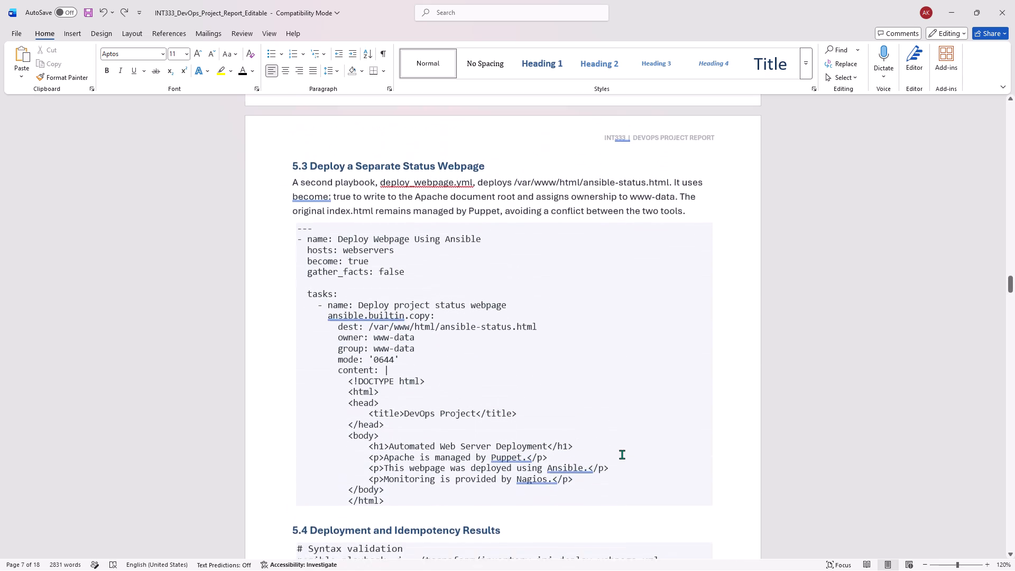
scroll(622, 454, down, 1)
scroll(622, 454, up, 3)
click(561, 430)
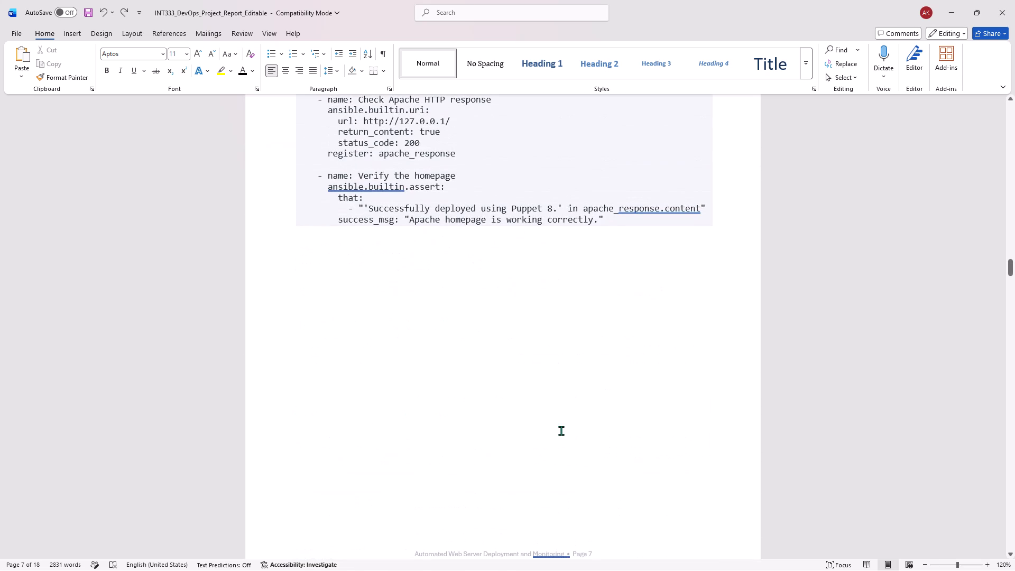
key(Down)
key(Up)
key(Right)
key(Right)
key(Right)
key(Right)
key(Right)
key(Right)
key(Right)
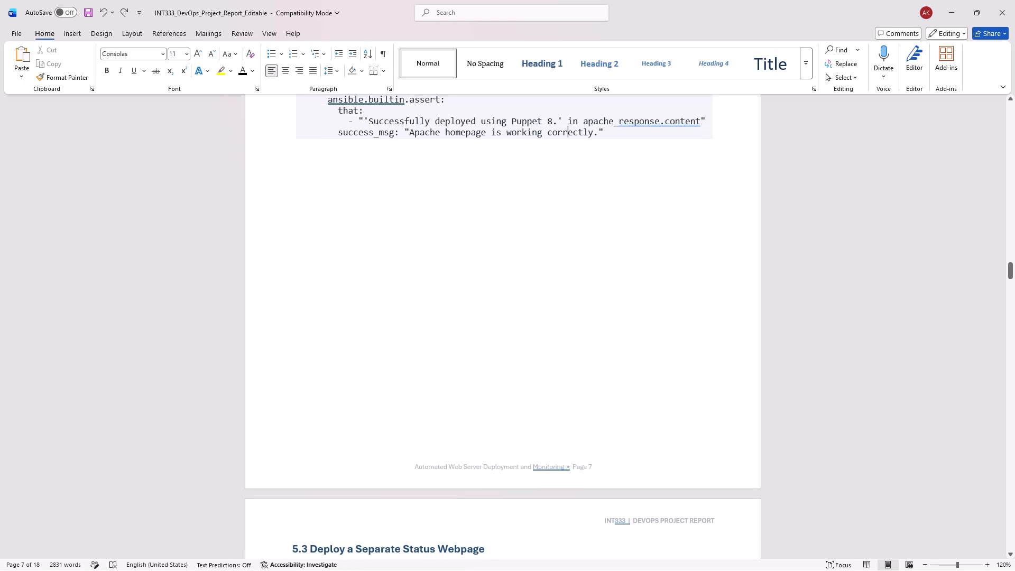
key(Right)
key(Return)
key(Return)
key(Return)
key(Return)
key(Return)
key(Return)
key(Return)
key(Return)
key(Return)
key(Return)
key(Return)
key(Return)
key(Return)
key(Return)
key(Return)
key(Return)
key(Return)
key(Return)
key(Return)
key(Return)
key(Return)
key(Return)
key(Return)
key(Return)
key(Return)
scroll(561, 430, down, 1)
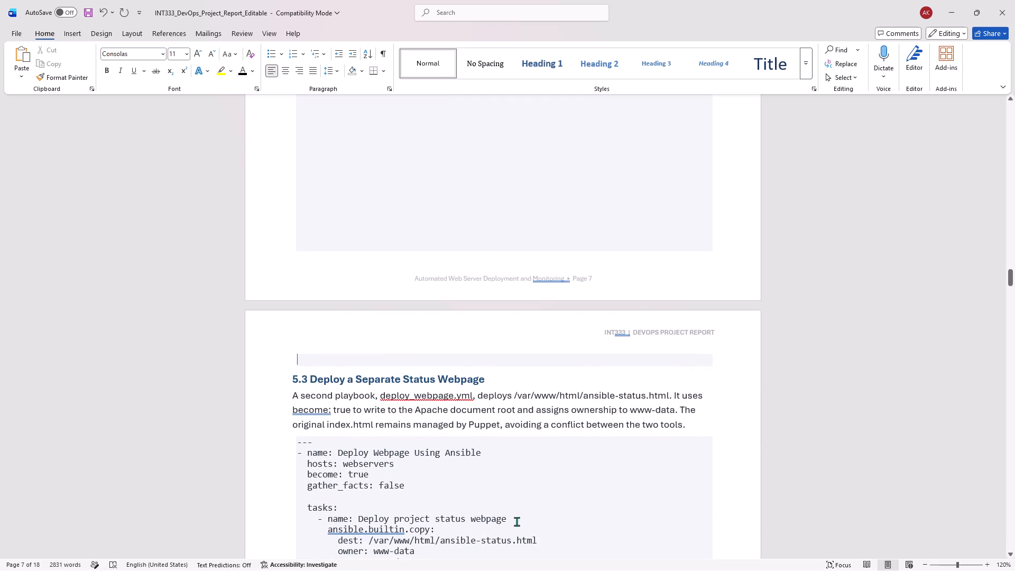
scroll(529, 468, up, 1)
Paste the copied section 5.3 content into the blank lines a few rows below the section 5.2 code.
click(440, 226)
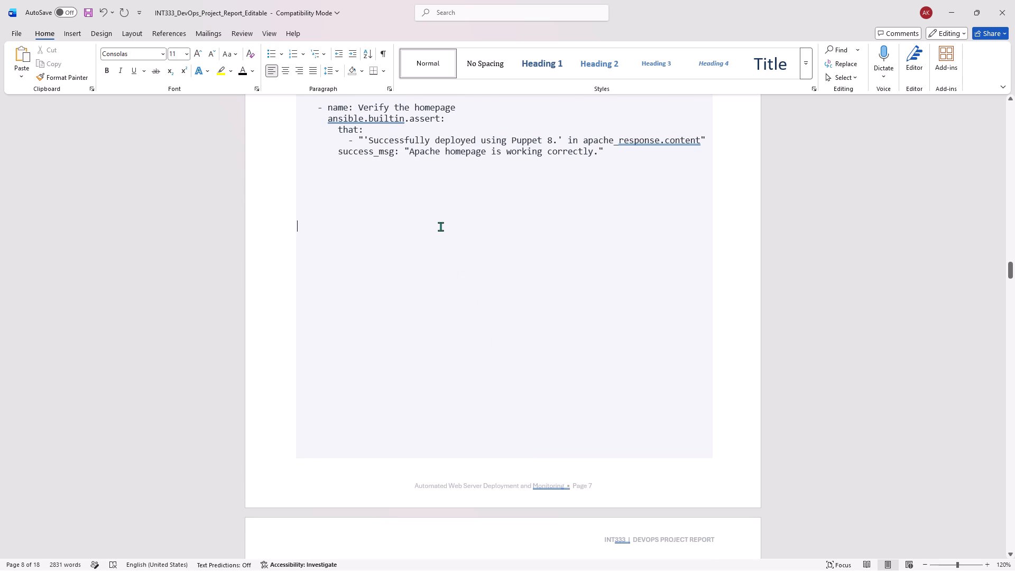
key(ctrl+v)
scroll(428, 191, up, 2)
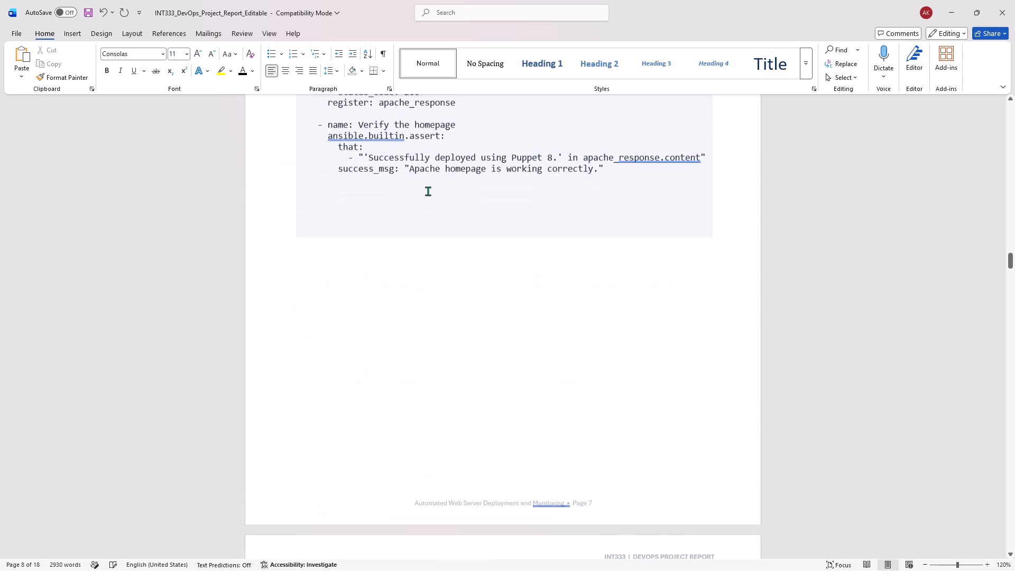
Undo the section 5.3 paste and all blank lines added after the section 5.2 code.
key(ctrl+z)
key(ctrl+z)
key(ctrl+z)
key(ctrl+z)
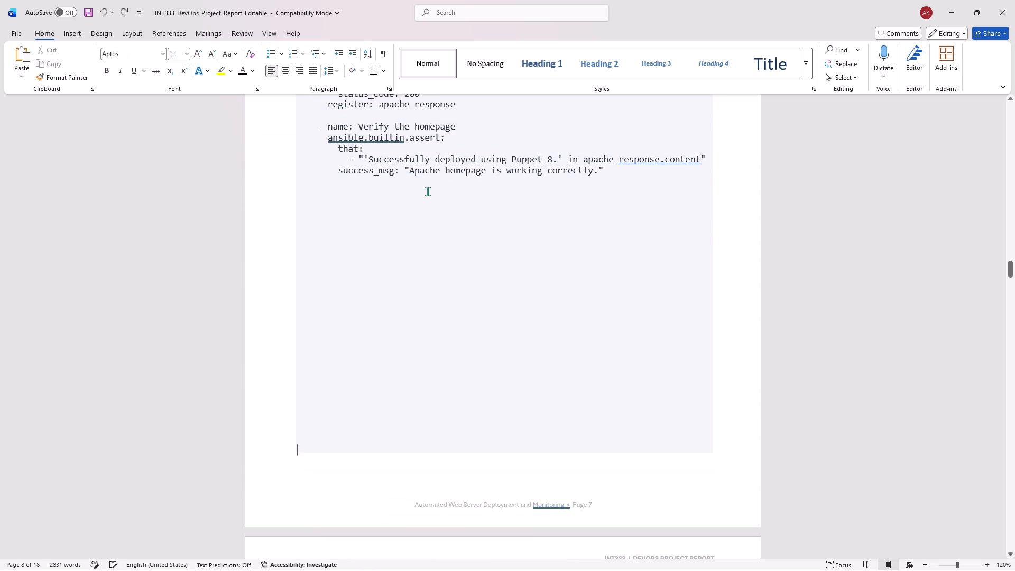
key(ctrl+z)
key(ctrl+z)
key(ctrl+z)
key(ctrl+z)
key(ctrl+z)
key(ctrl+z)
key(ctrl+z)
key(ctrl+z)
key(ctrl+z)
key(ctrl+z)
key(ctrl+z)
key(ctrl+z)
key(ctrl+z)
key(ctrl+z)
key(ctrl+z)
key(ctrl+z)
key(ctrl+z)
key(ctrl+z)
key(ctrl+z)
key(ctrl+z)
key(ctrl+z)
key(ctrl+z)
Bring the heading "5.3 Deploy a Separate Status Webpage" up onto its own line directly below the section 5.2 code.
scroll(428, 191, down, 2)
click(293, 251)
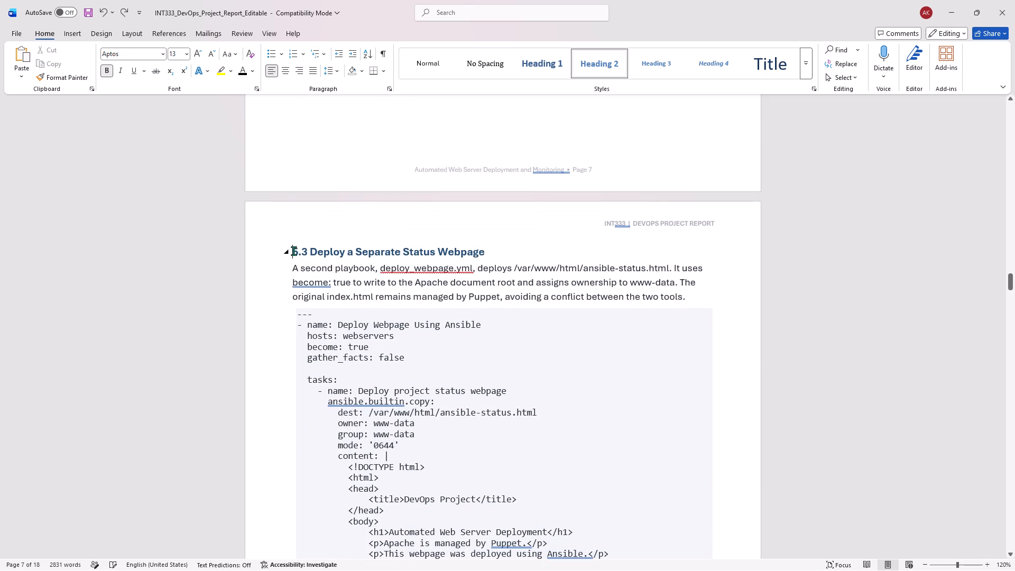
scroll(343, 338, up, 3)
scroll(343, 338, down, 1)
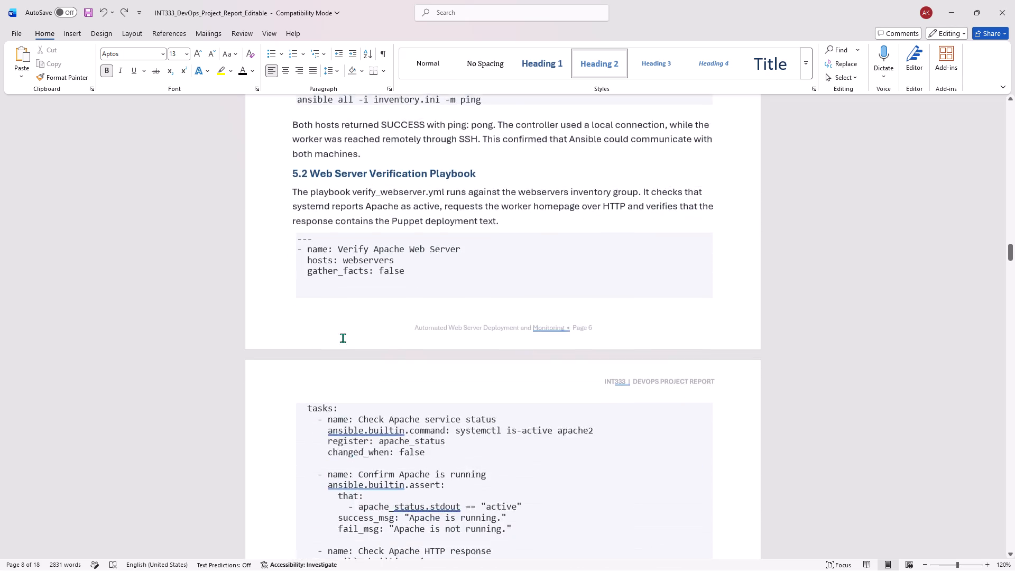
scroll(343, 338, down, 5)
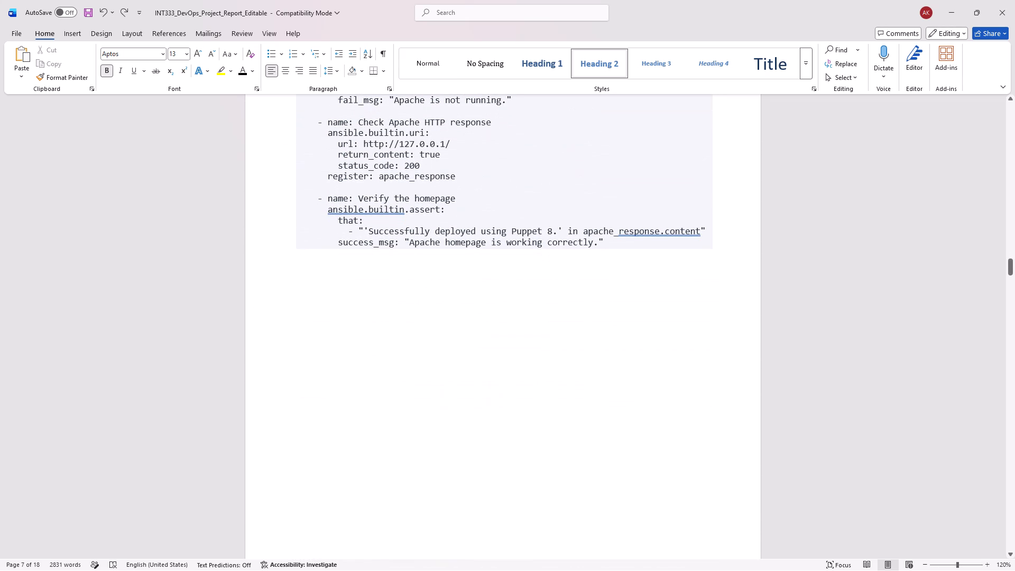
key(BackSpace)
key(Return)
Bring the section 5.3 introductory paragraph up onto its own line directly below the 5.3 heading.
scroll(343, 338, down, 1)
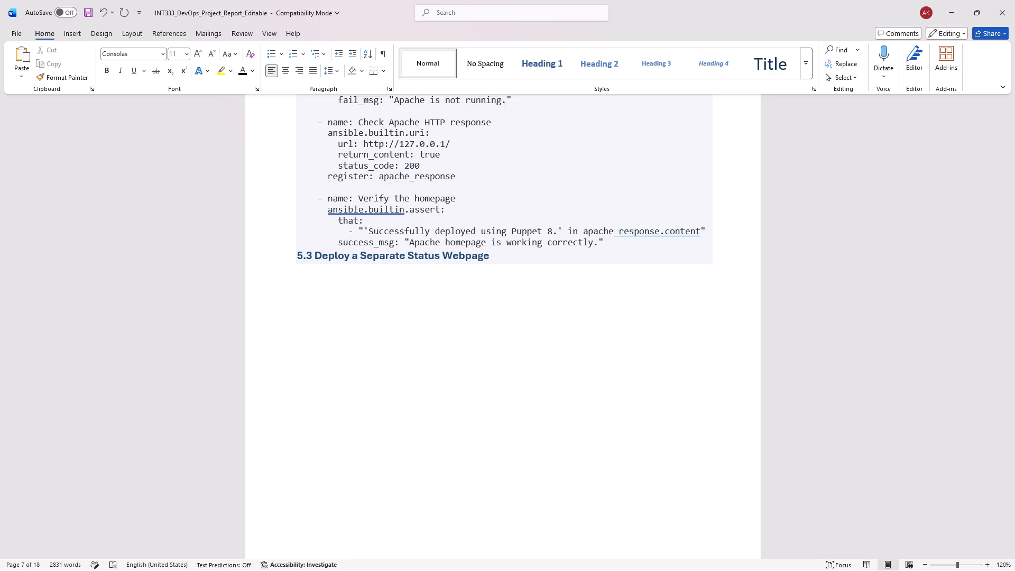
scroll(343, 338, down, 2)
click(293, 444)
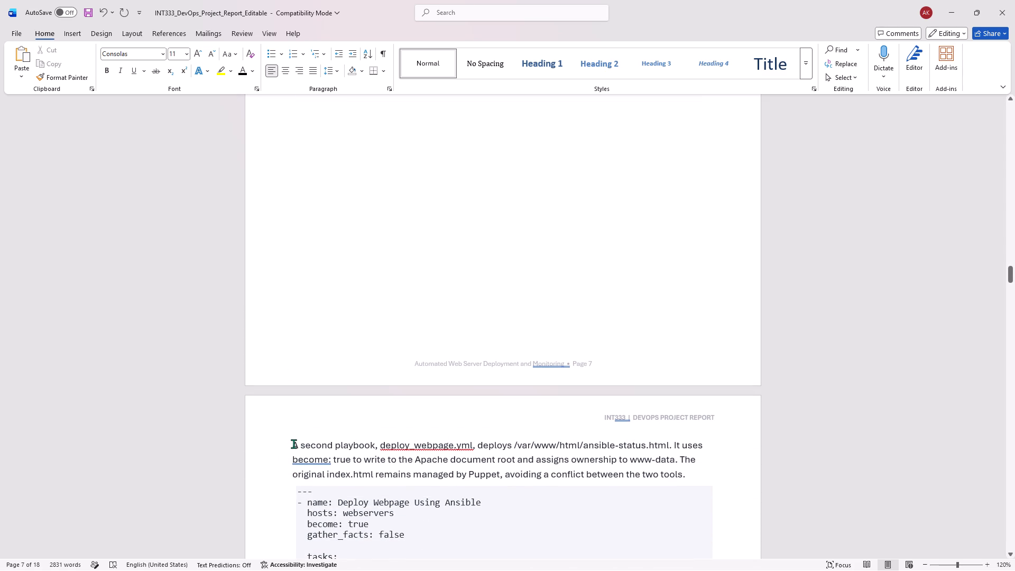
key(BackSpace)
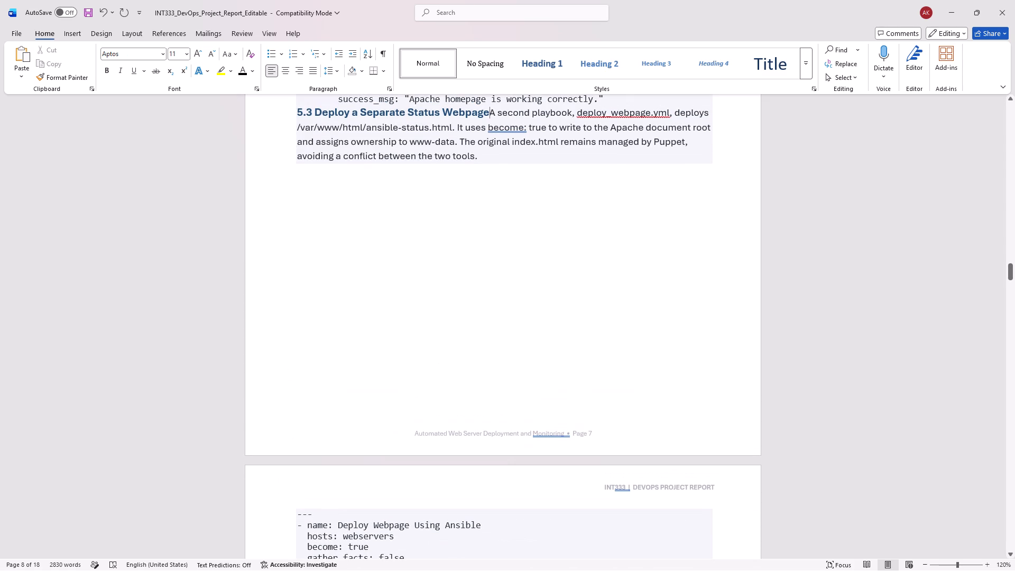
key(Return)
Bring the opening "---" line of the section 5.3 playbook up onto its own line below the introductory paragraph.
scroll(293, 444, right, 1)
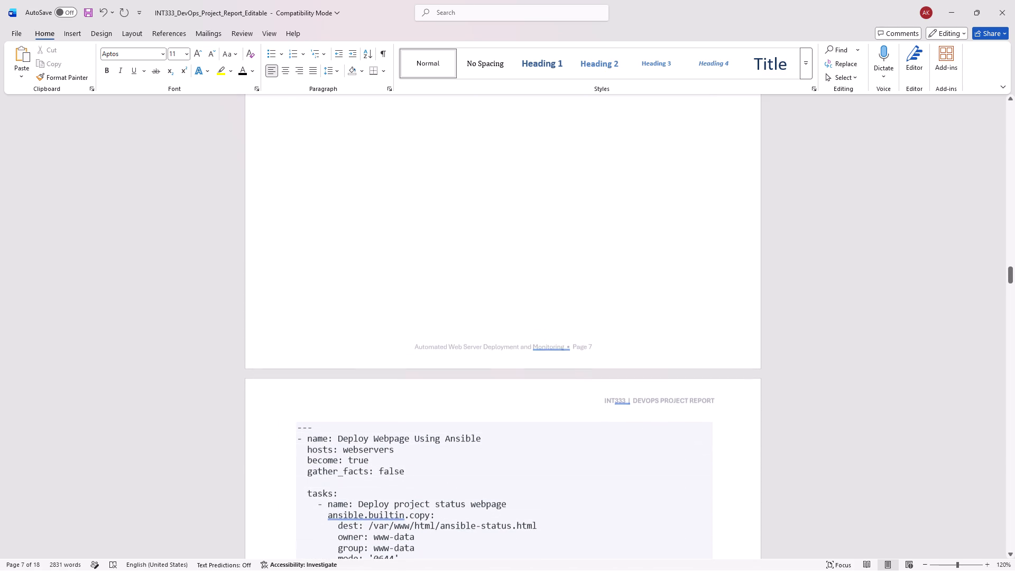
click(297, 428)
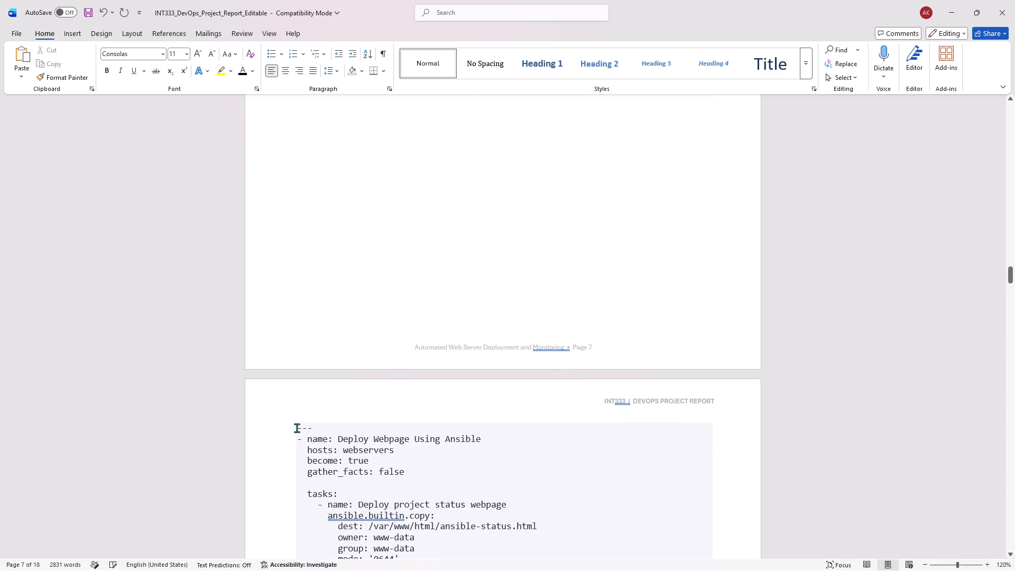
click(297, 428)
key(BackSpace)
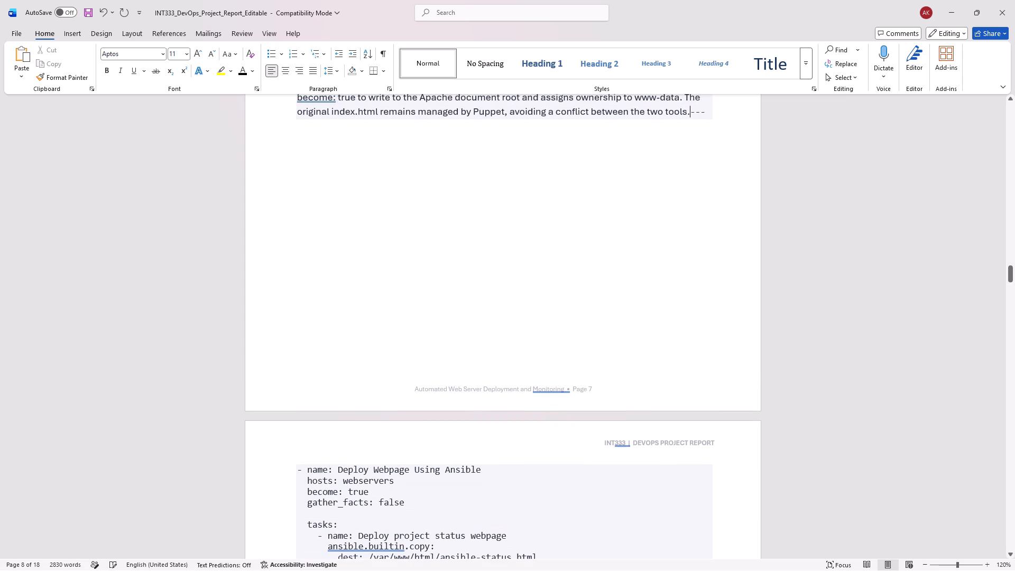
key(Return)
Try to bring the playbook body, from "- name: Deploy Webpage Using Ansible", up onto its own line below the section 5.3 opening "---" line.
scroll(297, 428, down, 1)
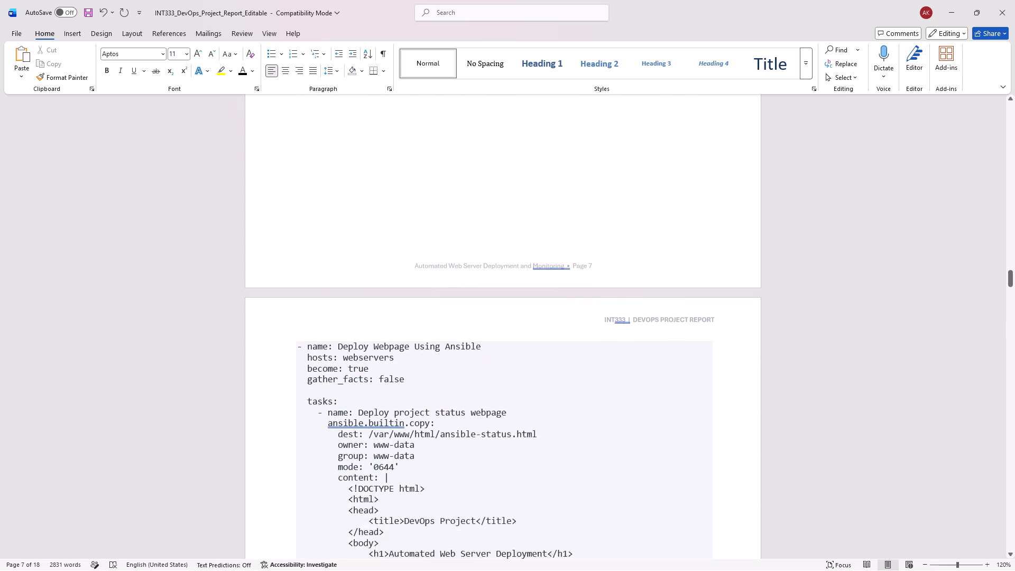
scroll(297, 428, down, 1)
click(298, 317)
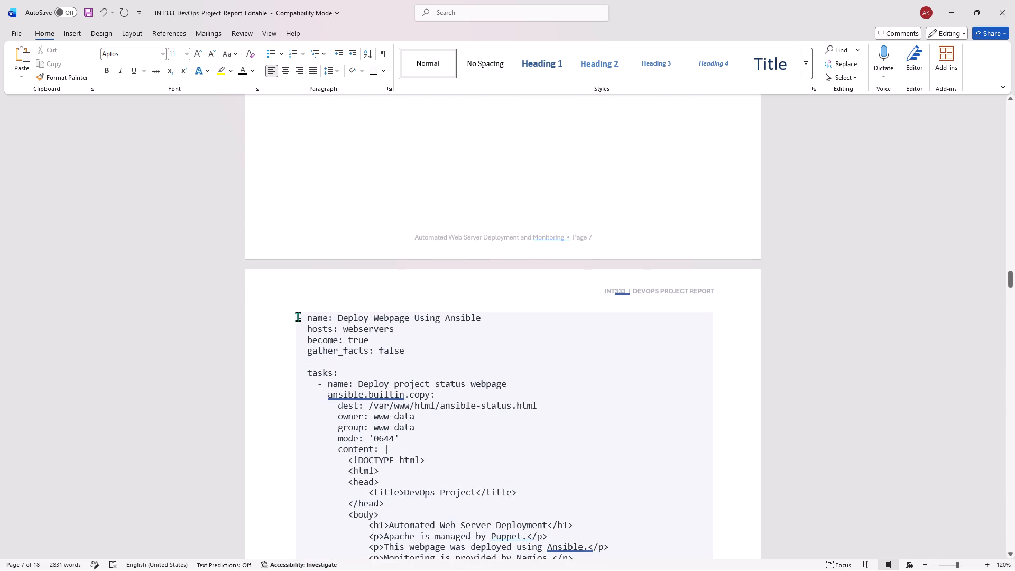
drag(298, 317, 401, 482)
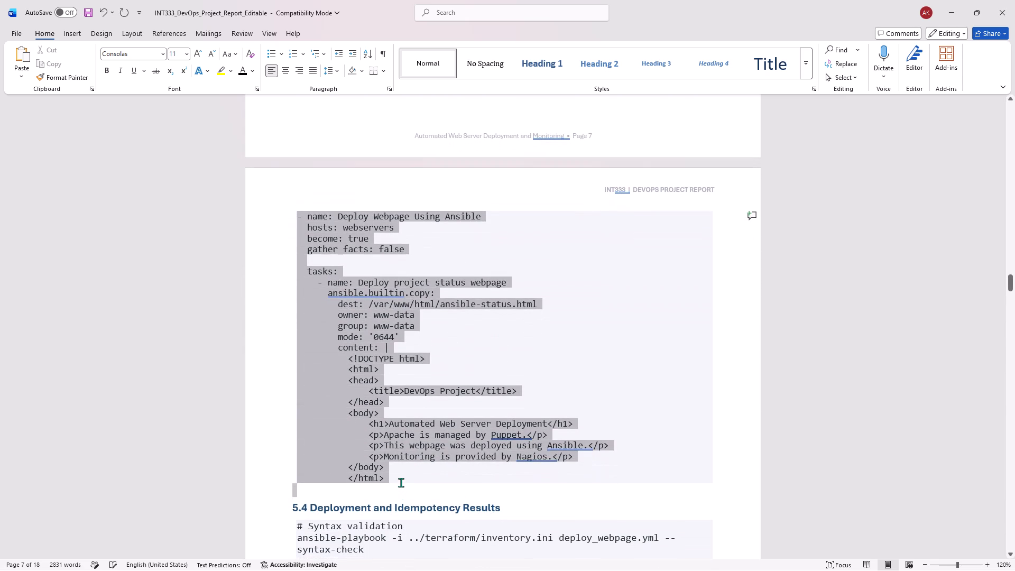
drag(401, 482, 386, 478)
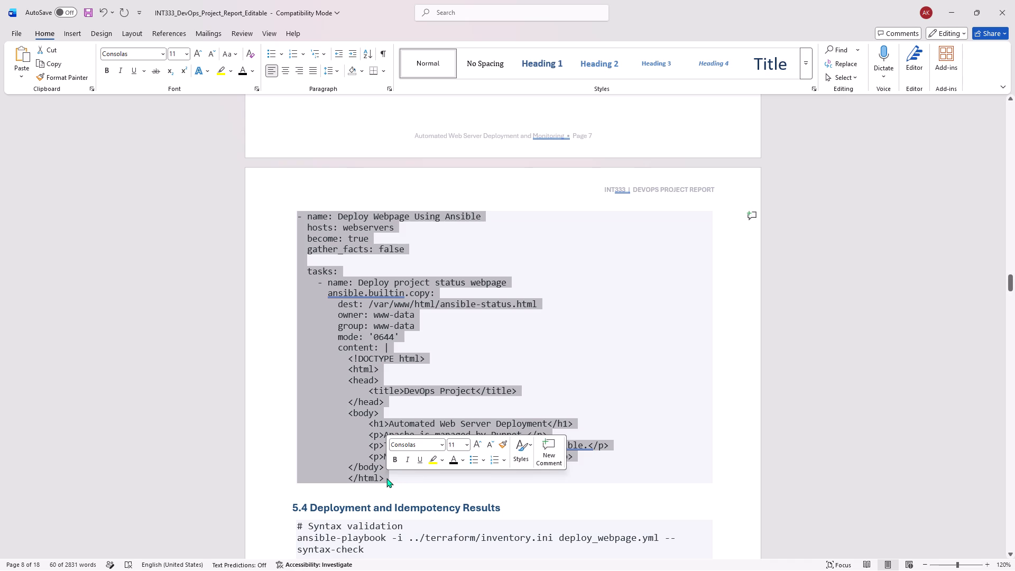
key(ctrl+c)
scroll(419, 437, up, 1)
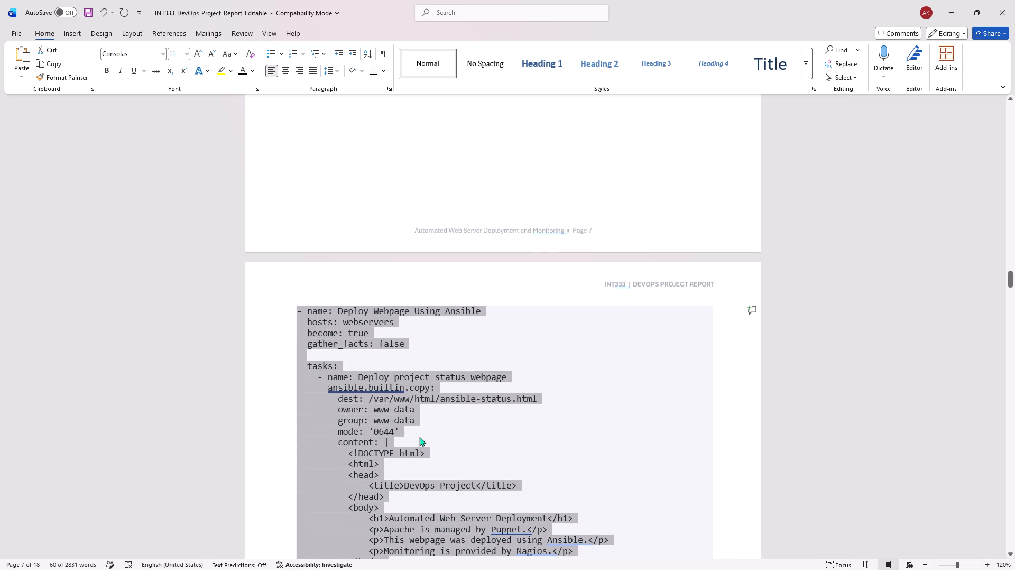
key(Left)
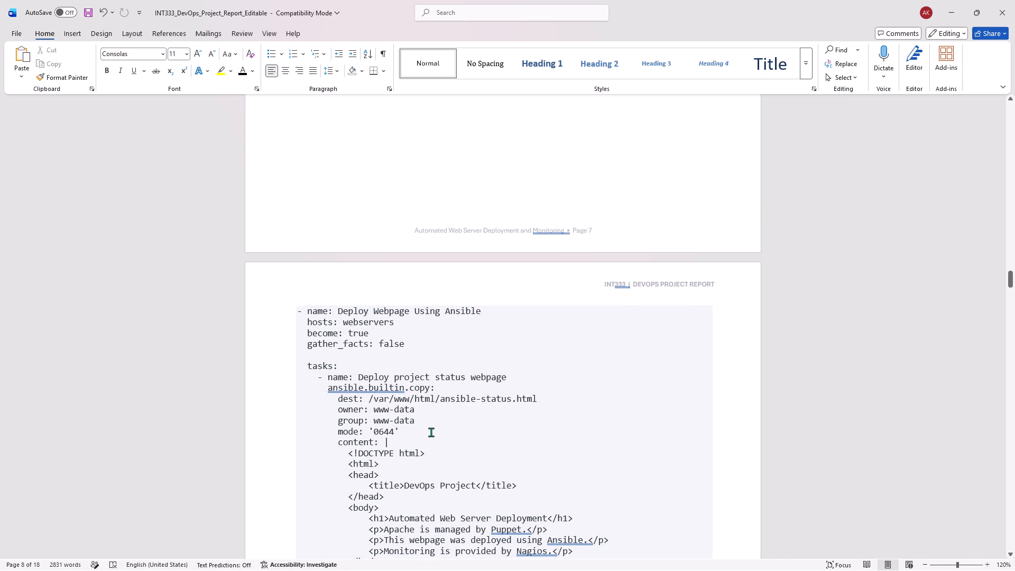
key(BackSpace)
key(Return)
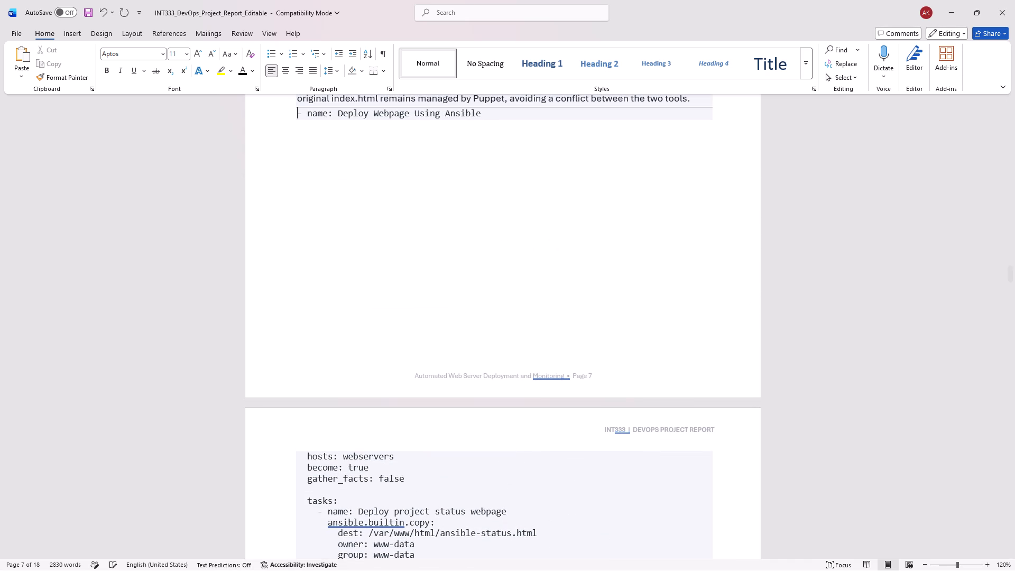
Undo all the edits that pulled the section 5.3 heading, introductory paragraph and playbook lines up below the section 5.2 code.
scroll(431, 432, up, 2)
click(607, 347)
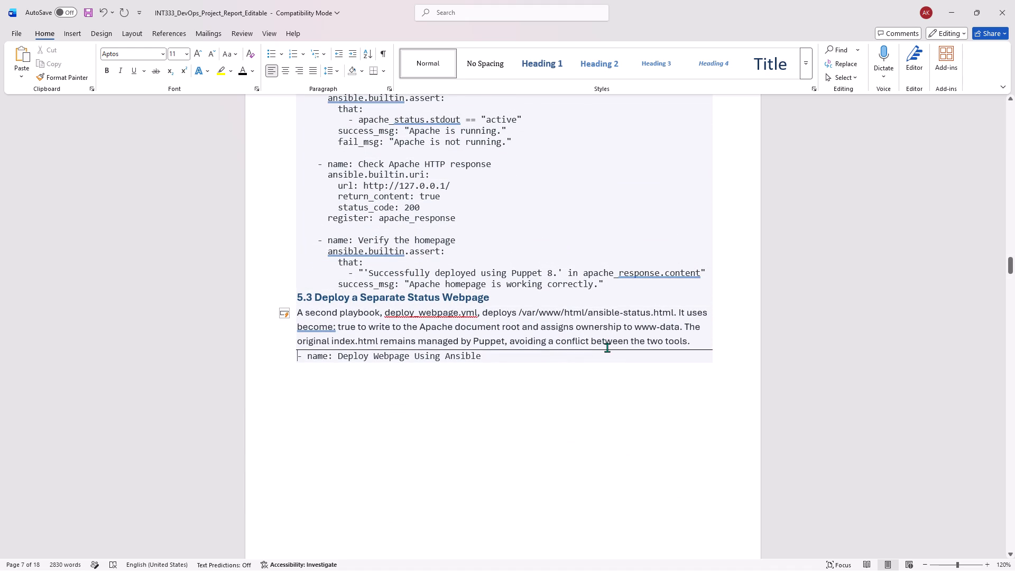
key(ctrl+z)
key(ctrl+z)
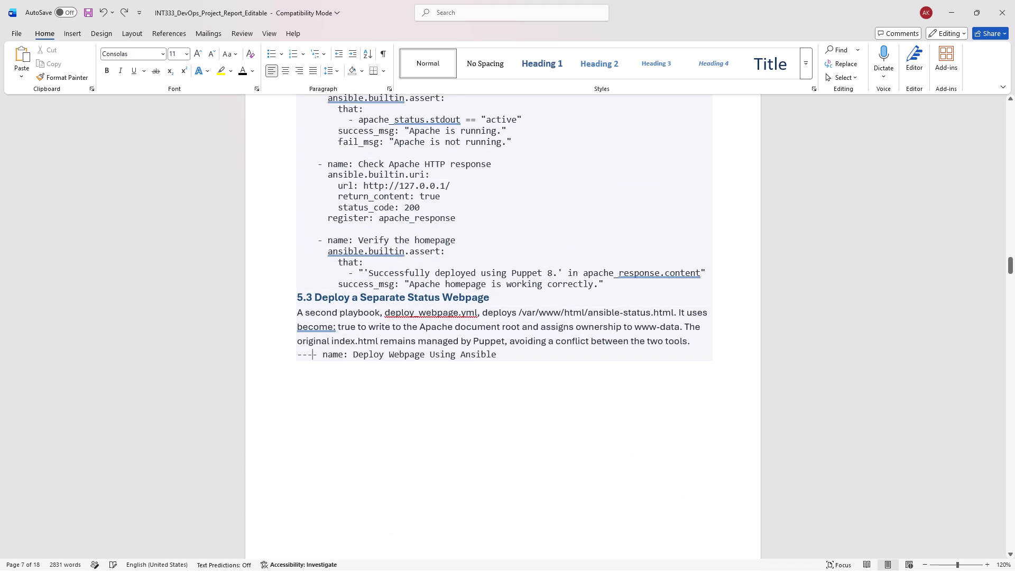
key(ctrl+z)
key(ctrl+z)
key(ctrl+z)
key(ctrl+z)
key(ctrl+z)
key(ctrl+z)
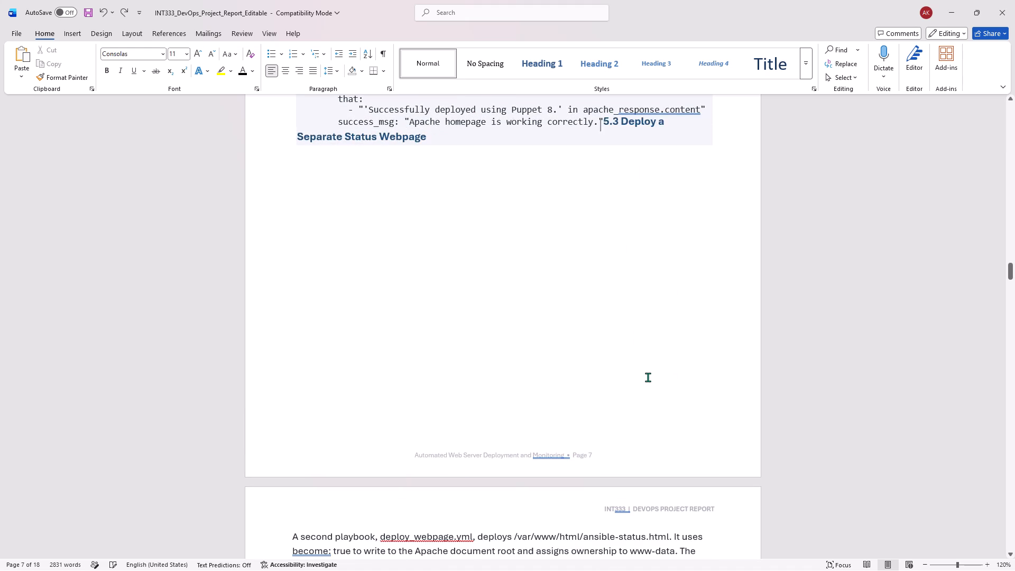
key(ctrl+z)
key(ctrl+z)
Examine the page layout of the Nagios, Terraform and Ansible sections around the gap before section 5.3.
scroll(648, 377, up, 4)
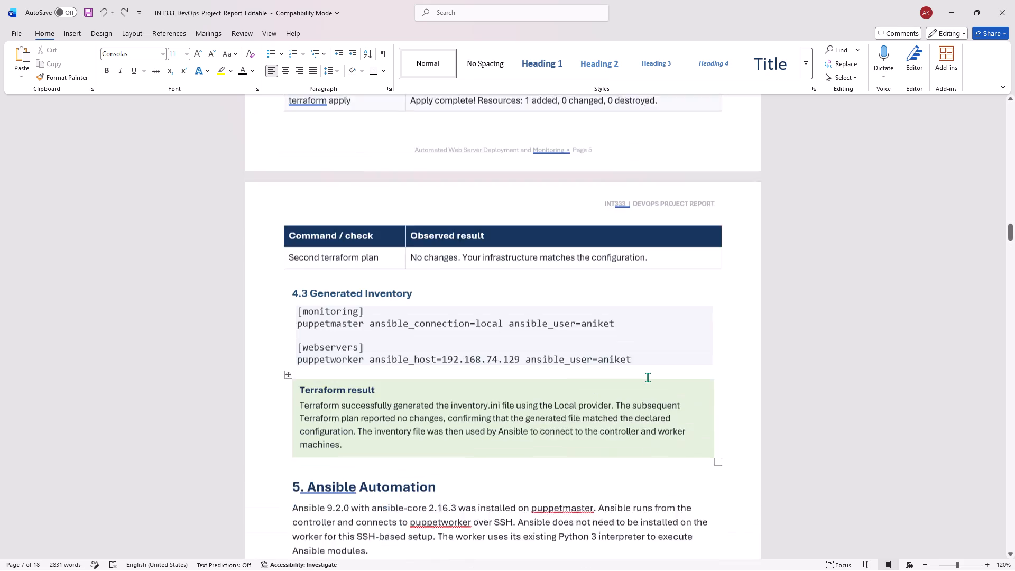
scroll(648, 377, up, 1)
click(573, 311)
scroll(573, 311, right, 1)
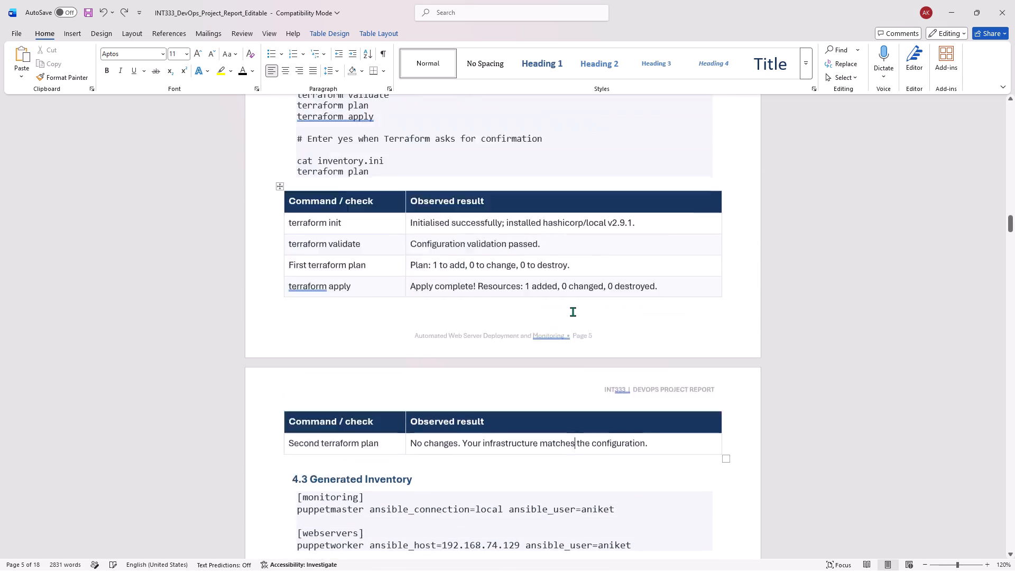
scroll(573, 311, right, 1)
scroll(573, 311, down, 4)
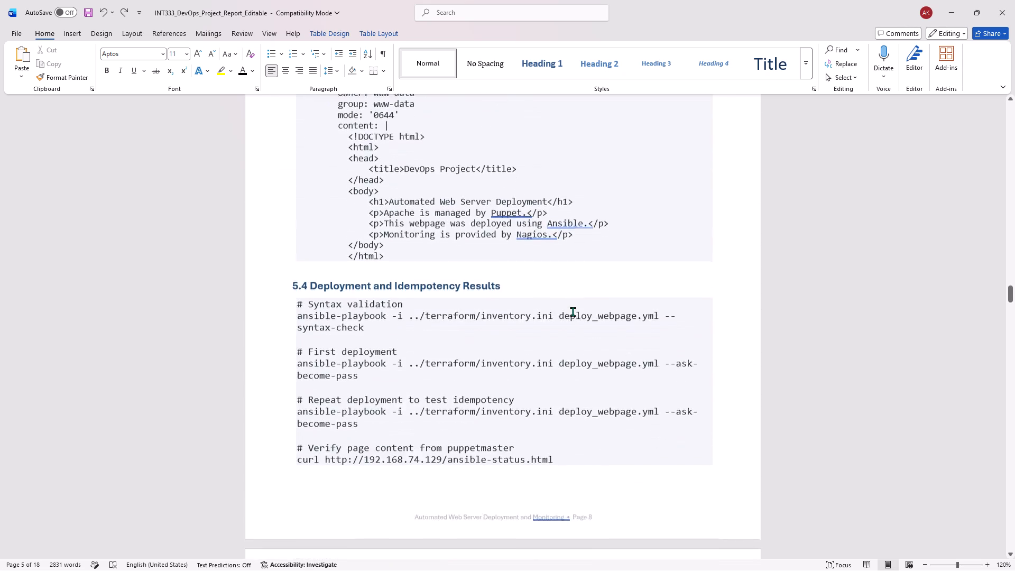
scroll(573, 311, down, 1)
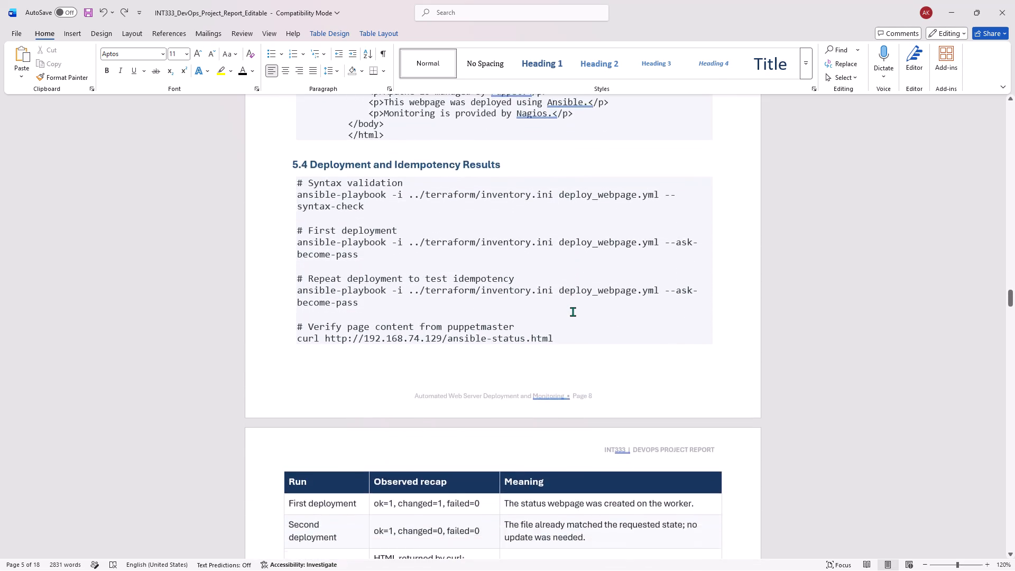
scroll(573, 311, down, 1)
scroll(573, 311, up, 3)
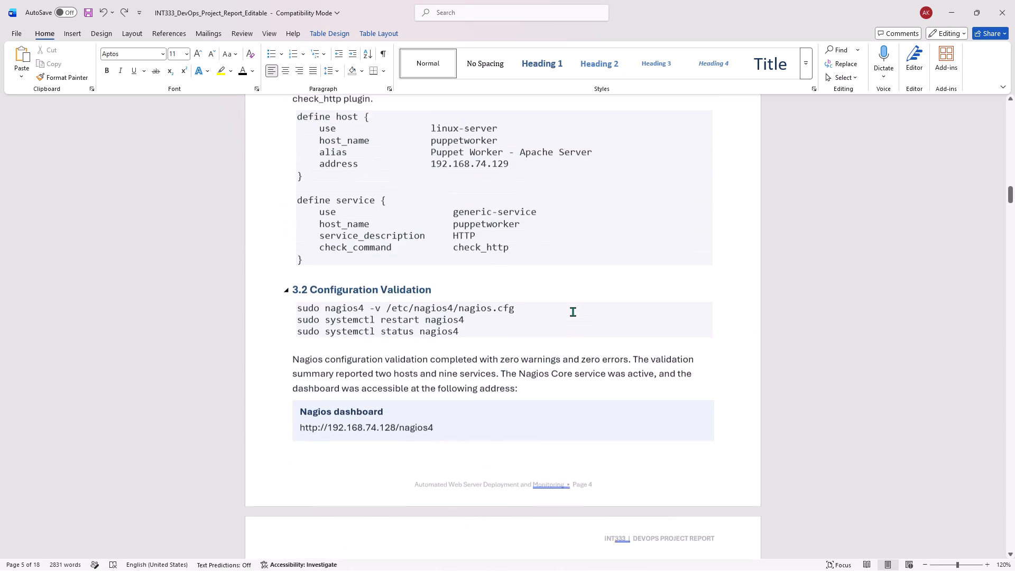
scroll(573, 311, down, 9)
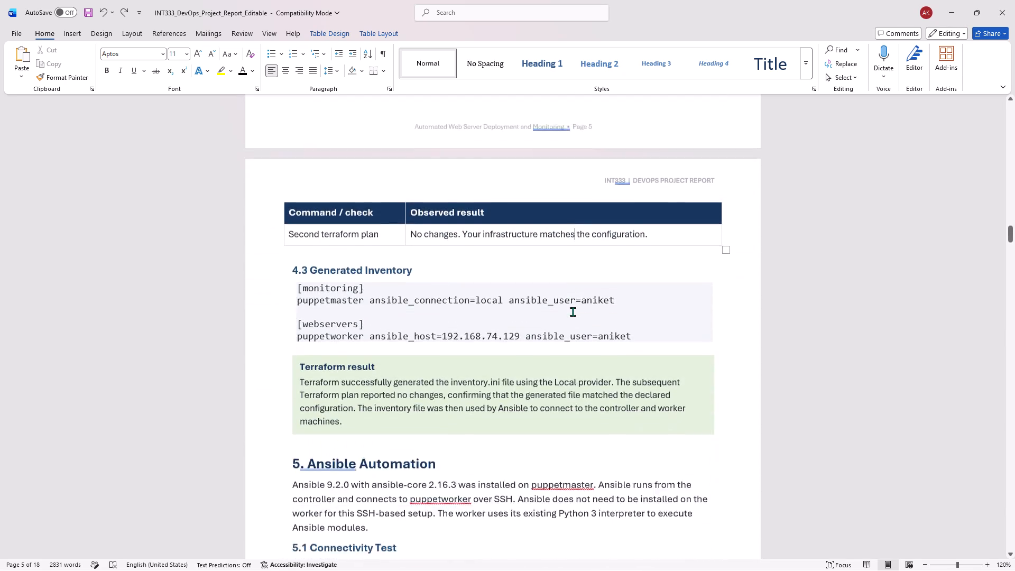
scroll(573, 311, down, 2)
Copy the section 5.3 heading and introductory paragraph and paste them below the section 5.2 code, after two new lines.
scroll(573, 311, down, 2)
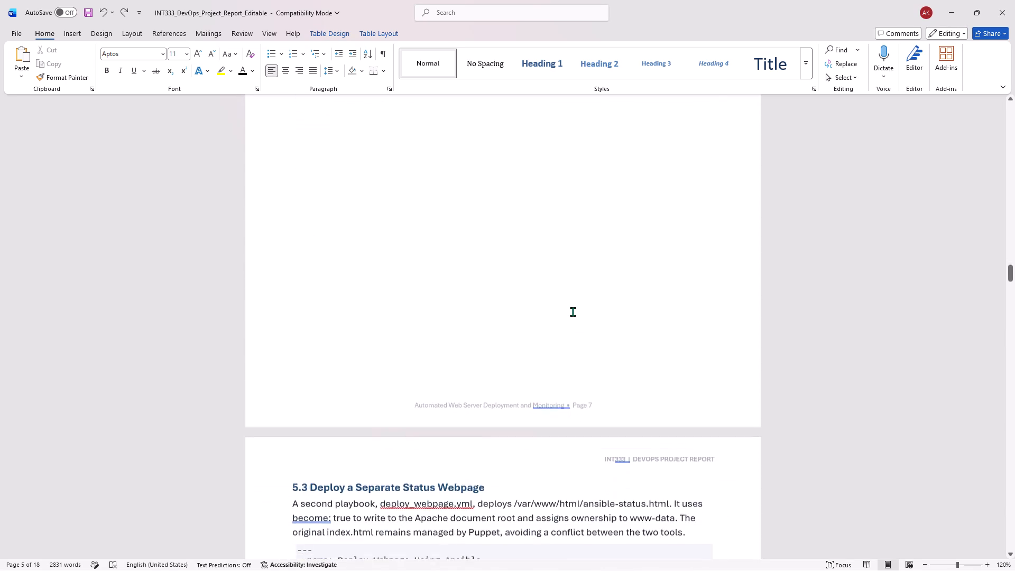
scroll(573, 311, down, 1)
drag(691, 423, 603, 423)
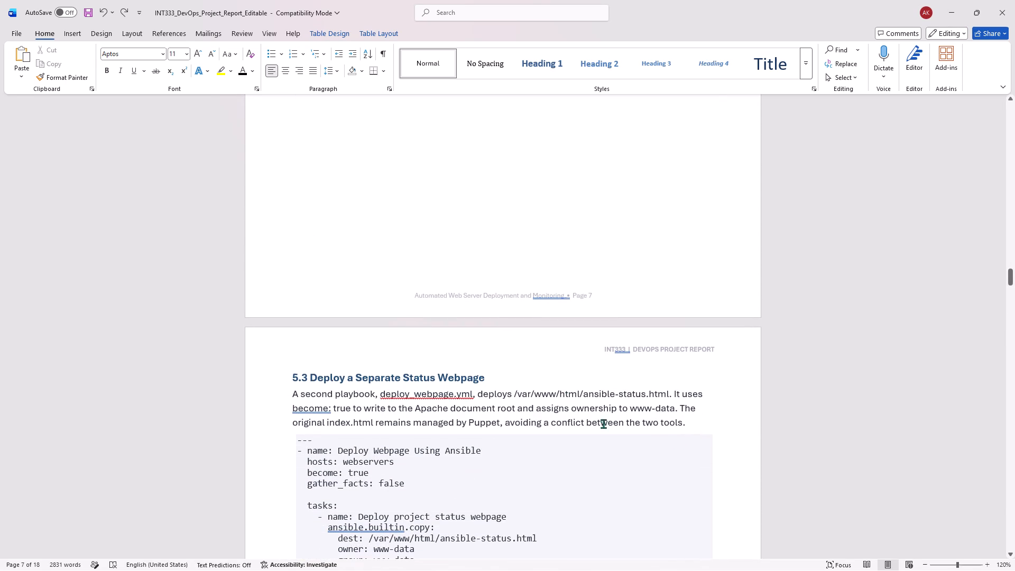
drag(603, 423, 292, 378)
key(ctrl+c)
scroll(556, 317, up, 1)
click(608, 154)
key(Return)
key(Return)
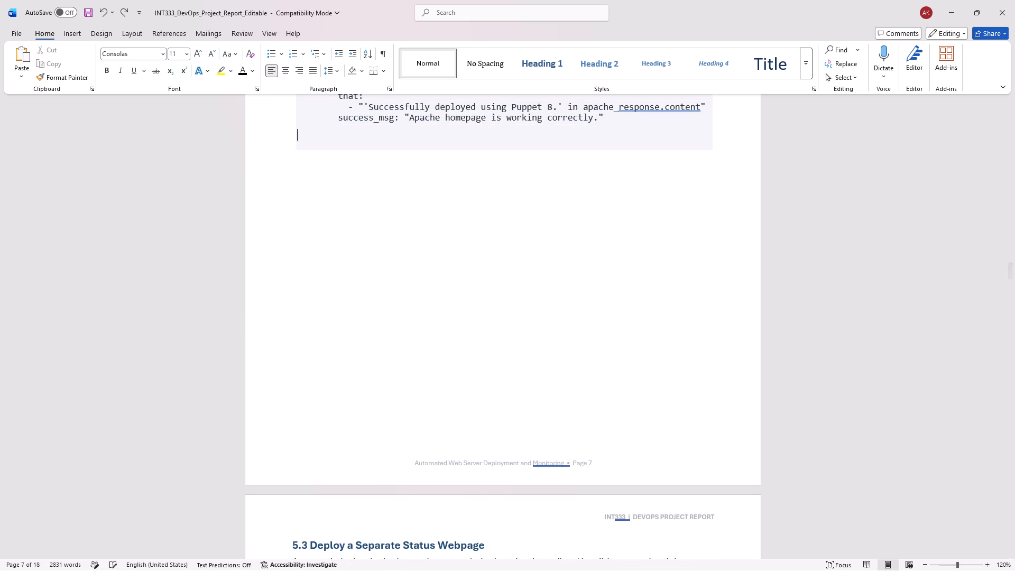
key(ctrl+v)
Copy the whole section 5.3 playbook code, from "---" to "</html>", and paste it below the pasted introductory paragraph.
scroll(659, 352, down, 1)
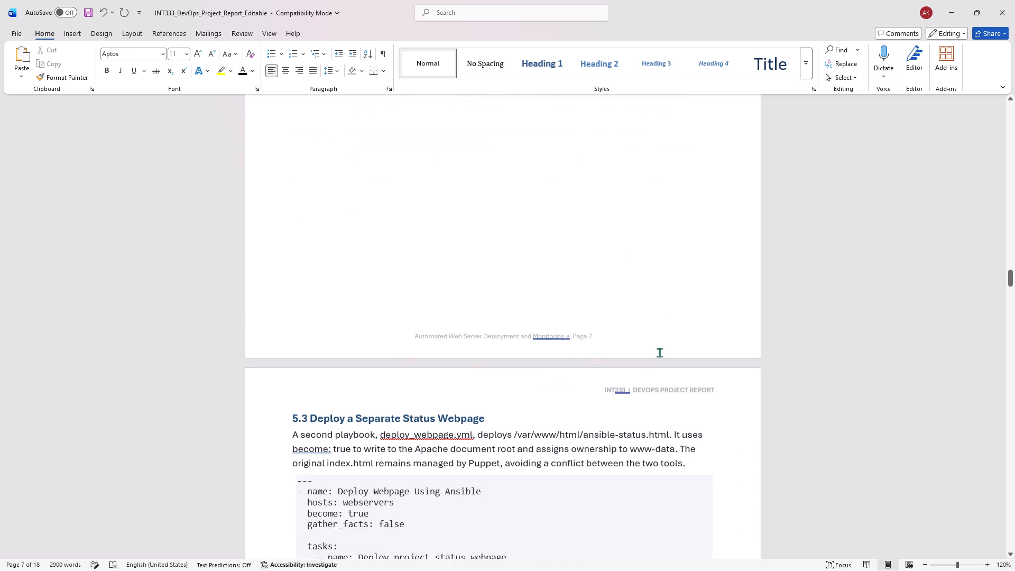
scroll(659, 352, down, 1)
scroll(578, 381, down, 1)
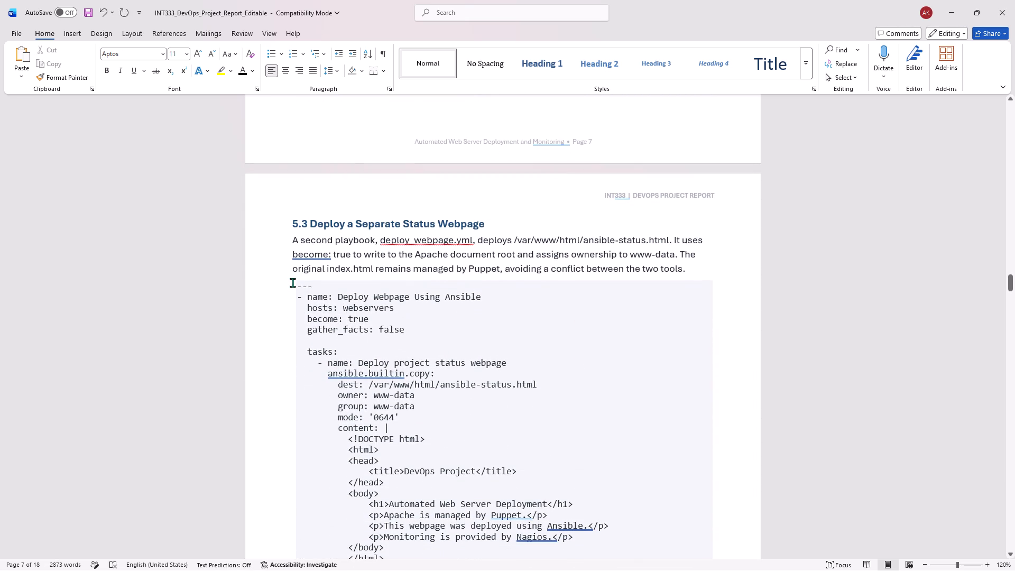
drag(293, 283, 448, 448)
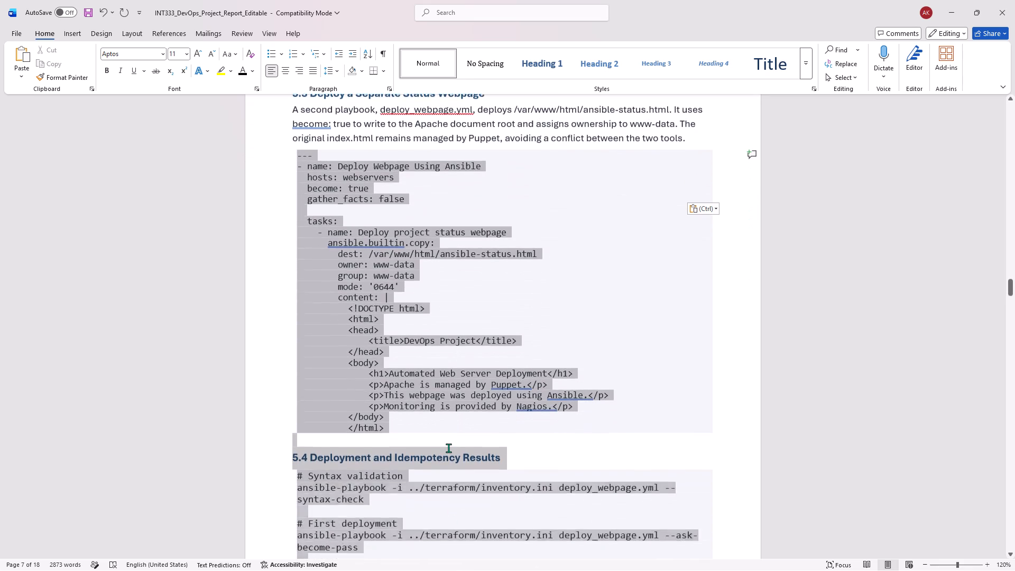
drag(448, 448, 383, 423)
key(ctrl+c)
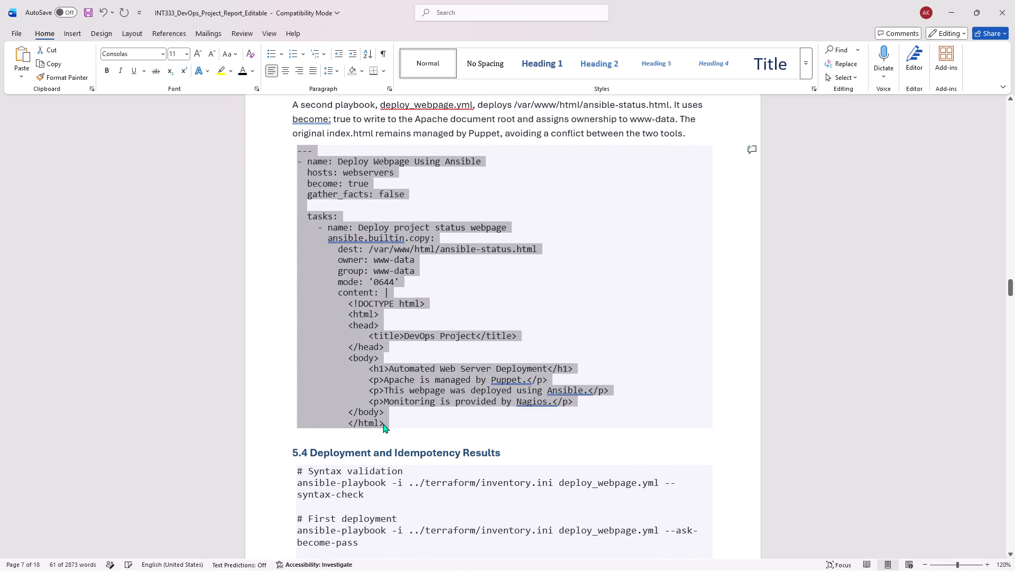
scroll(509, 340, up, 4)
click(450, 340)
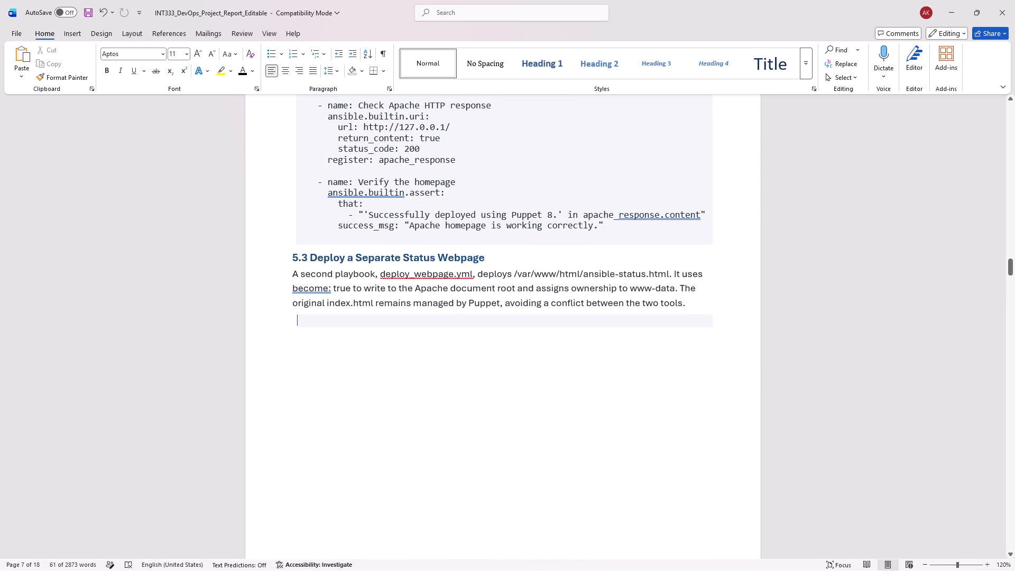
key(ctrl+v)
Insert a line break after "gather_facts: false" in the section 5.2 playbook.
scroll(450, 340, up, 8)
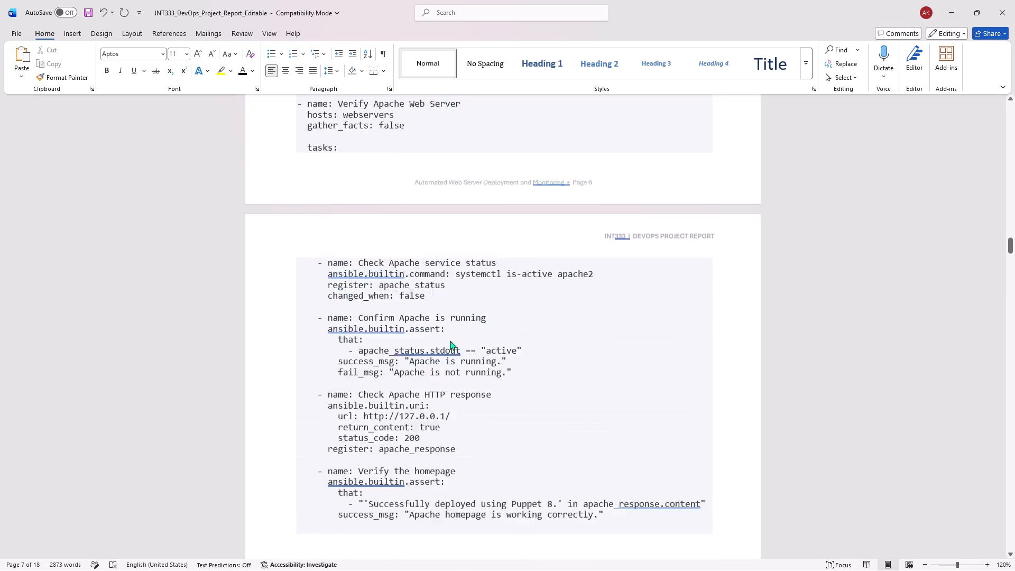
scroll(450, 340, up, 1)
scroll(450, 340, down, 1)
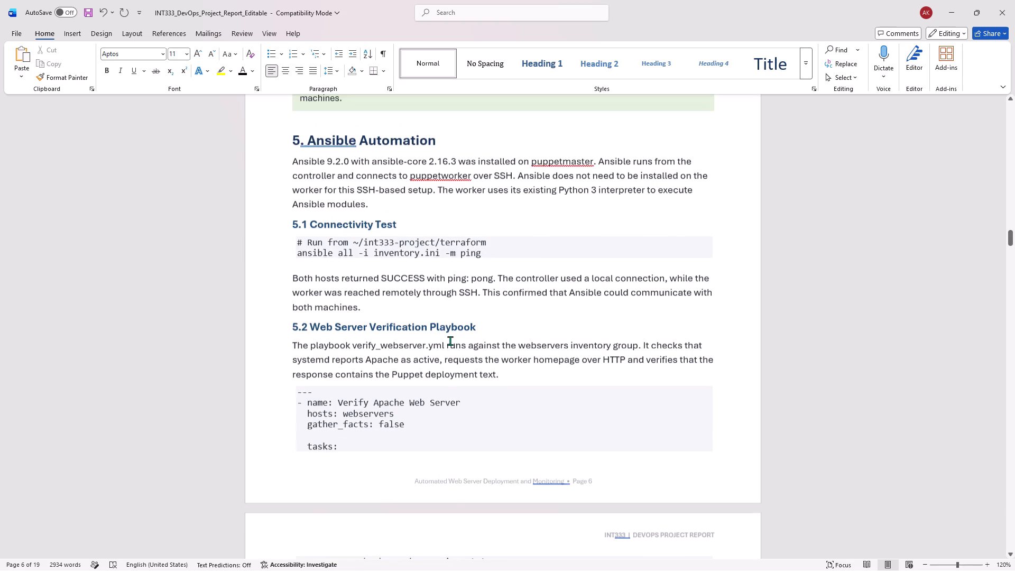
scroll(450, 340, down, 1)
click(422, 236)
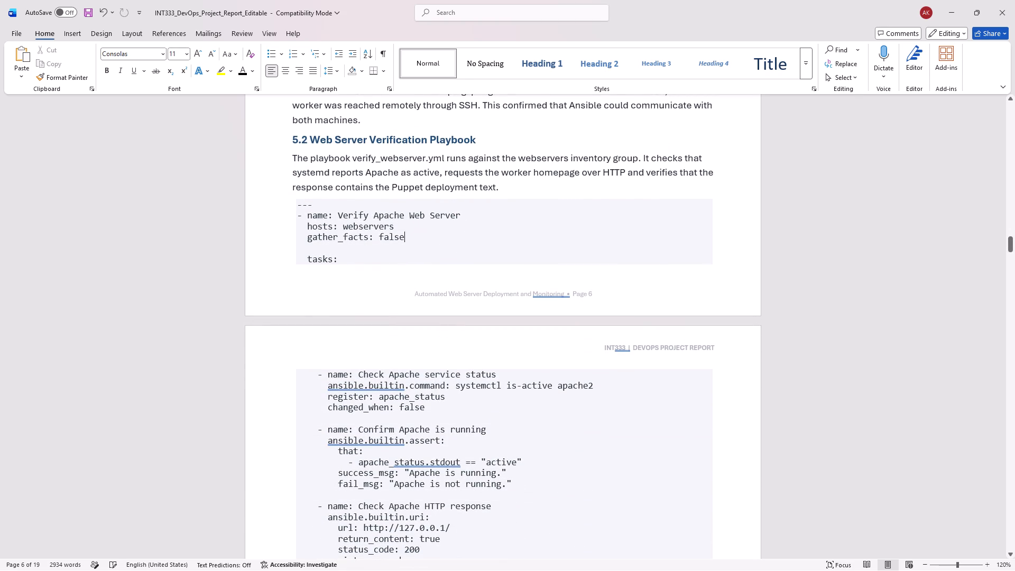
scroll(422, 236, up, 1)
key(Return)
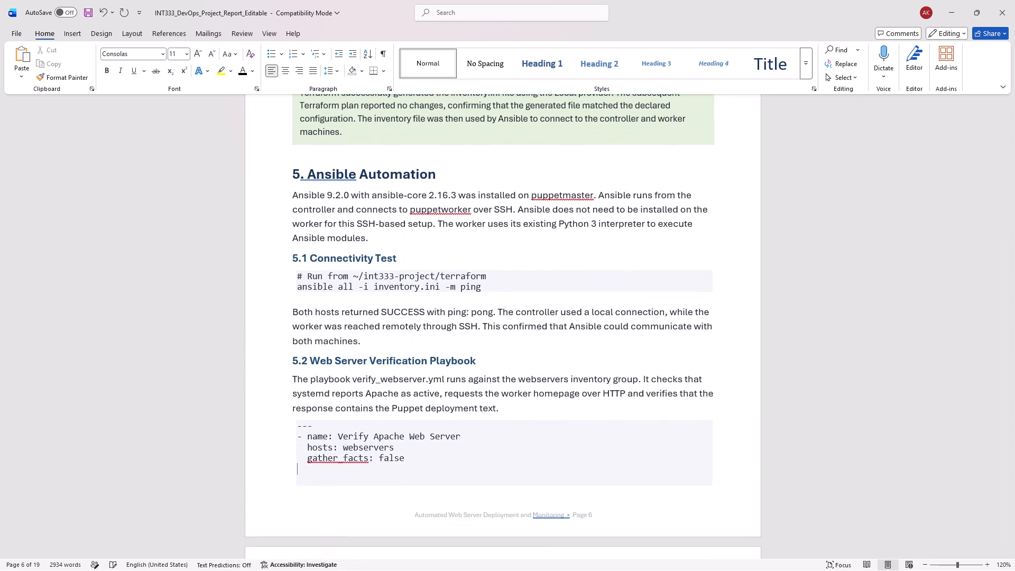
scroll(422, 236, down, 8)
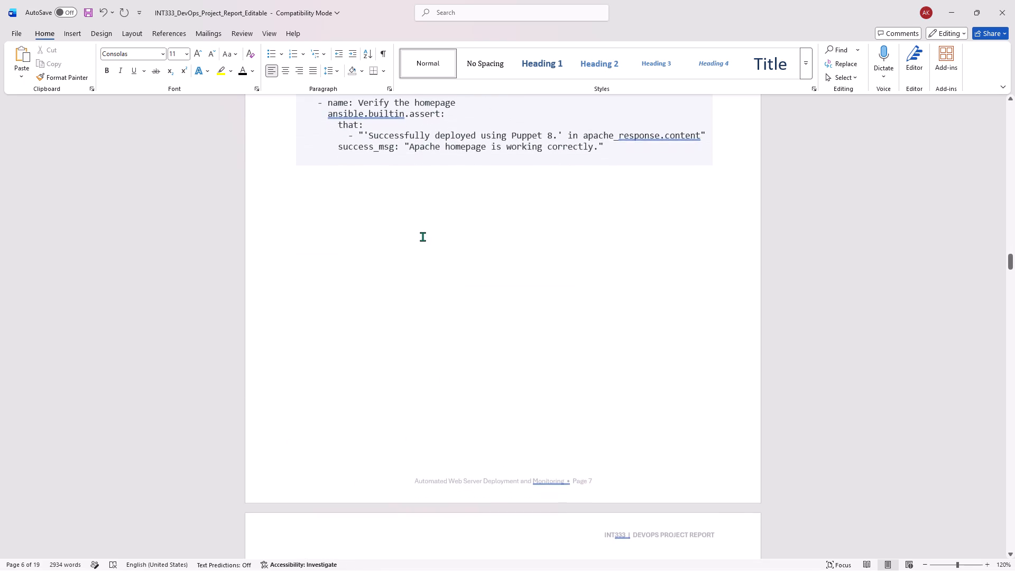
Undo the section 5.2 line break, both section 5.3 pastes and the earlier edits, back to before the section 5.1 results paragraph rewrite.
key(ctrl+z)
key(ctrl+z)
key(ctrl+z)
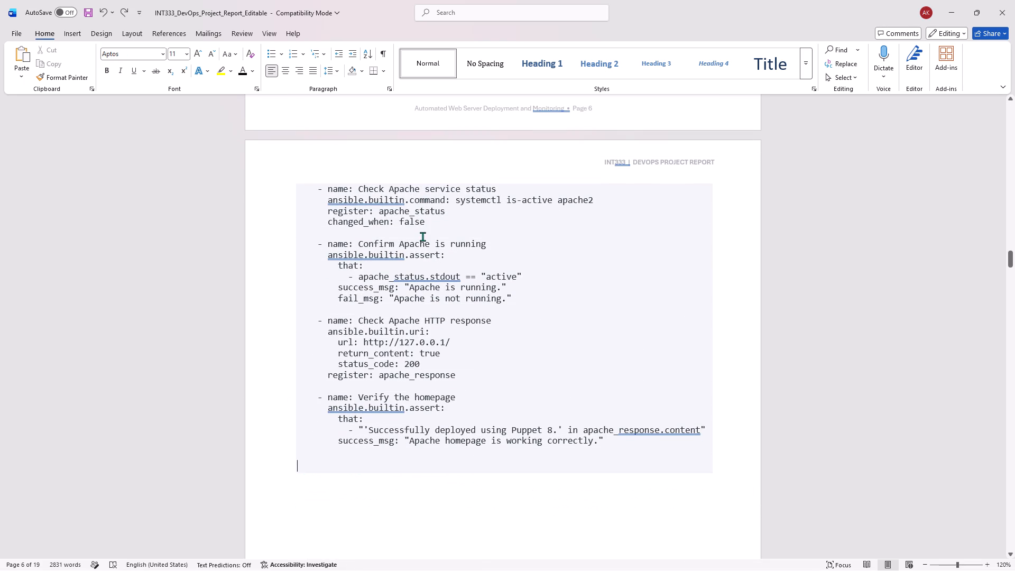
key(ctrl+z)
key(ctrl+z)
key(ctrl+z)
scroll(422, 236, down, 1)
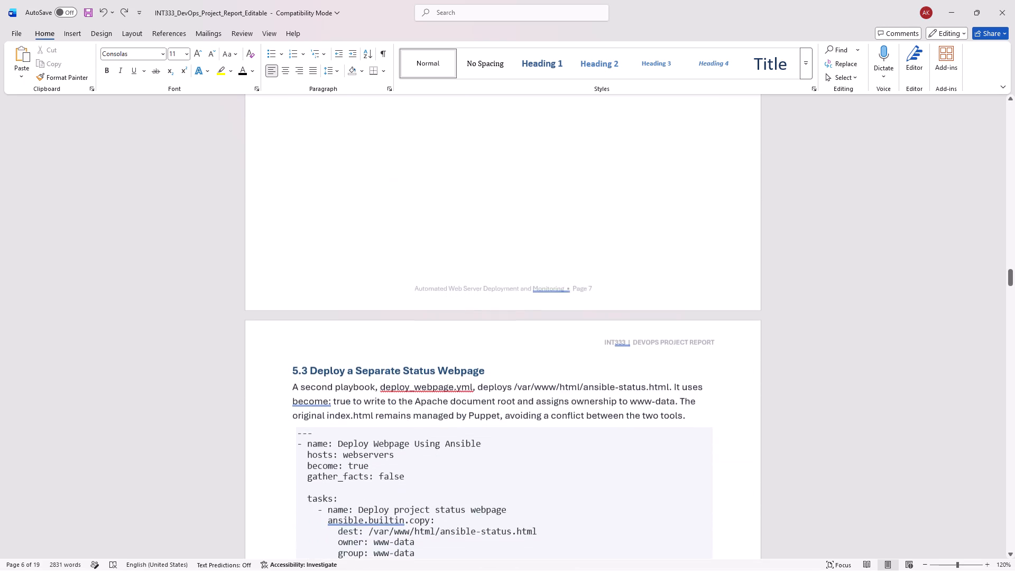
scroll(422, 236, down, 1)
key(ctrl+z)
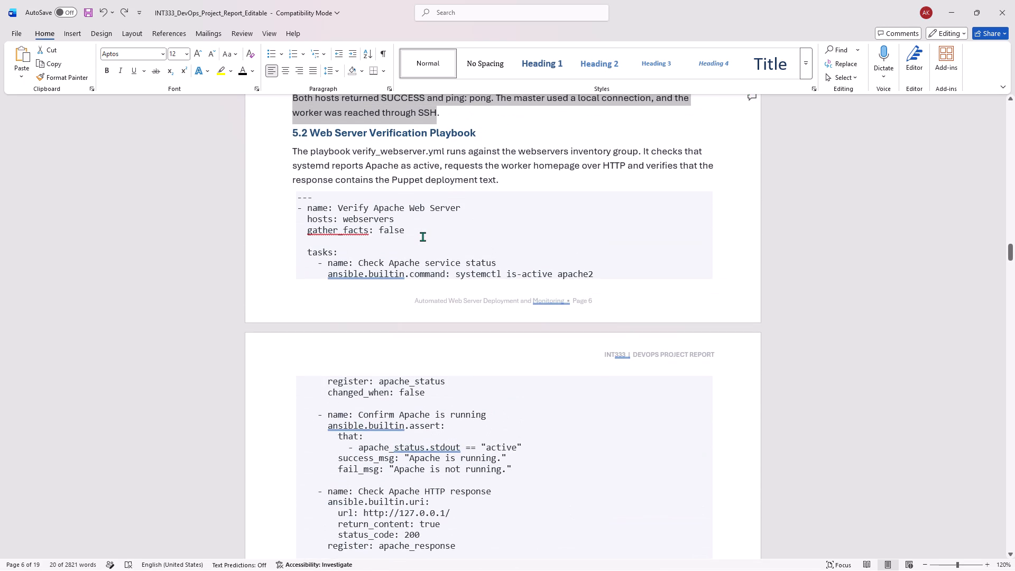
Redo the section 5.1 results paragraph rewrite and the subsequent edits, through the two new lines after the section 5.2 code.
key(ctrl+y)
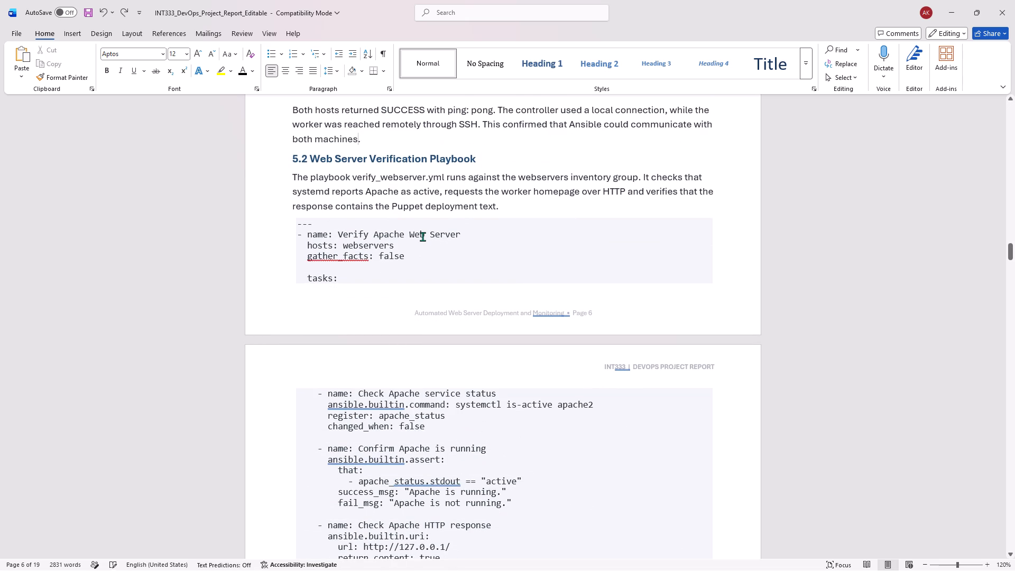
key(ctrl+y)
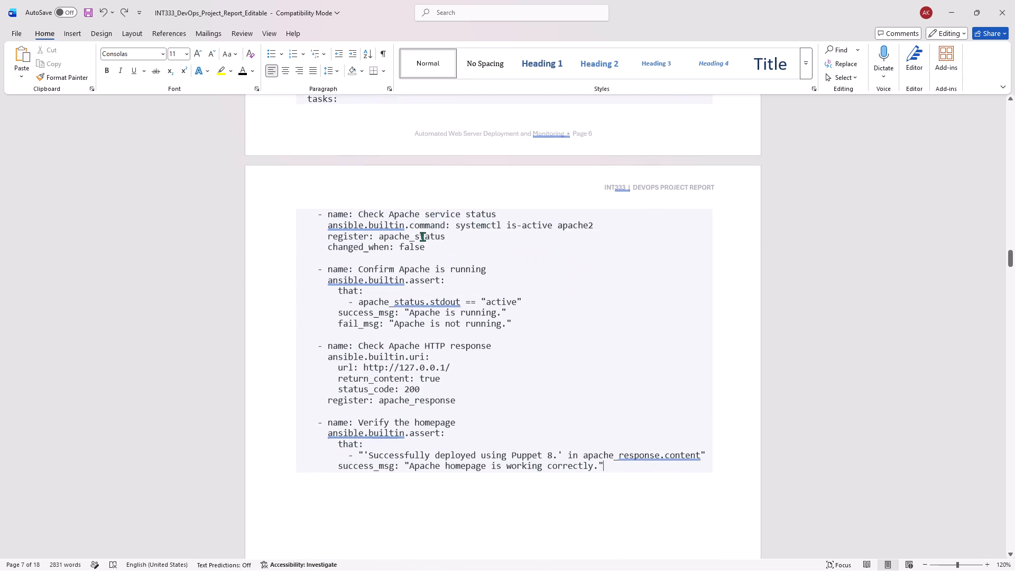
key(ctrl+y)
key(ctrl+y)
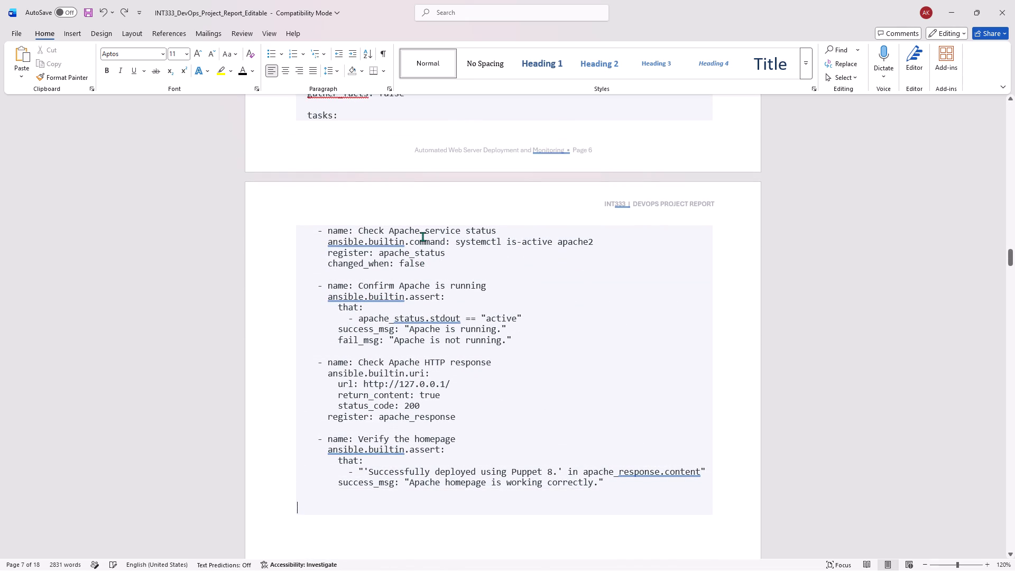
Insert a line break after "gather_facts: false" in the section 5.2 playbook.
scroll(454, 179, up, 1)
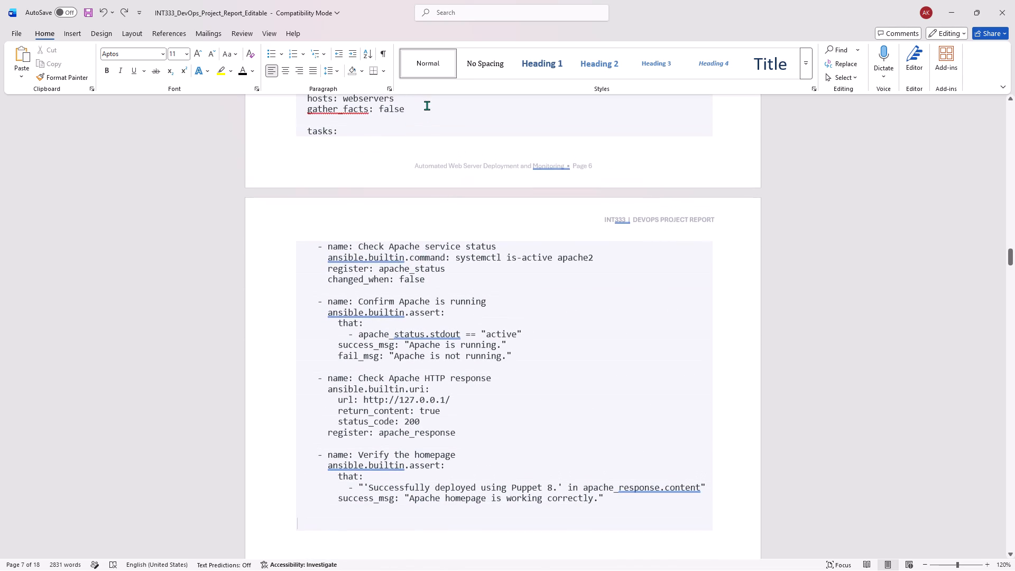